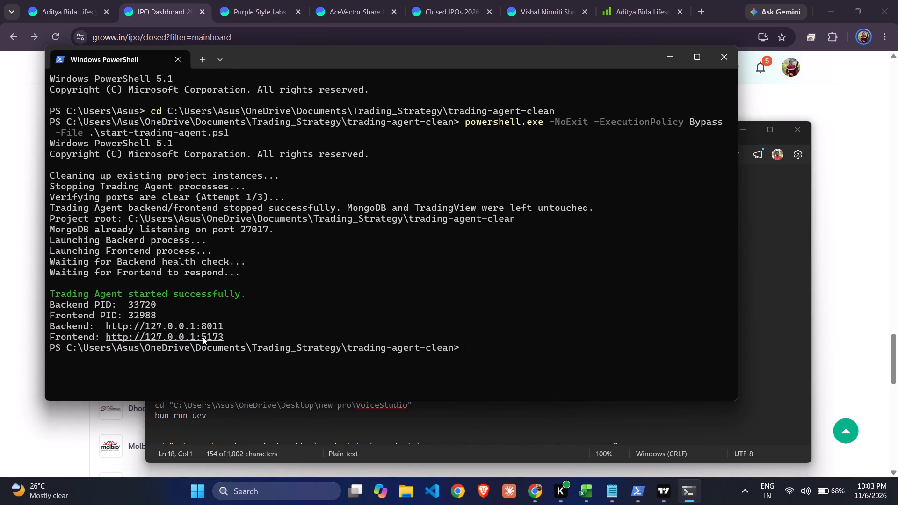
left_click(203, 337, "ctrl")
left_click(203, 337, "ctrl")
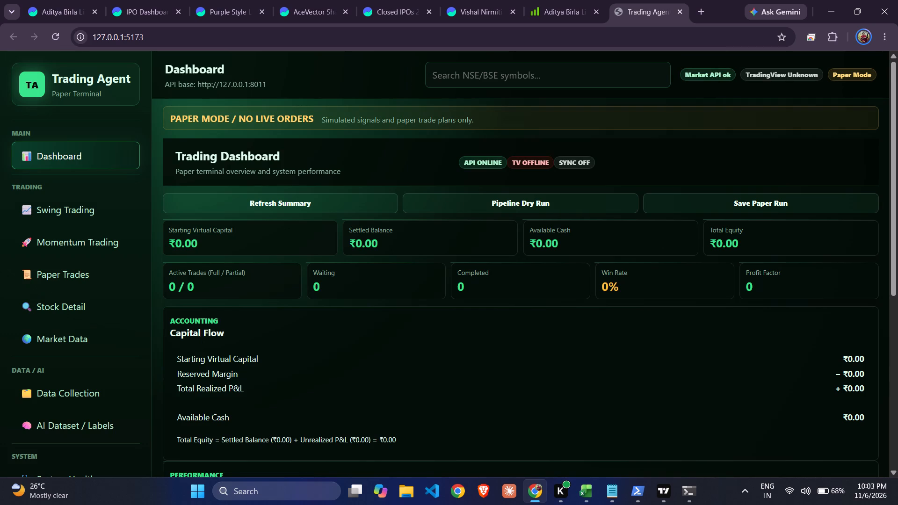
Start a scan of all 750 stocks from the trading agent's Market Data page.
left_click(92, 335)
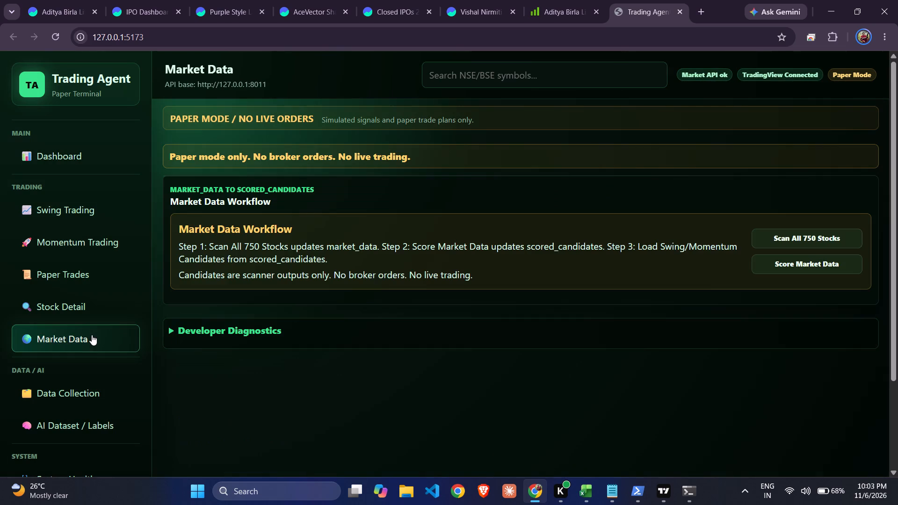
left_click(792, 239)
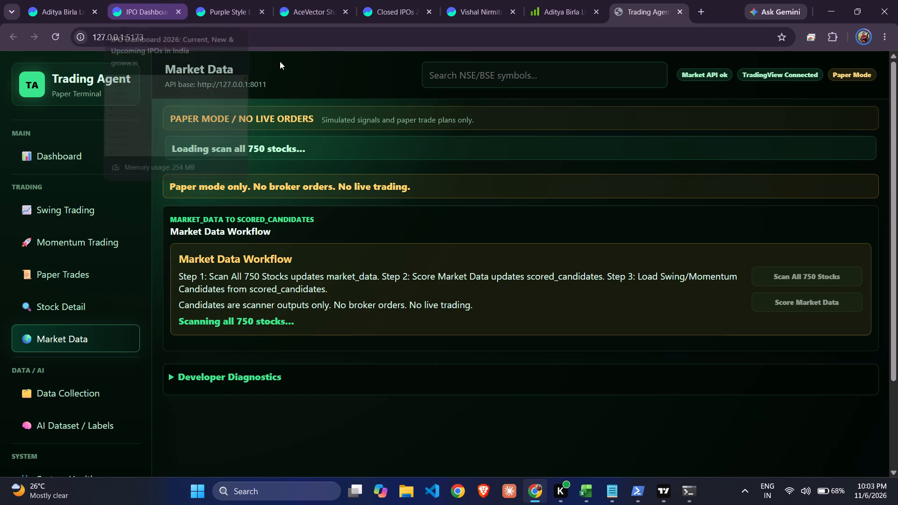
Switch back to the Groww IPO dashboard and review the August entries at the end of the closed IPO list.
left_click(147, 0)
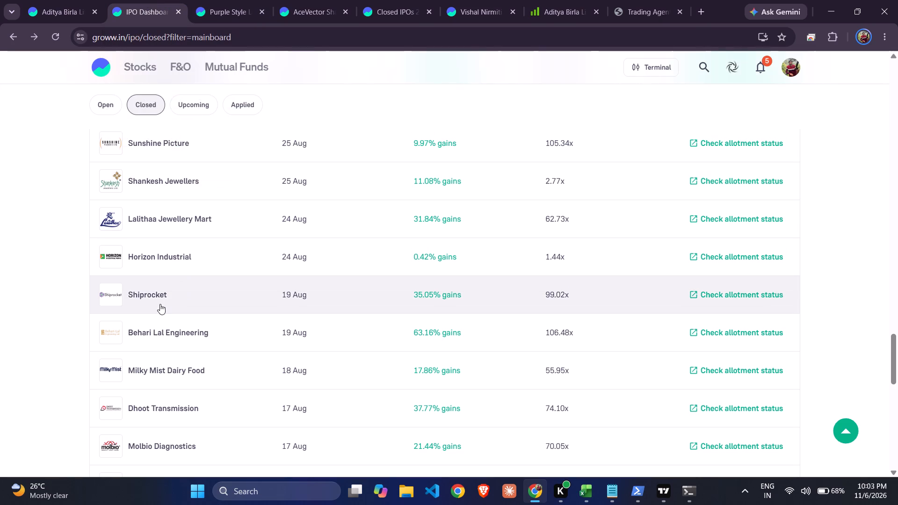
scroll(160, 304, "down", 2)
scroll(165, 359, "down", 1)
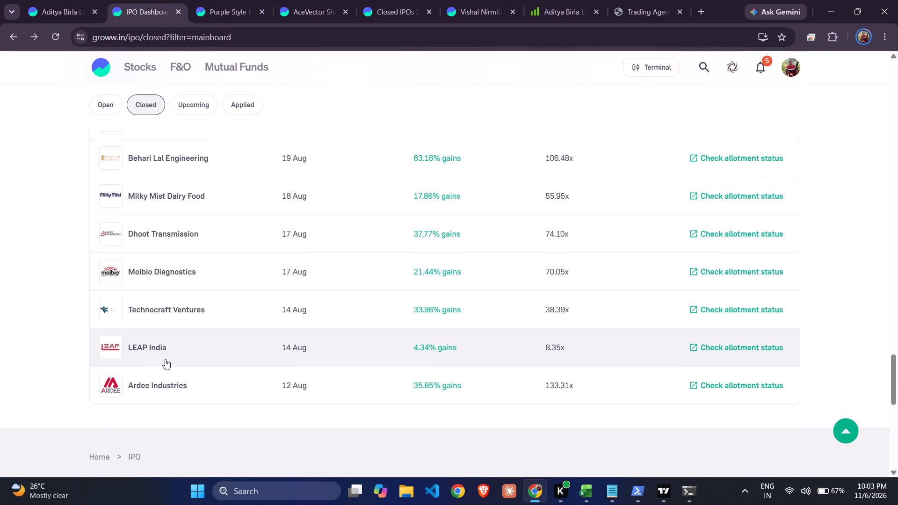
scroll(165, 359, "up", 2)
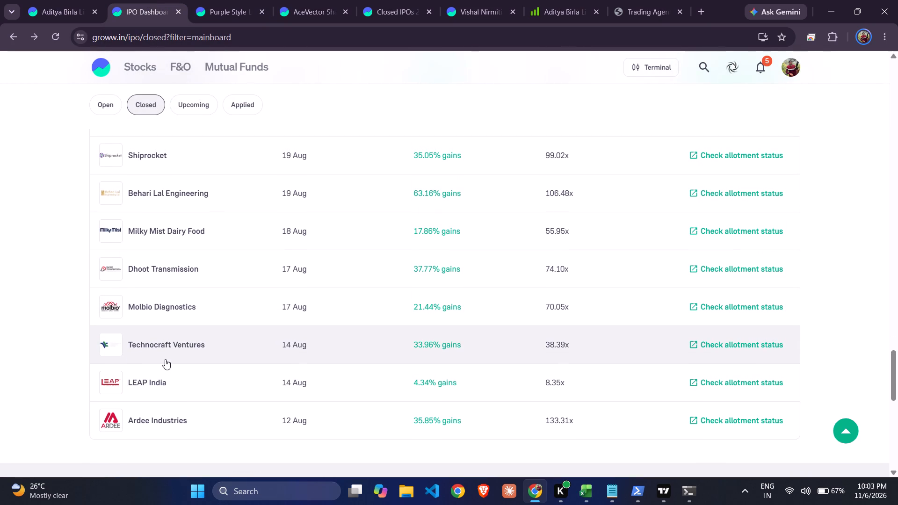
scroll(165, 359, "up", 1)
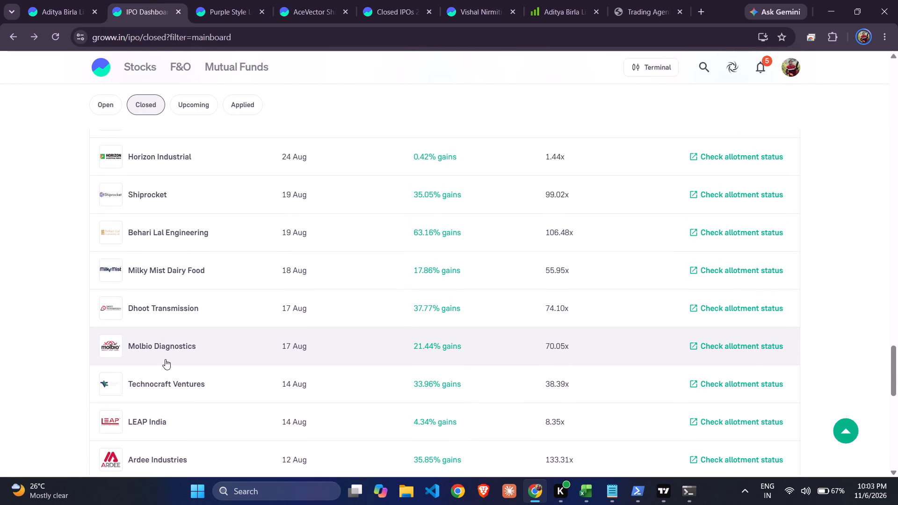
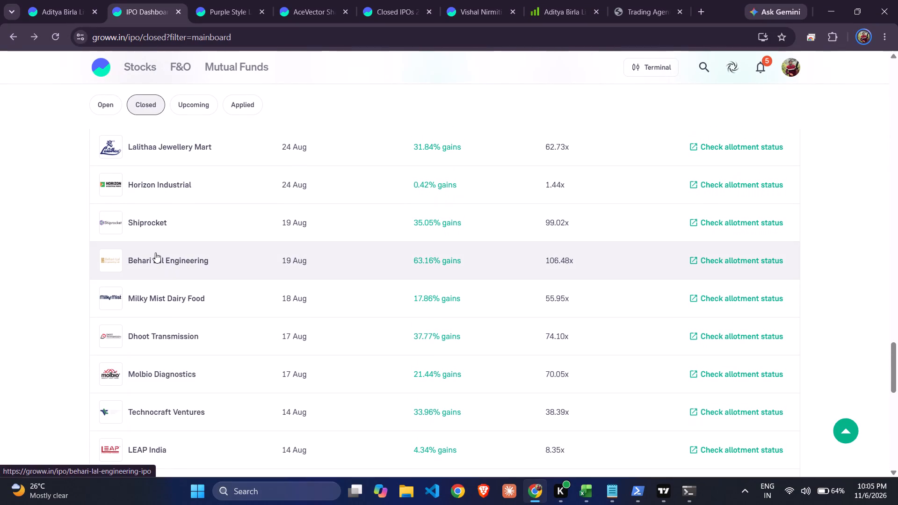
Go back up the closed IPO list to the early September entries and open the Skyways Air Services IPO details.
scroll(155, 252, "up", 4)
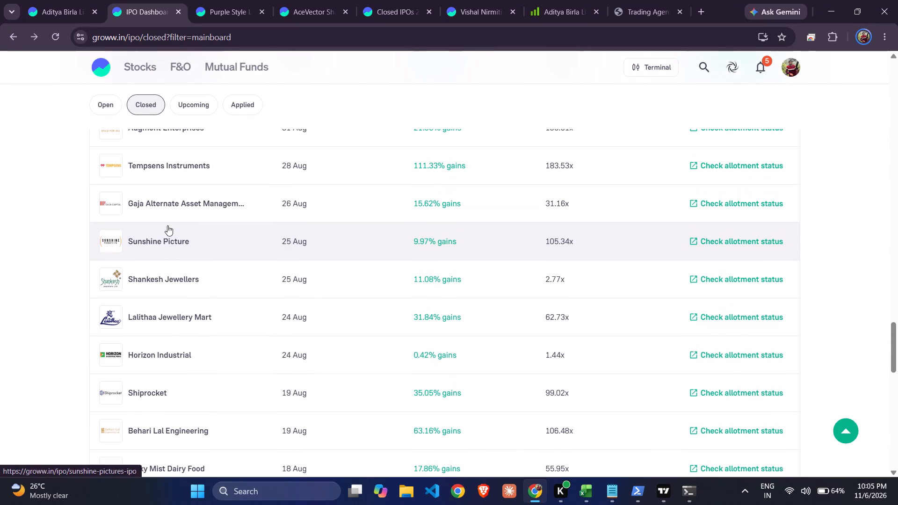
scroll(202, 251, "up", 2)
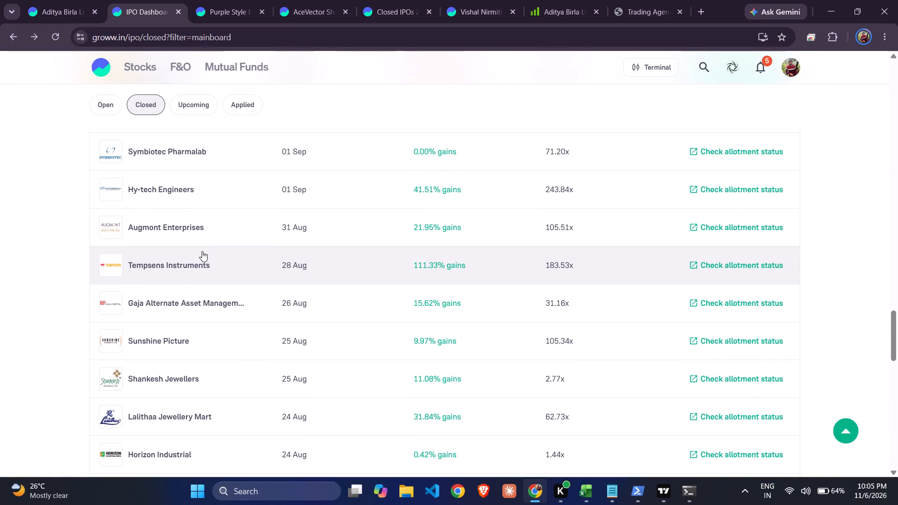
scroll(192, 258, "up", 1)
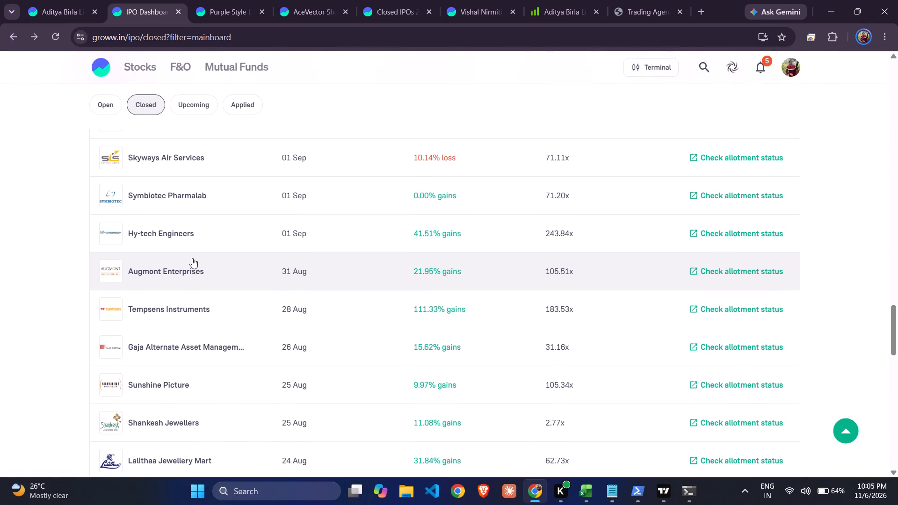
scroll(193, 268, "up", 2)
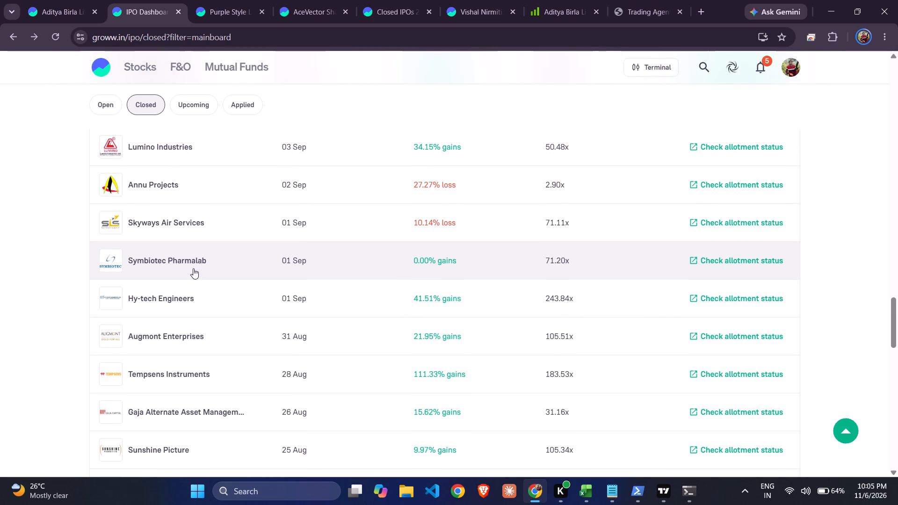
scroll(193, 268, "up", 1)
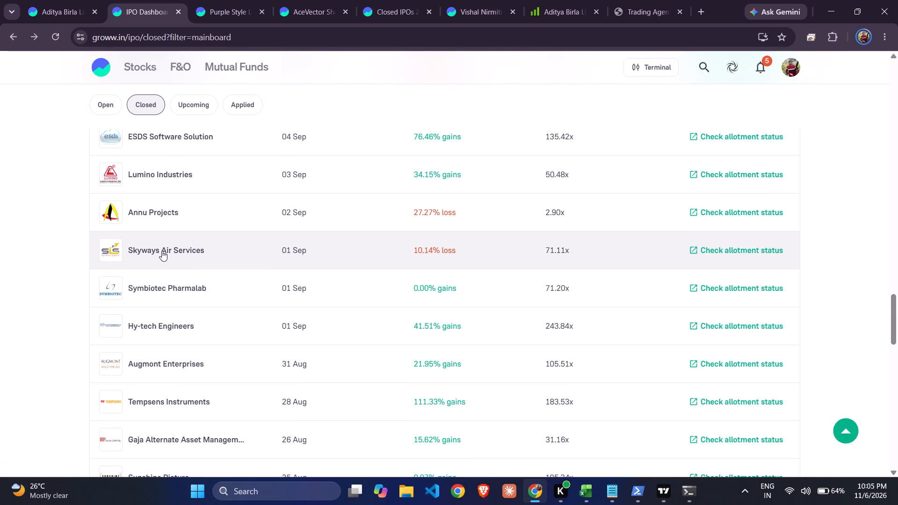
left_click(161, 249)
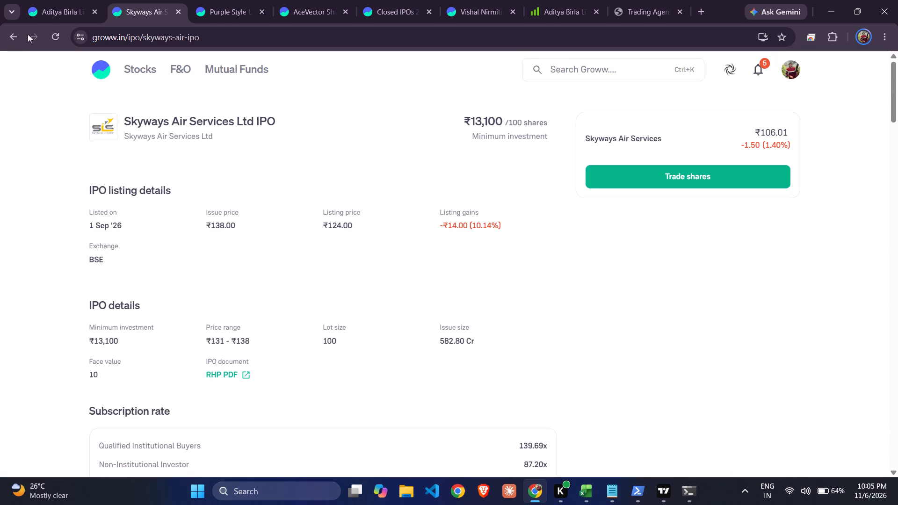
Return to the closed mainboard IPO list and review it down to the mid-September listings.
left_click(5, 37)
scroll(91, 315, "down", 1)
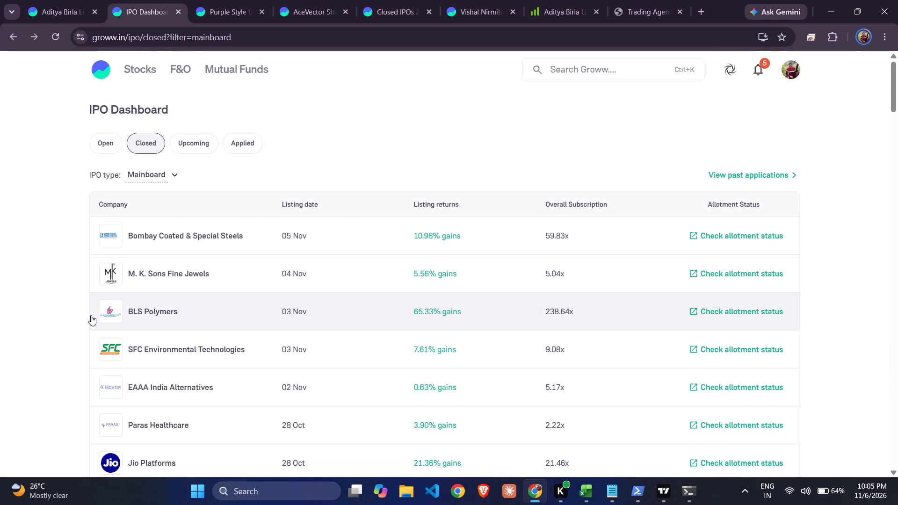
scroll(91, 315, "down", 8)
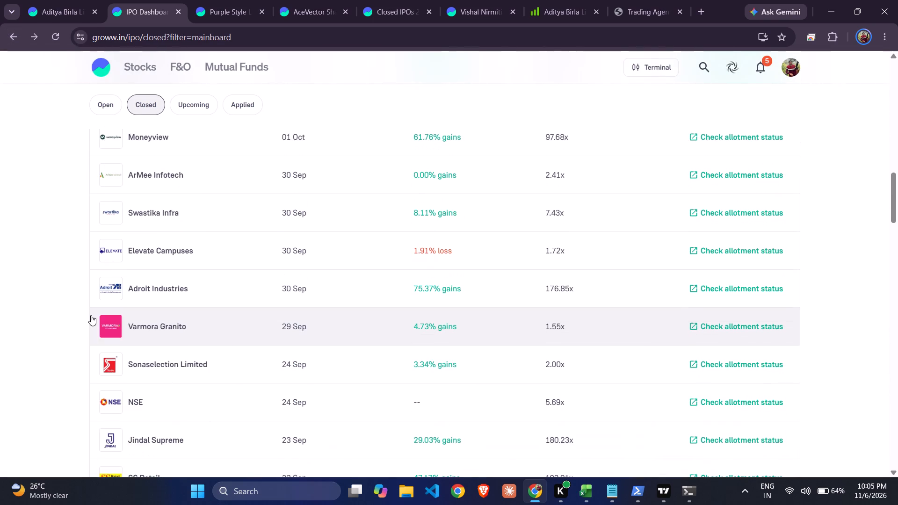
scroll(91, 315, "down", 3)
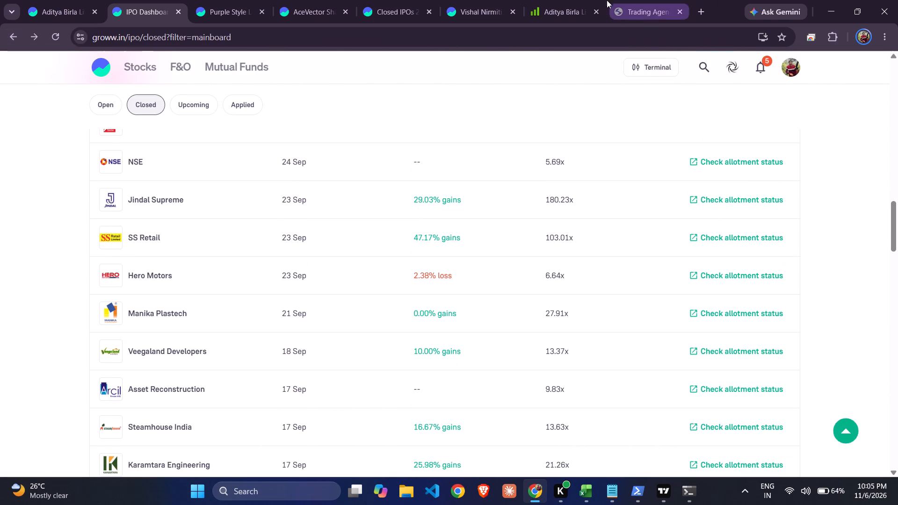
Switch back to the trading agent and score the scanned market data on the Market Data page.
left_click(564, 0)
left_click(649, 13)
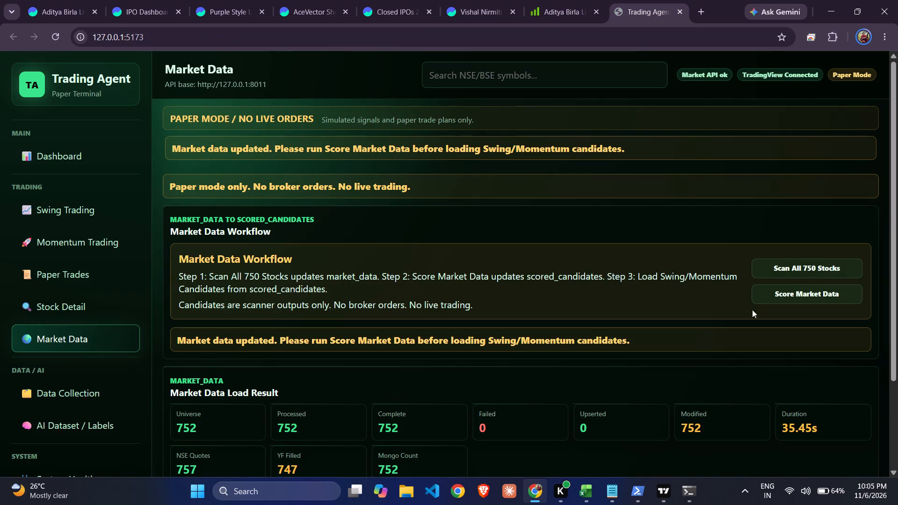
left_click(783, 288)
scroll(558, 297, "down", 4)
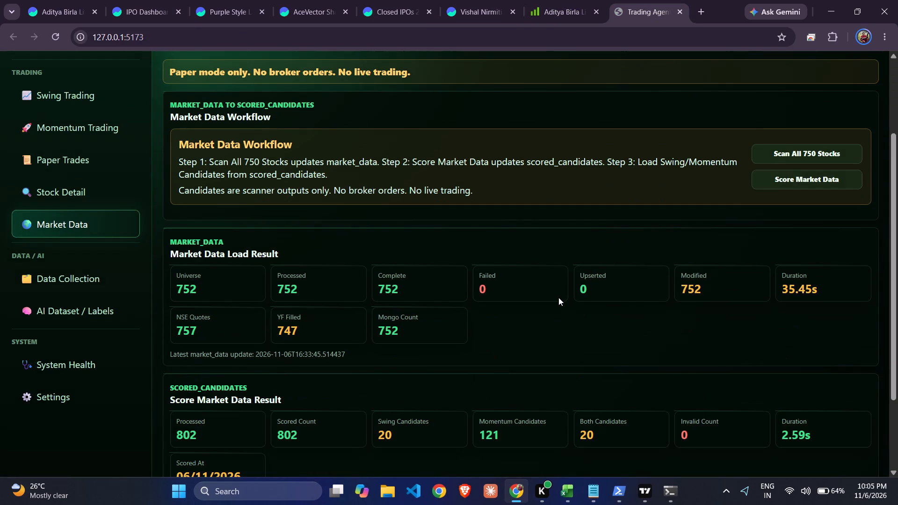
scroll(397, 385, "right", 1)
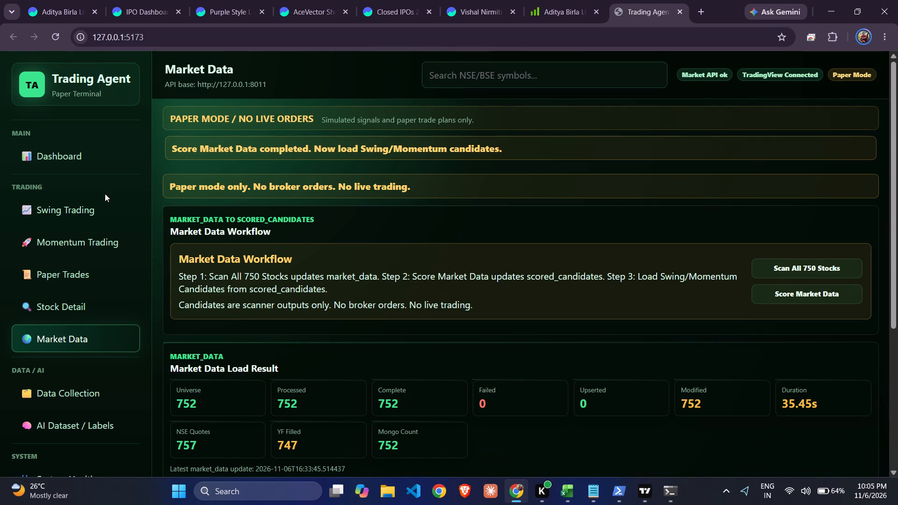
Start the swing TradingView confirmation in batches from the trading agent's Swing Trading page.
left_click(112, 208)
left_click(256, 287)
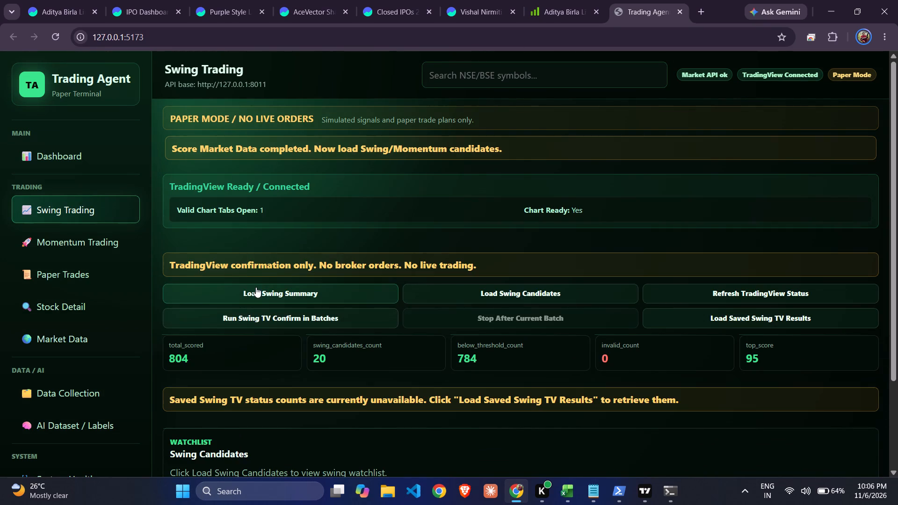
left_click(261, 289)
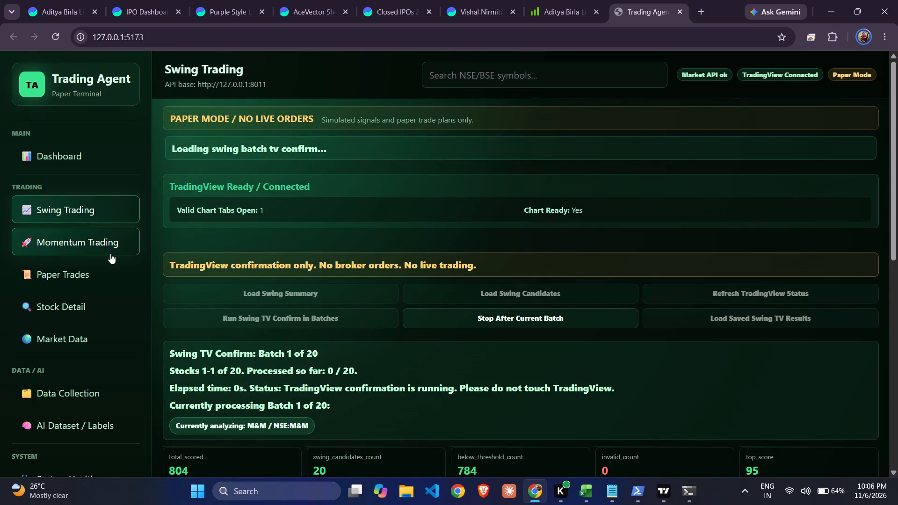
Review the P&L calendar on the Paper Trades page and show only the active trades.
left_click(99, 274)
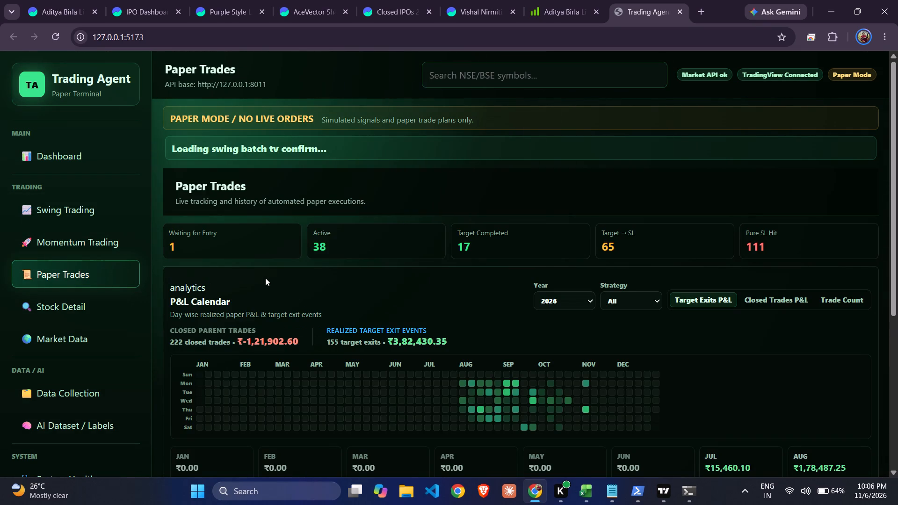
scroll(314, 315, "down", 5)
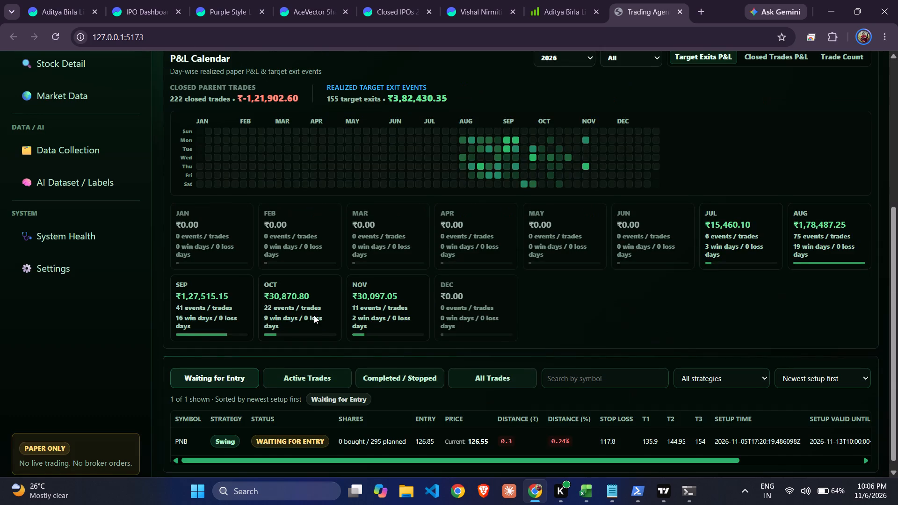
scroll(314, 315, "down", 1)
left_click(284, 371)
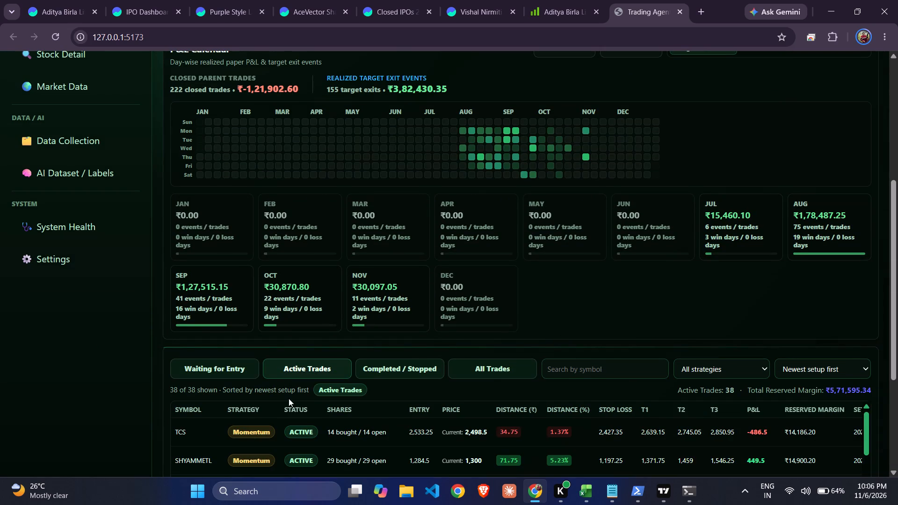
Examine the active paper trades to the end of the table, comparing entry, current price, distance and P&L.
scroll(284, 415, "down", 2)
scroll(284, 415, "up", 2)
scroll(354, 338, "down", 2)
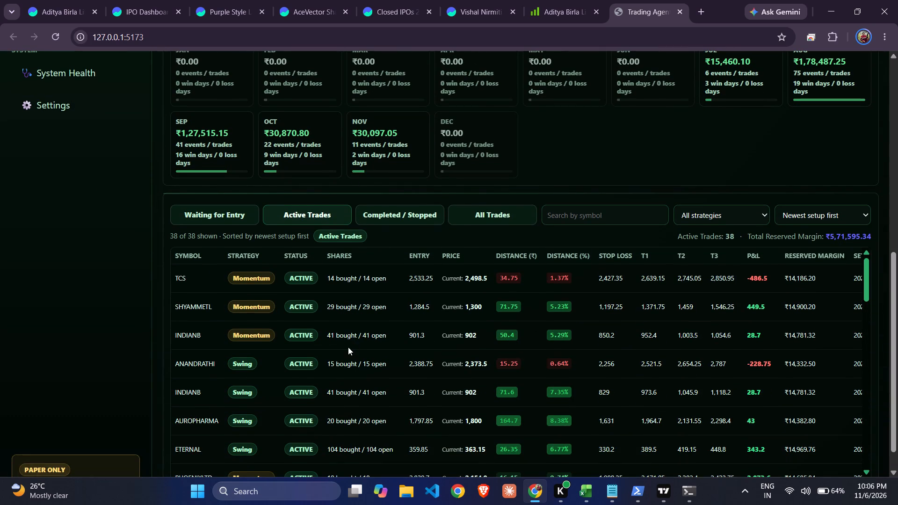
scroll(348, 347, "up", 1)
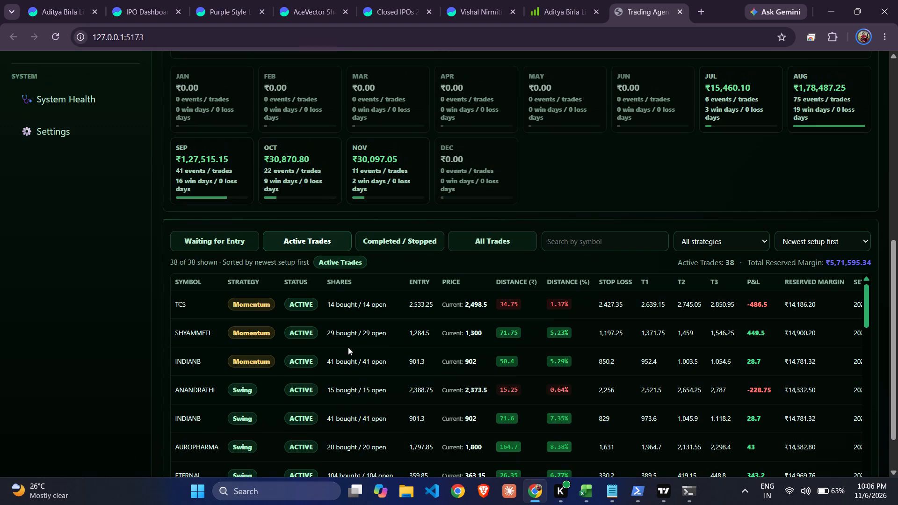
scroll(348, 347, "down", 2)
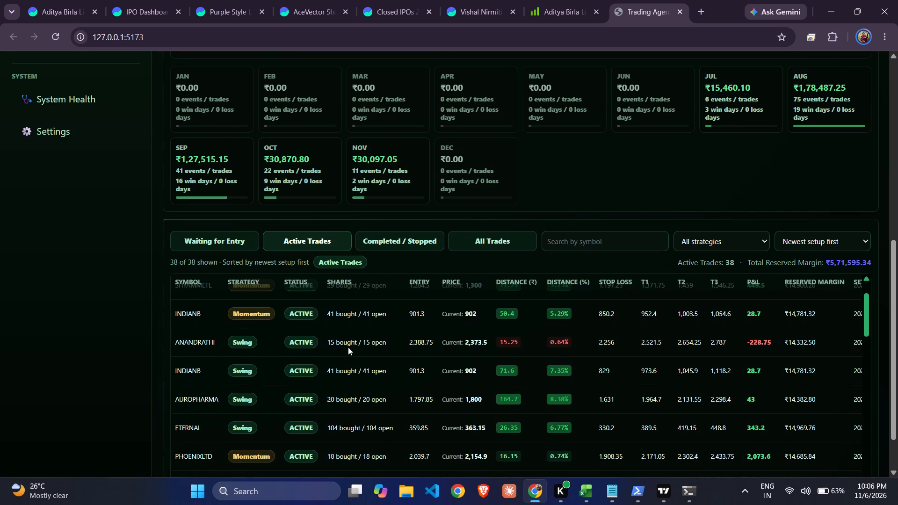
scroll(348, 347, "down", 7)
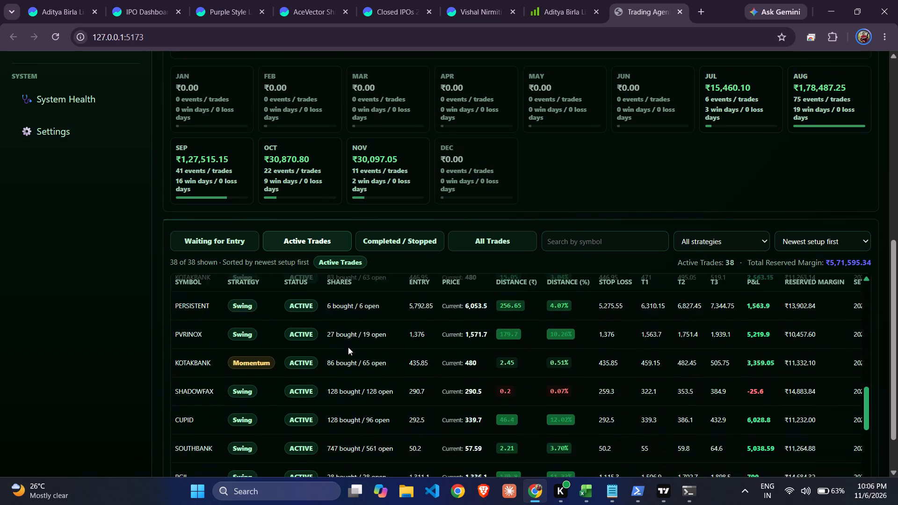
scroll(348, 347, "down", 3)
scroll(348, 347, "up", 3)
scroll(348, 347, "down", 3)
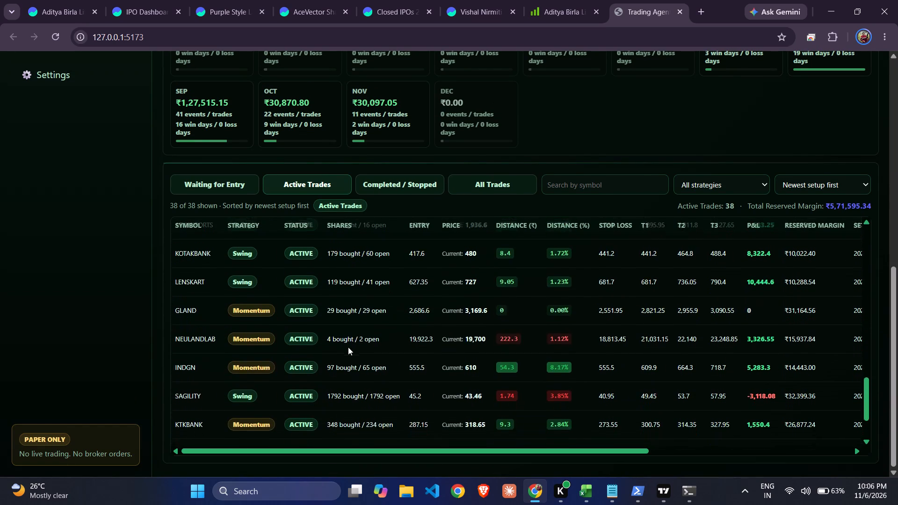
scroll(348, 347, "down", 1)
scroll(348, 347, "up", 8)
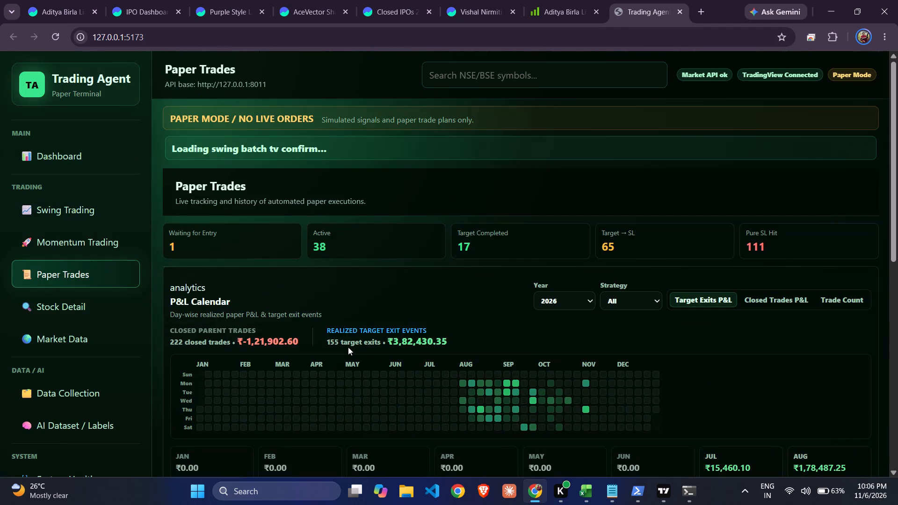
Check the progress of the swing TradingView confirmation on the Swing Trading page.
left_click(128, 205)
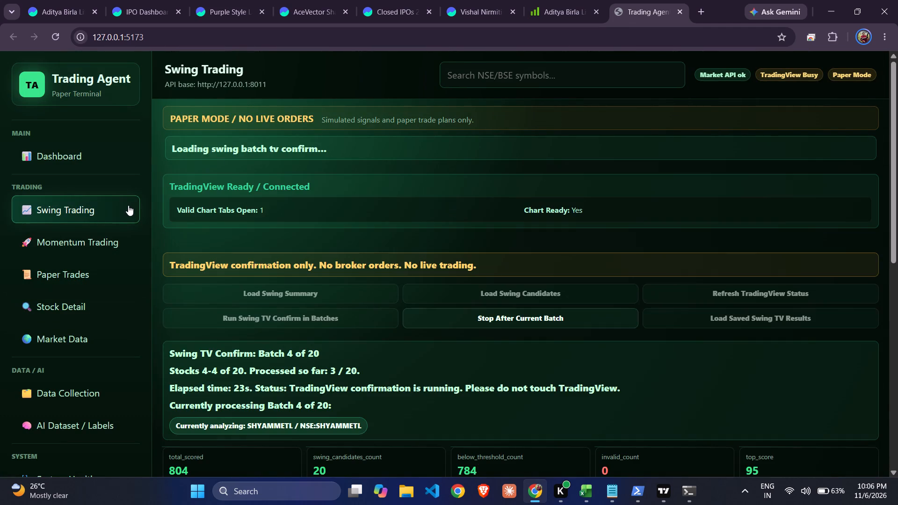
Switch to the Screener tab and open the Upcoming IPOs page from its home dashboard.
left_click(145, 0)
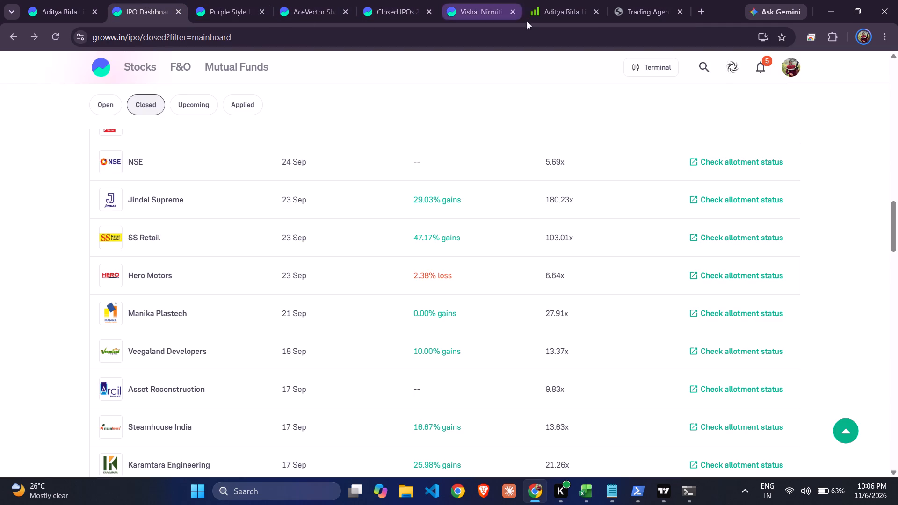
left_click(563, 13)
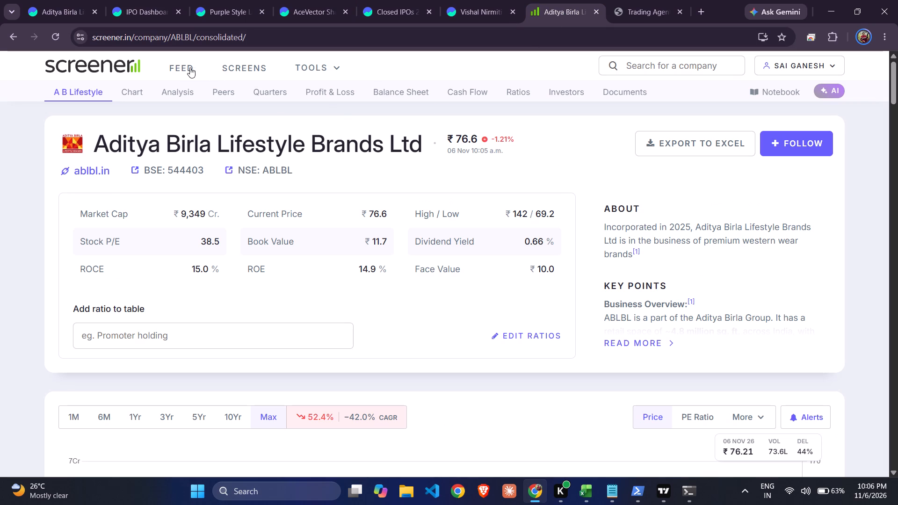
left_click(184, 70)
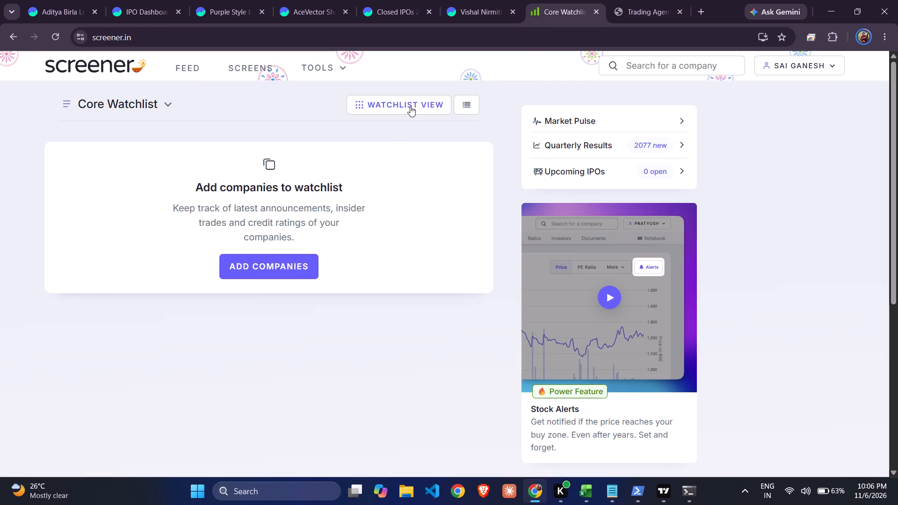
left_click(586, 175)
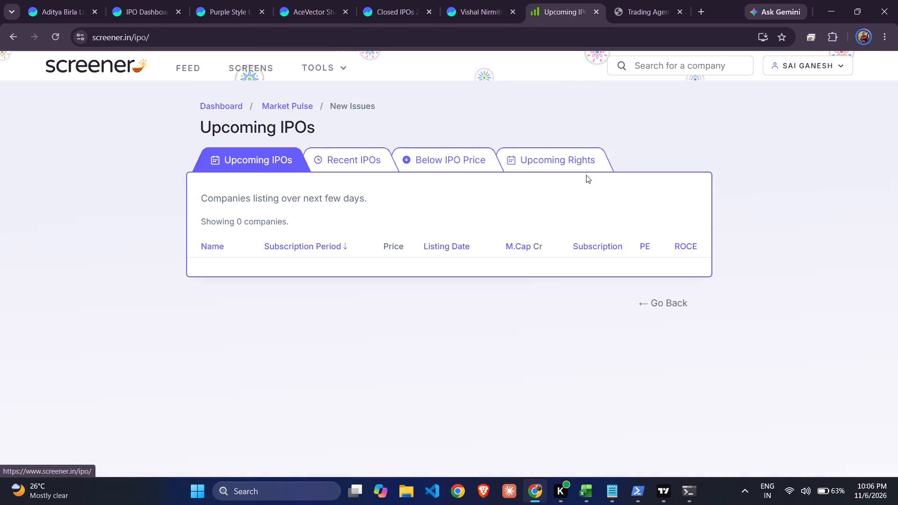
Look through Screener's Recent IPOs list and bring up the companies trading below their IPO price.
left_click(340, 157)
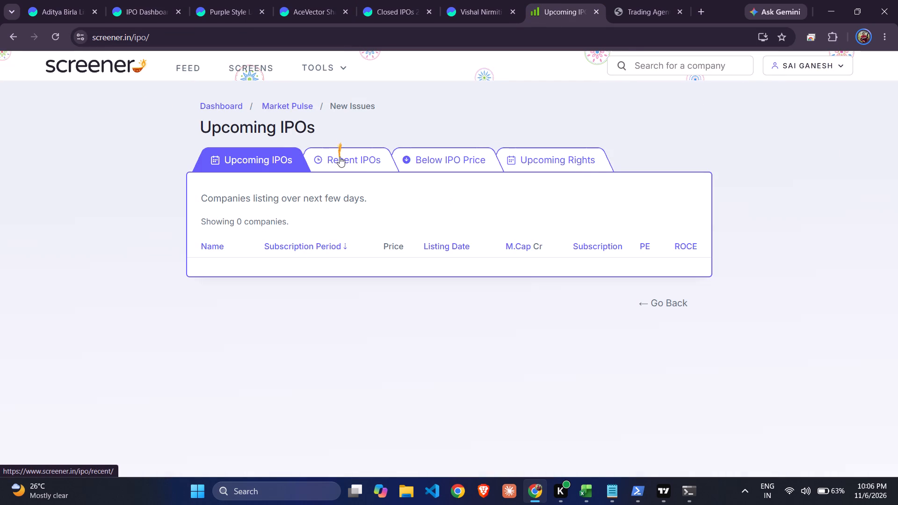
left_click(435, 155)
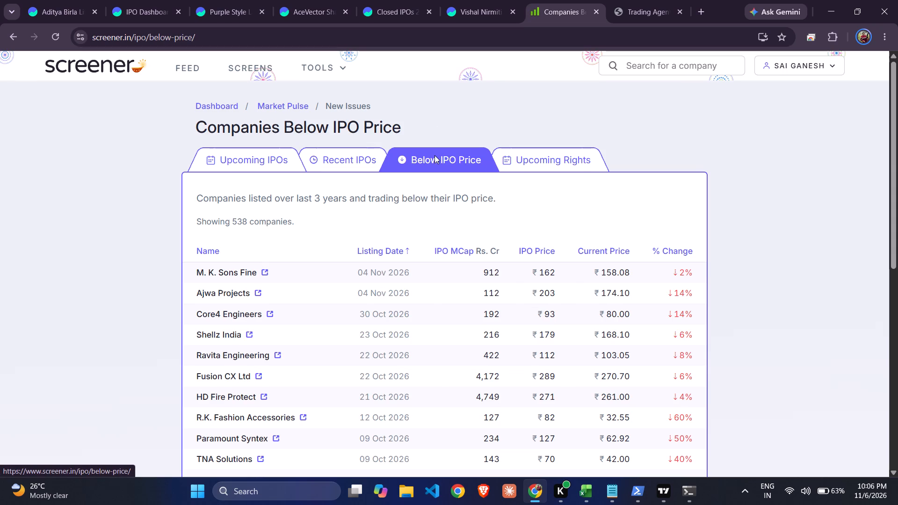
left_click(365, 151)
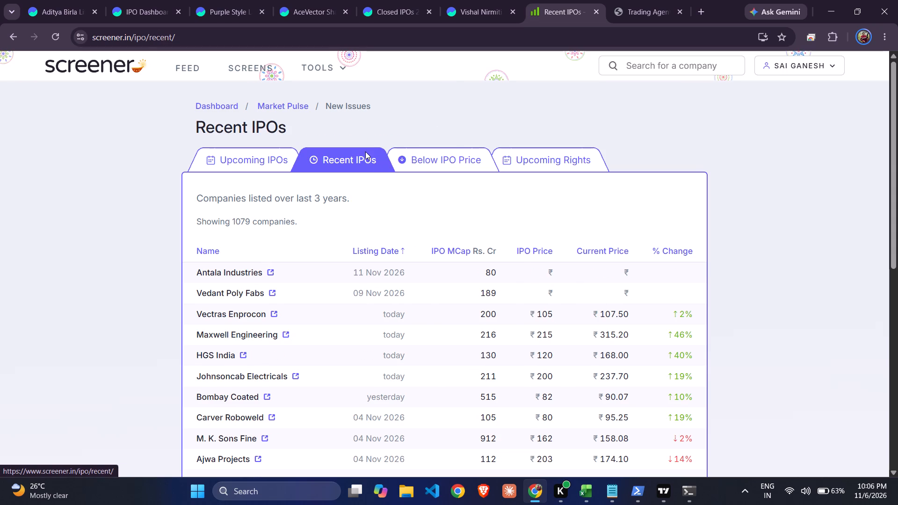
left_click(416, 158)
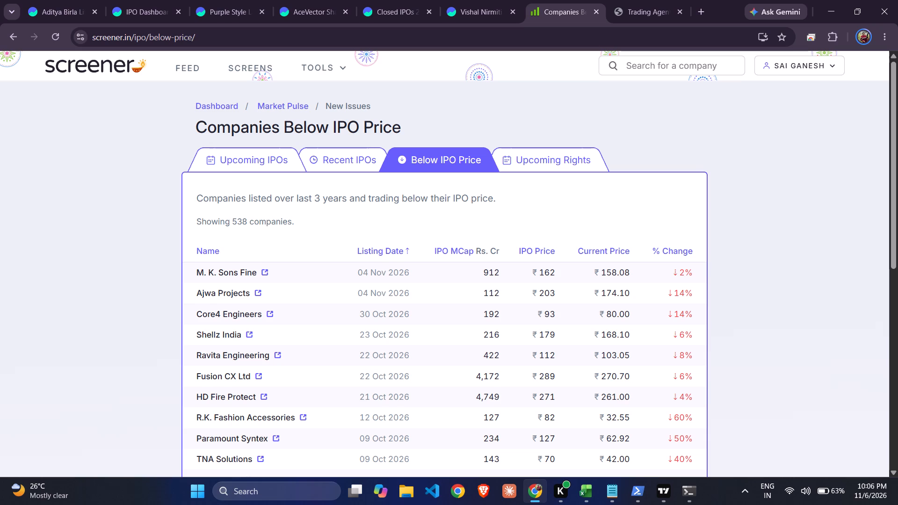
Sort the companies below IPO price by % change with the steepest falls first and look down the list.
scroll(493, 251, "down", 1)
left_click(672, 213)
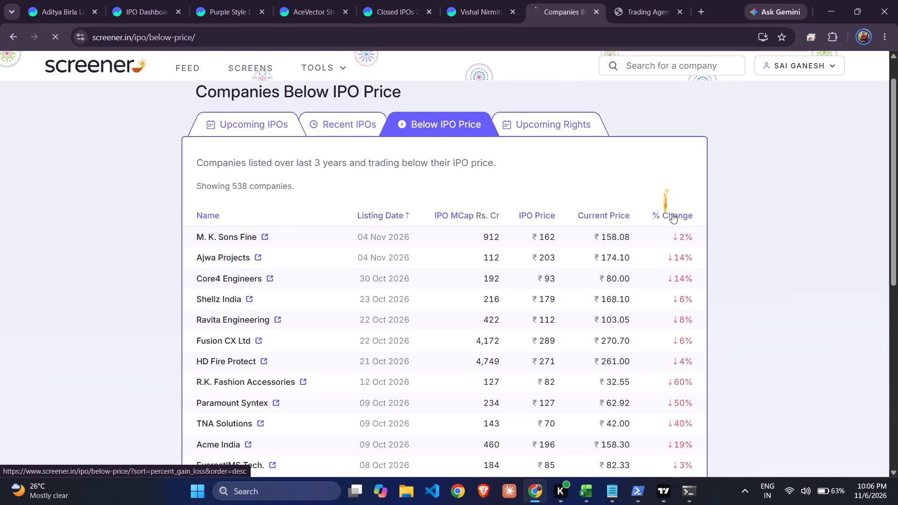
left_click(673, 251)
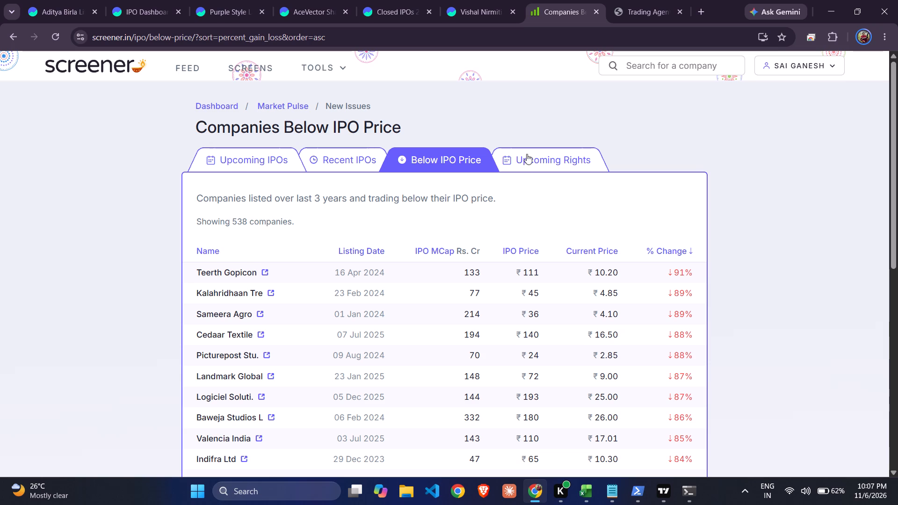
scroll(492, 200, "down", 2)
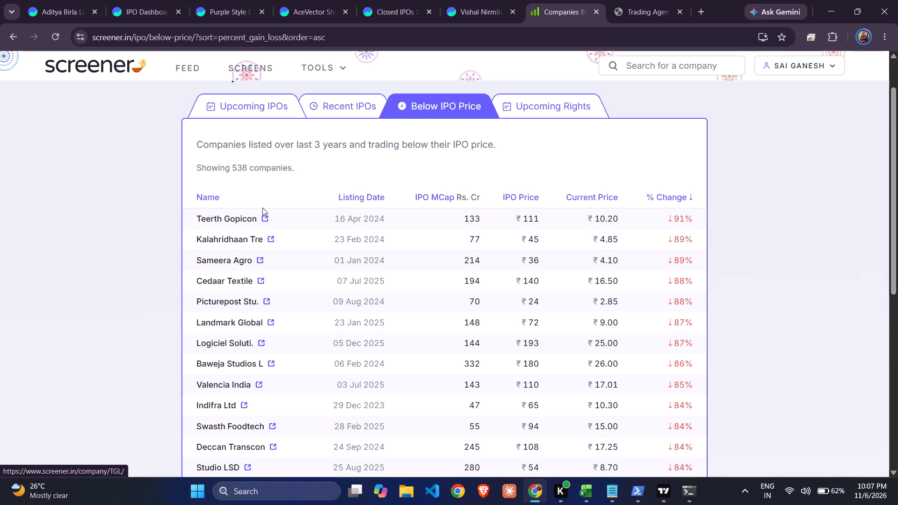
Switch to the Groww tab showing Purple Style Labs, search Groww for "teerth" and open the Teerth Gopicon stock page.
left_click(400, 0)
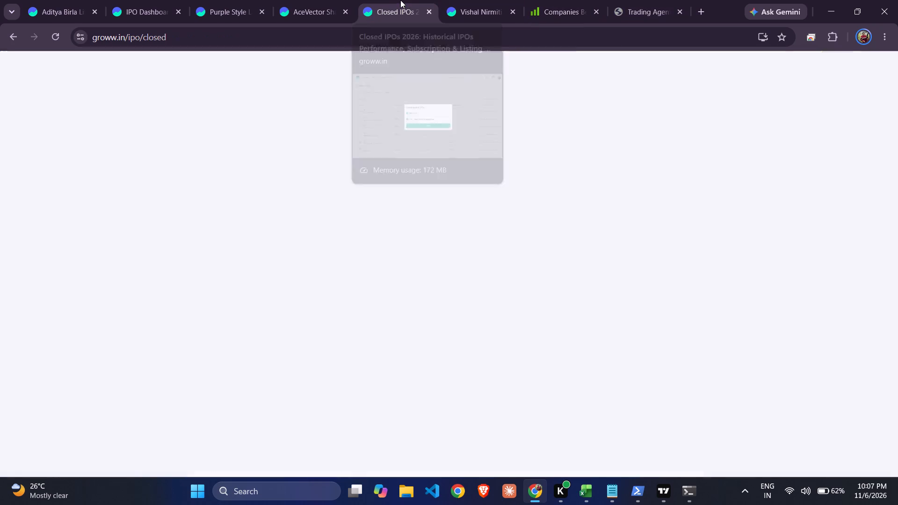
left_click(206, 0)
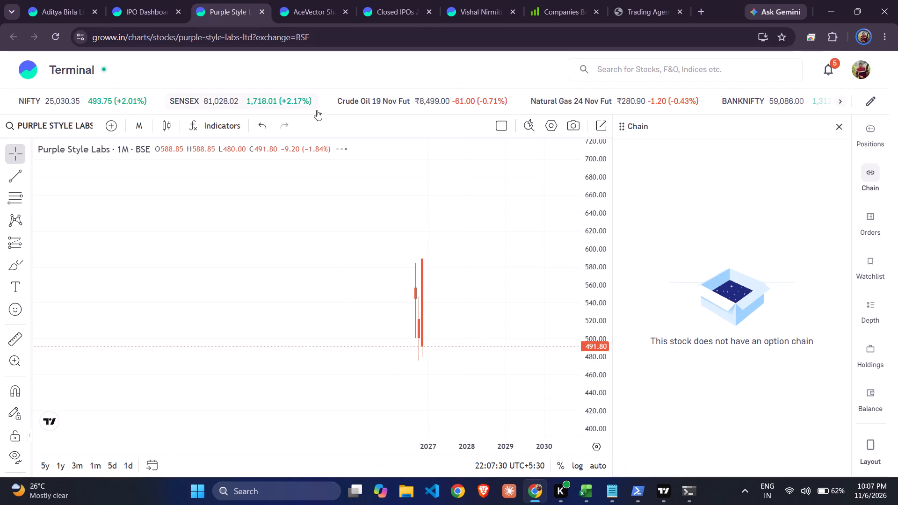
left_click(21, 72)
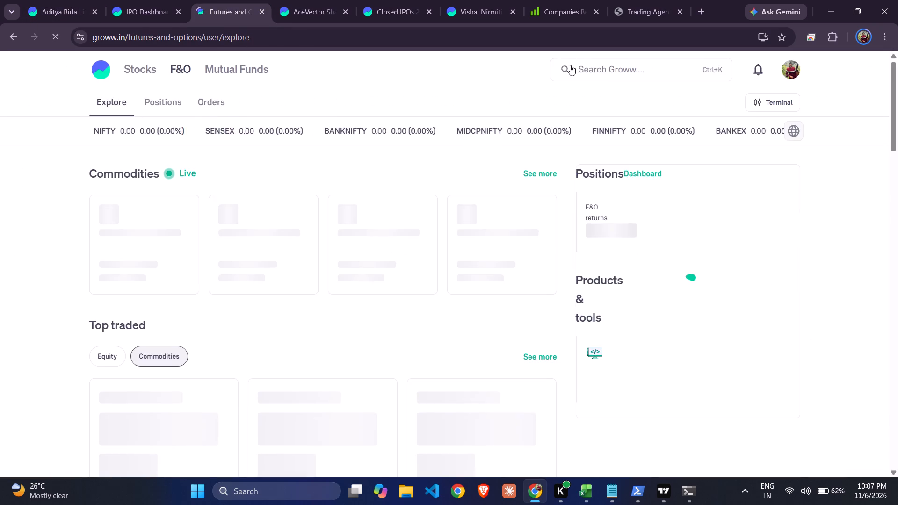
left_click(585, 65)
type("teertg")
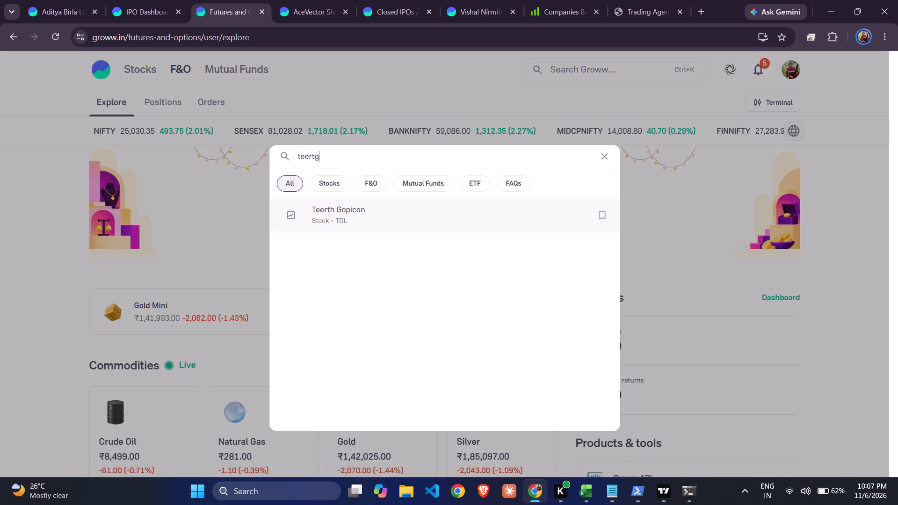
key("BackSpace")
key("h")
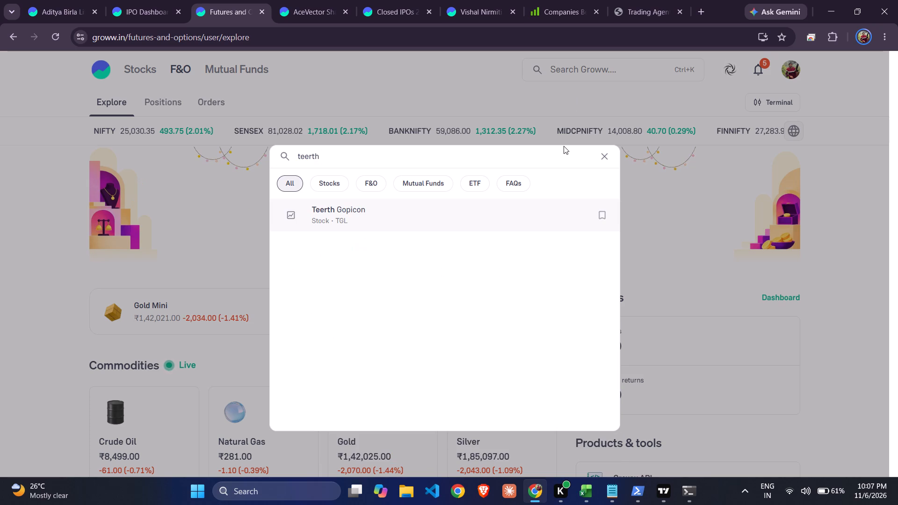
left_click(349, 206)
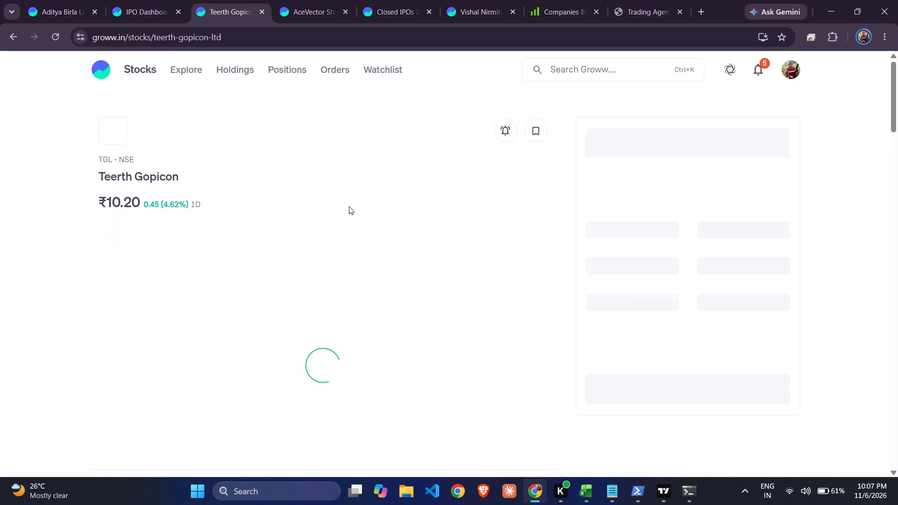
Look at Teerth Gopicon's price chart over the one-week, one-month, three-month and six-month ranges.
scroll(301, 338, "down", 2)
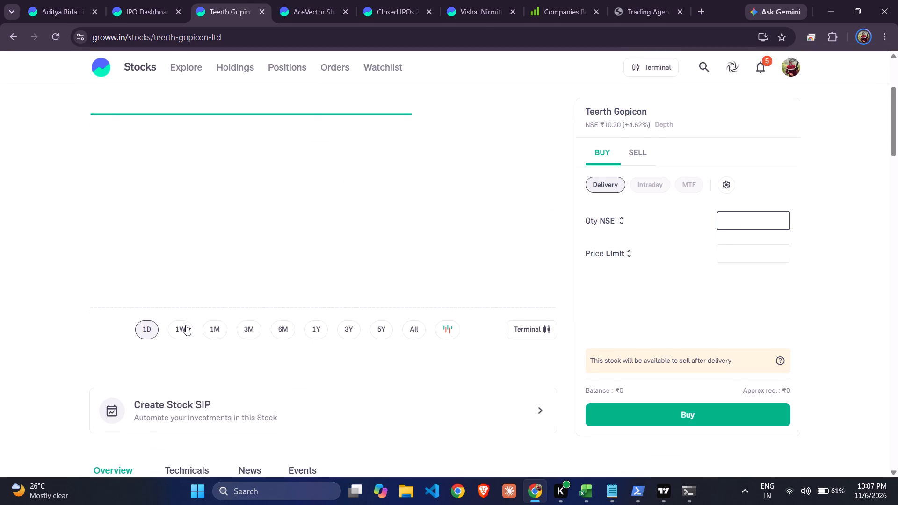
left_click(186, 325)
left_click(217, 325)
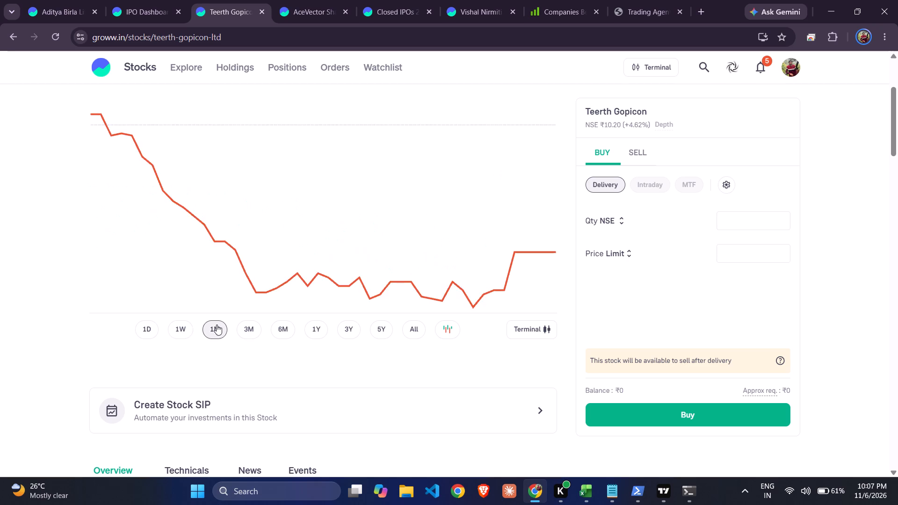
scroll(217, 325, "up", 1)
left_click(252, 385)
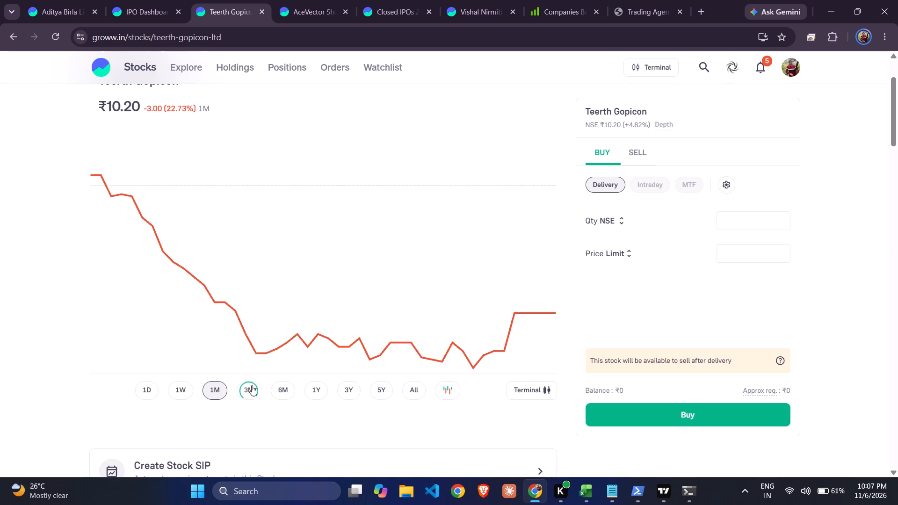
left_click(276, 389)
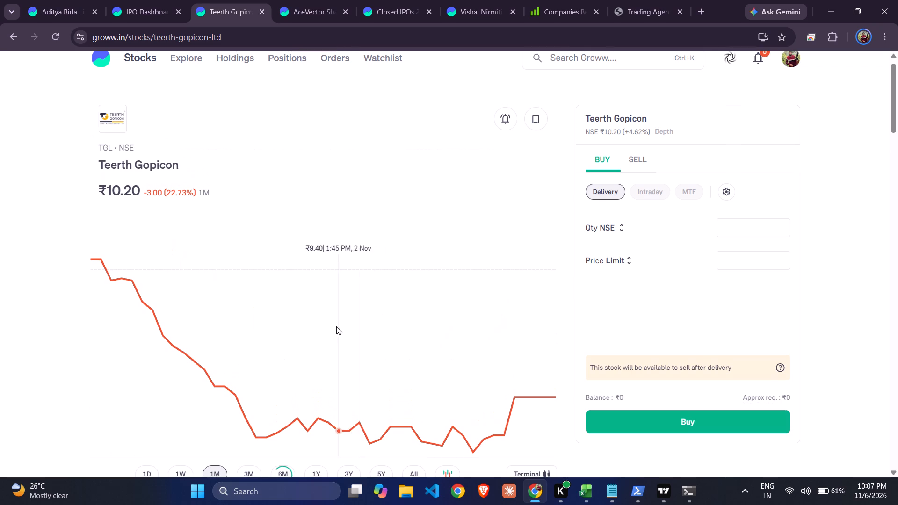
Open Teerth Gopicon's chart in the Groww Terminal and examine its monthly candles from listing to the present.
scroll(340, 306, "down", 2)
left_click(521, 369)
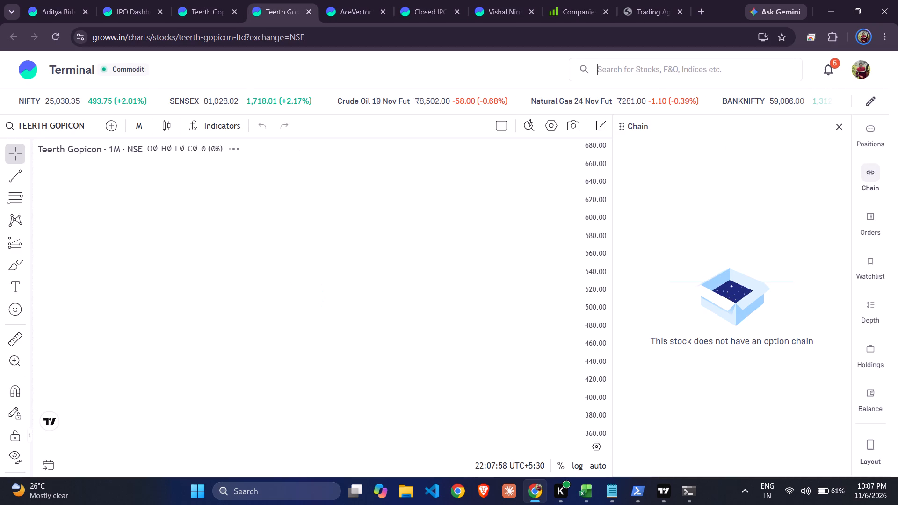
left_click_drag(417, 228, 335, 203)
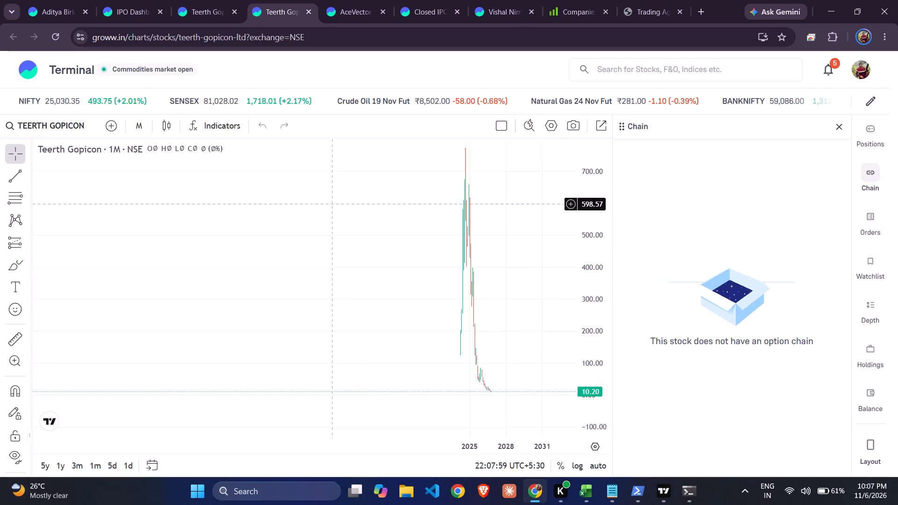
left_click_drag(335, 203, 332, 200)
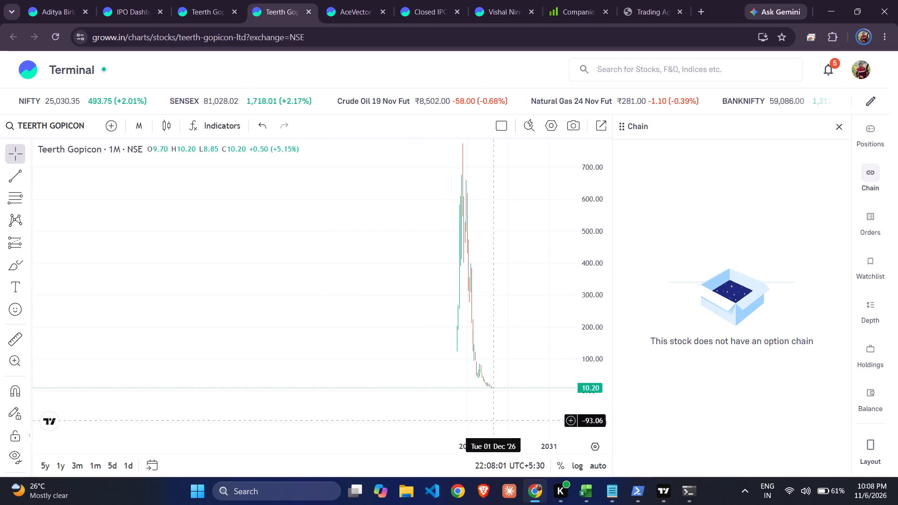
left_click_drag(481, 455, 470, 447)
left_click_drag(470, 447, 245, 427)
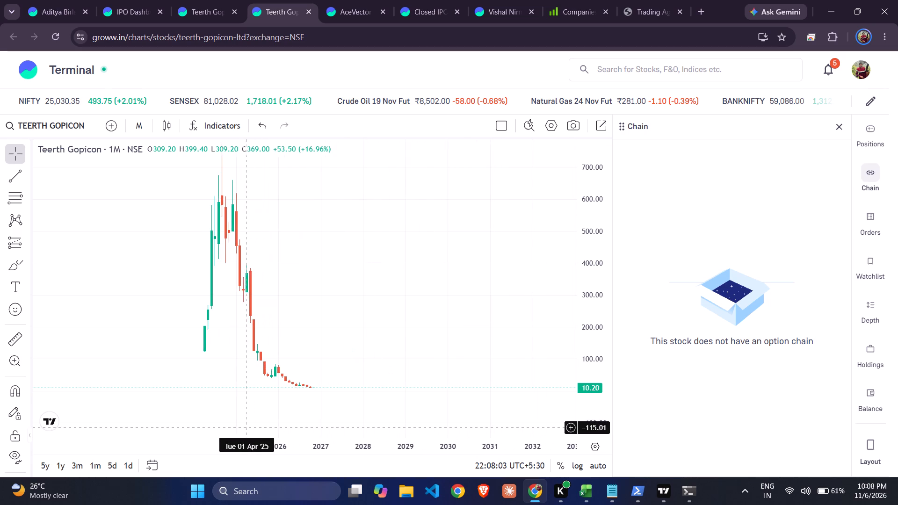
left_click_drag(245, 427, 243, 427)
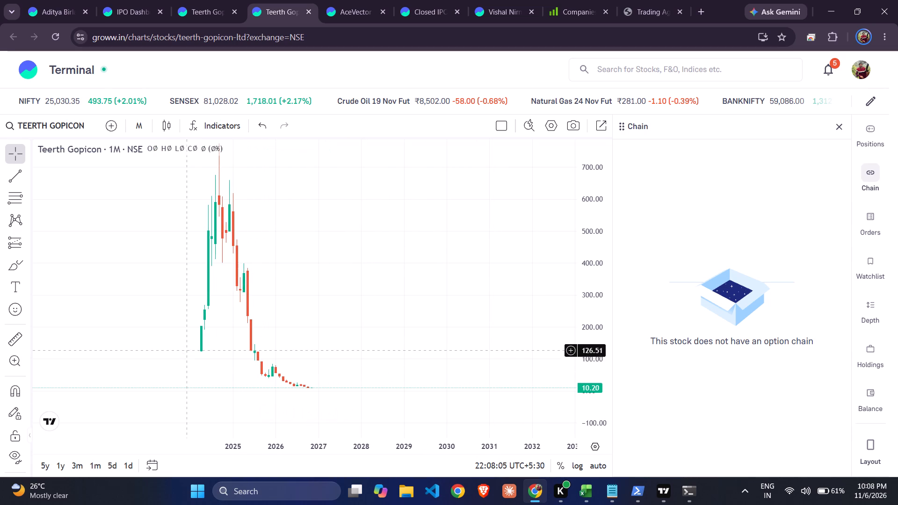
left_click_drag(254, 258, 278, 268)
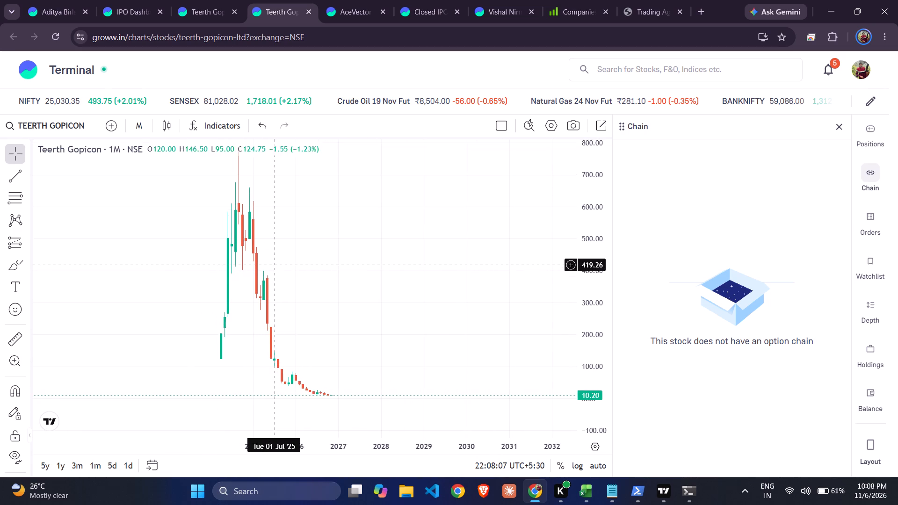
left_click_drag(236, 195, 286, 246)
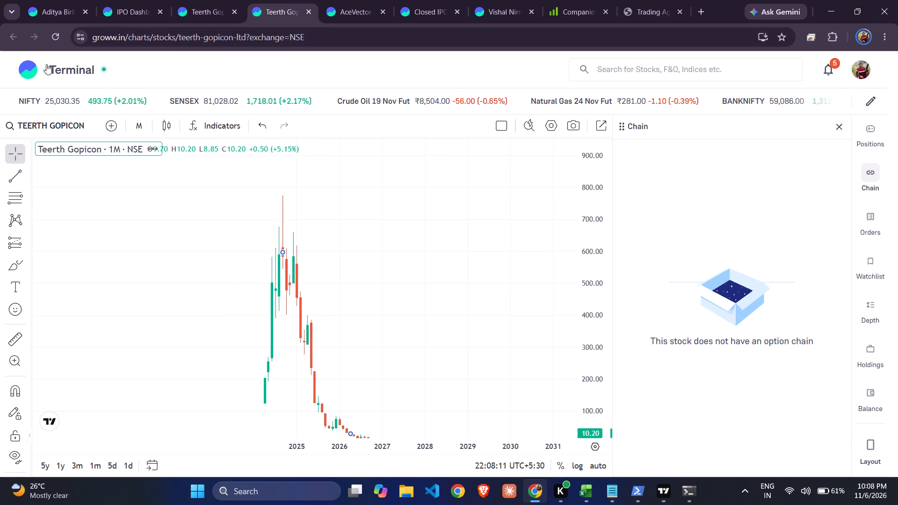
Return to Teerth Gopicon's stock page and view its one-day price chart.
left_click(199, 8)
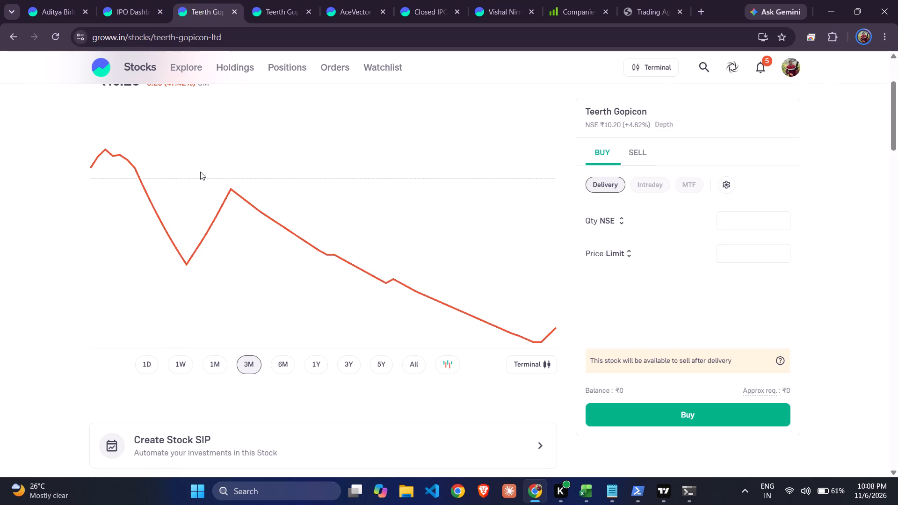
scroll(199, 248, "up", 2)
scroll(208, 332, "down", 2)
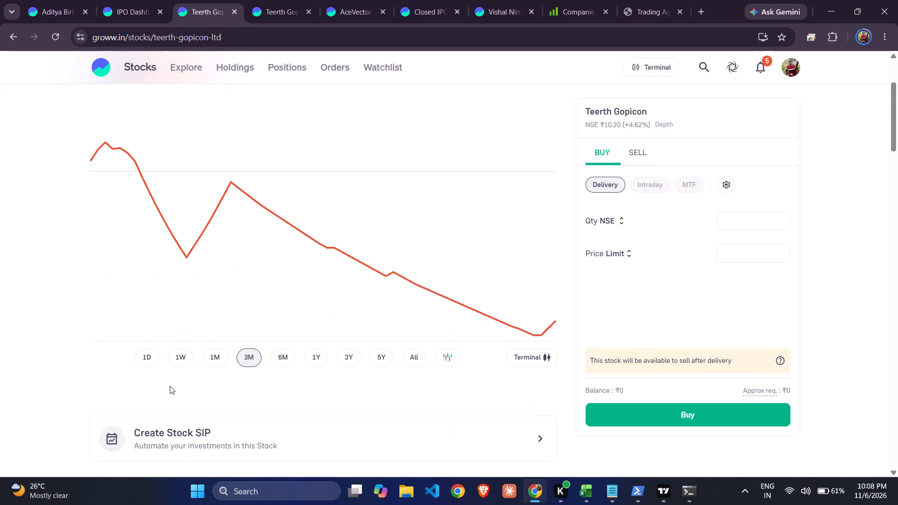
left_click(148, 354)
scroll(197, 283, "up", 1)
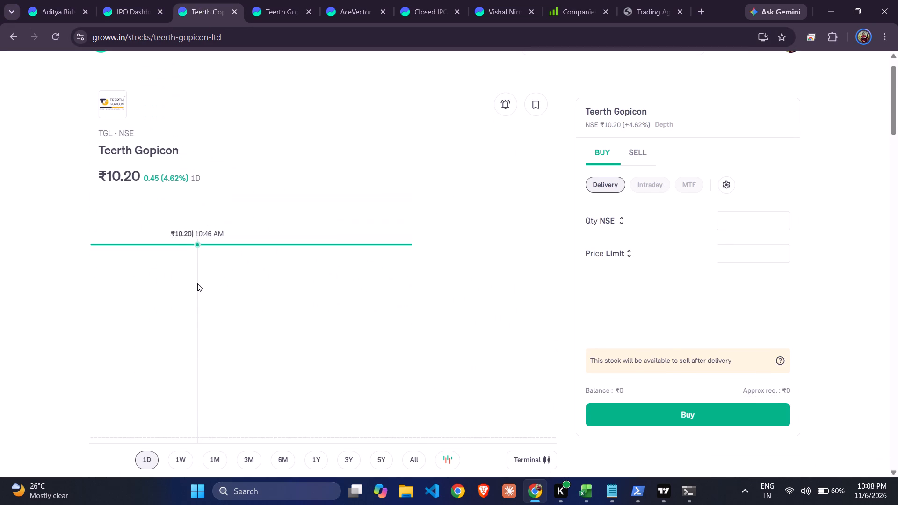
scroll(205, 229, "down", 1)
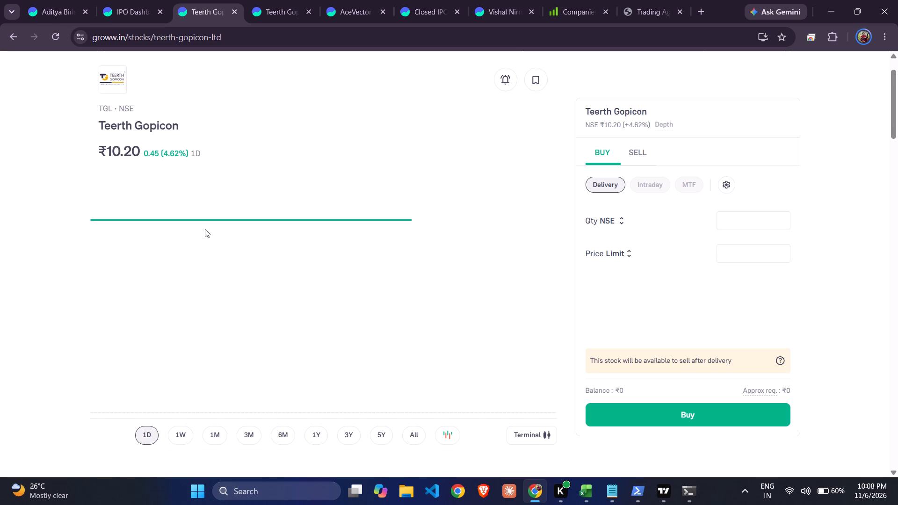
scroll(205, 229, "down", 1)
scroll(317, 132, "up", 1)
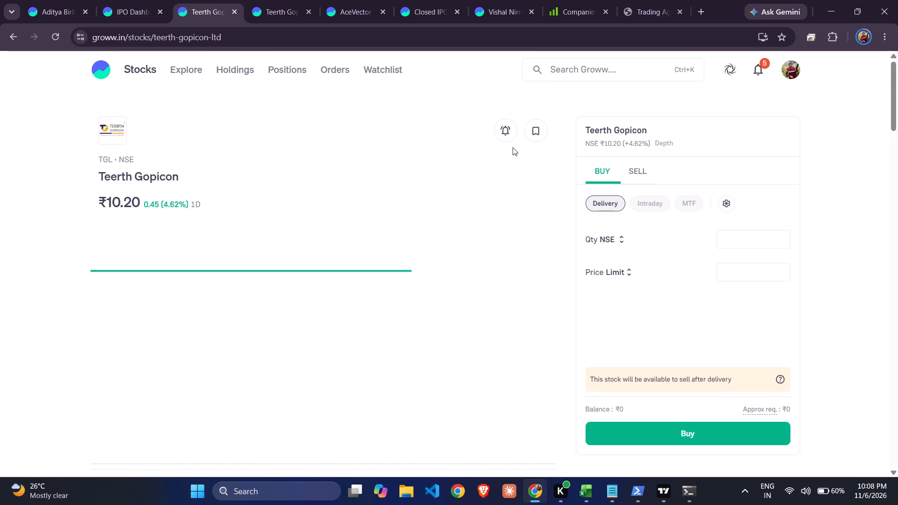
Add Teerth Gopicon to the "Foreign etf" watchlist.
left_click_drag(98, 176, 117, 177)
left_click_drag(117, 177, 184, 179)
left_click_drag(184, 179, 98, 176)
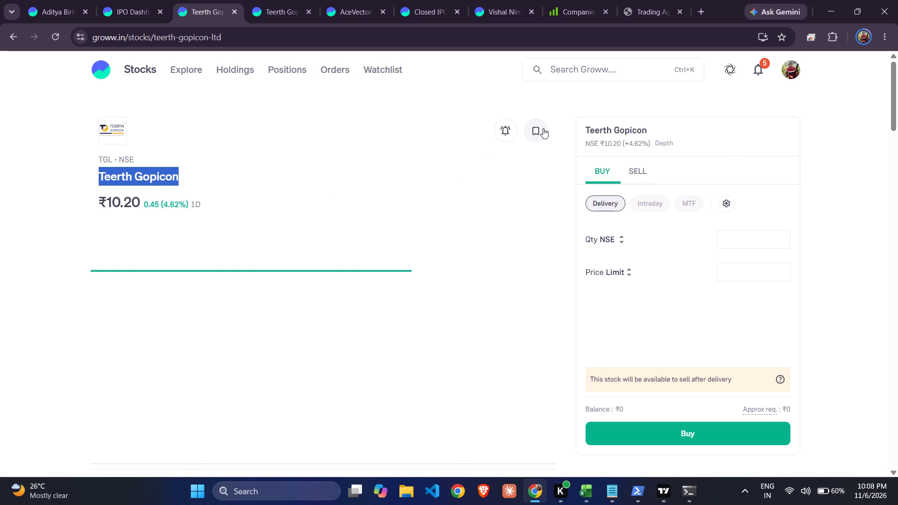
left_click(543, 128)
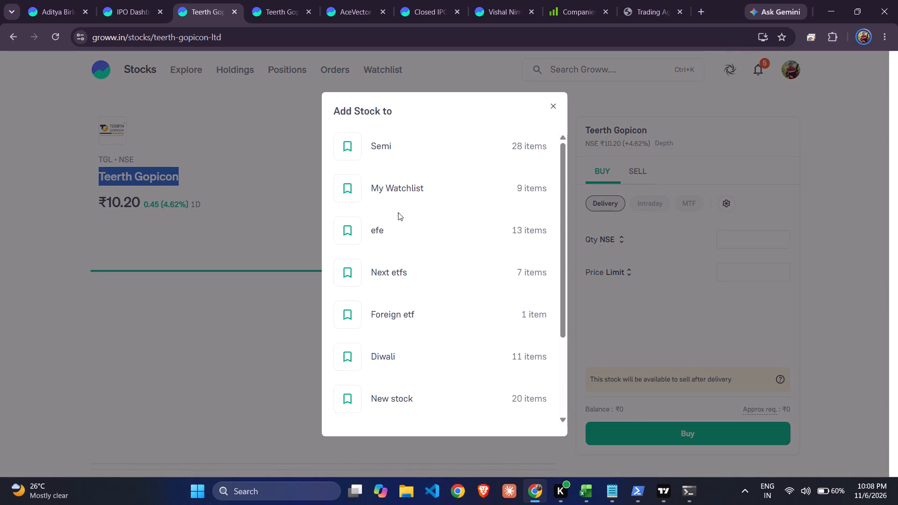
scroll(398, 212, "down", 4)
scroll(385, 280, "up", 4)
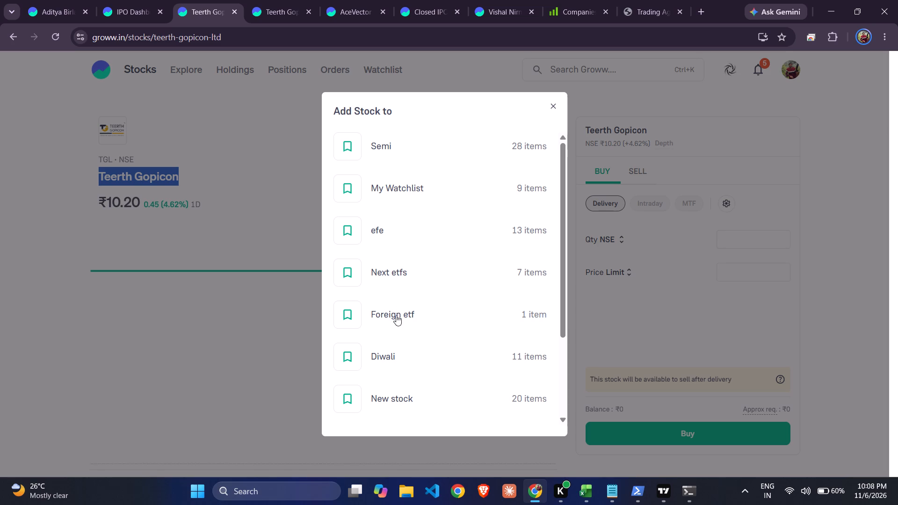
left_click(396, 315)
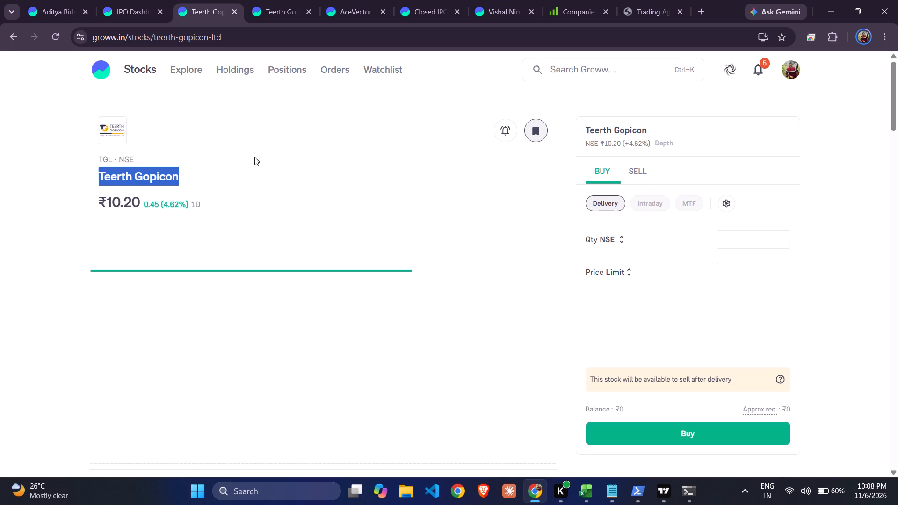
Open Kalahridhaan Trendz from Screener's list of companies below IPO price and copy its full company name.
left_click(132, 0)
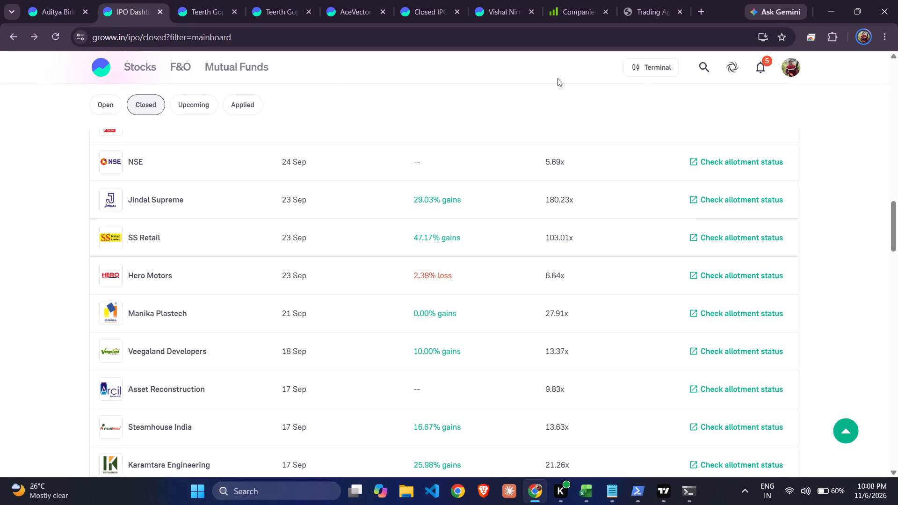
left_click(568, 0)
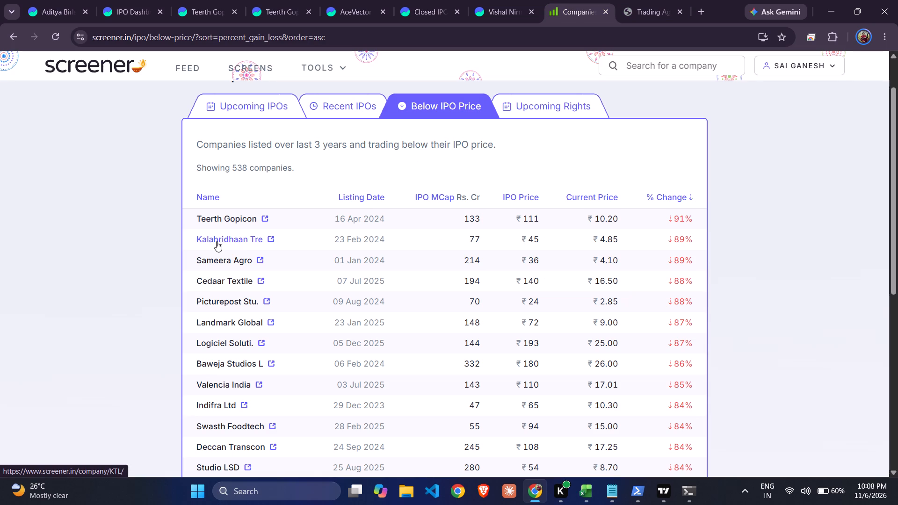
left_click(217, 241)
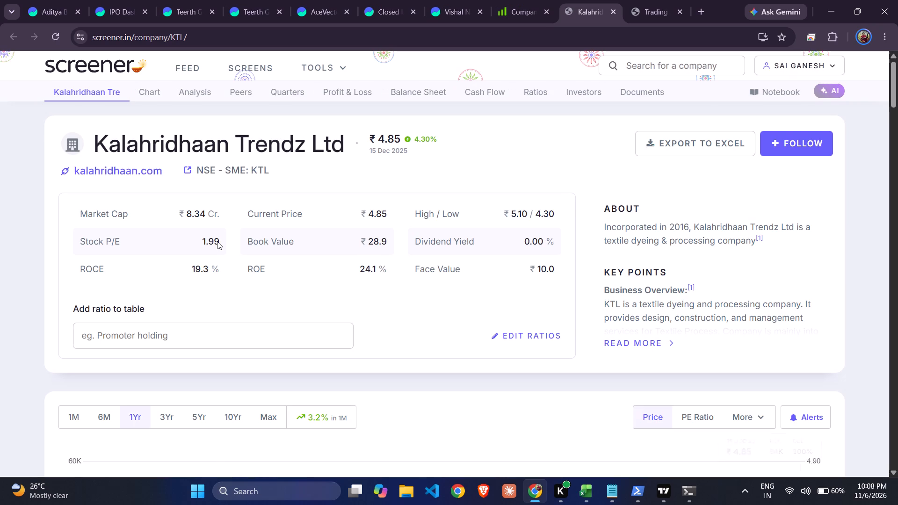
left_click_drag(95, 144, 229, 159)
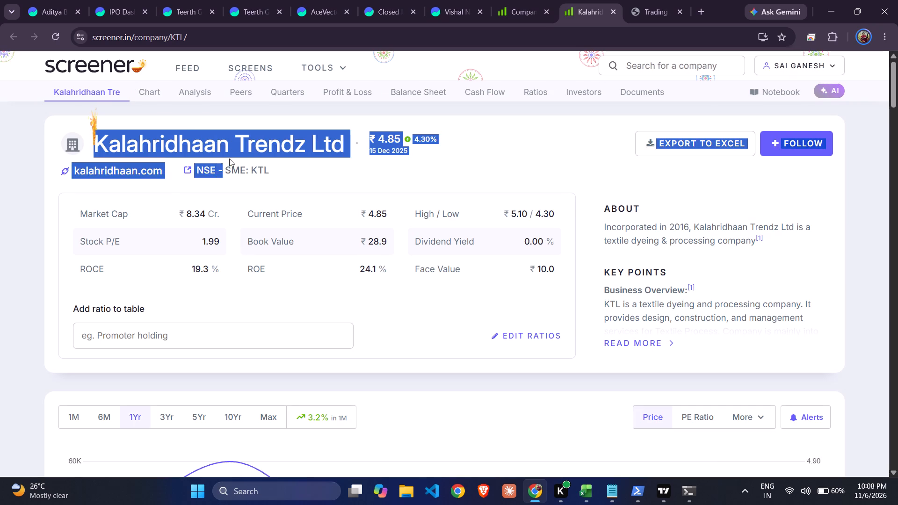
left_click_drag(229, 159, 351, 141)
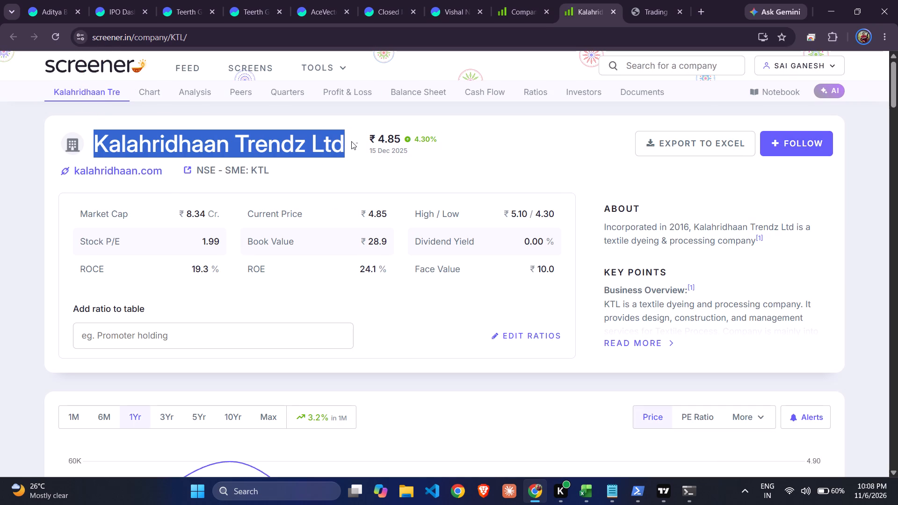
key("ctrl+c")
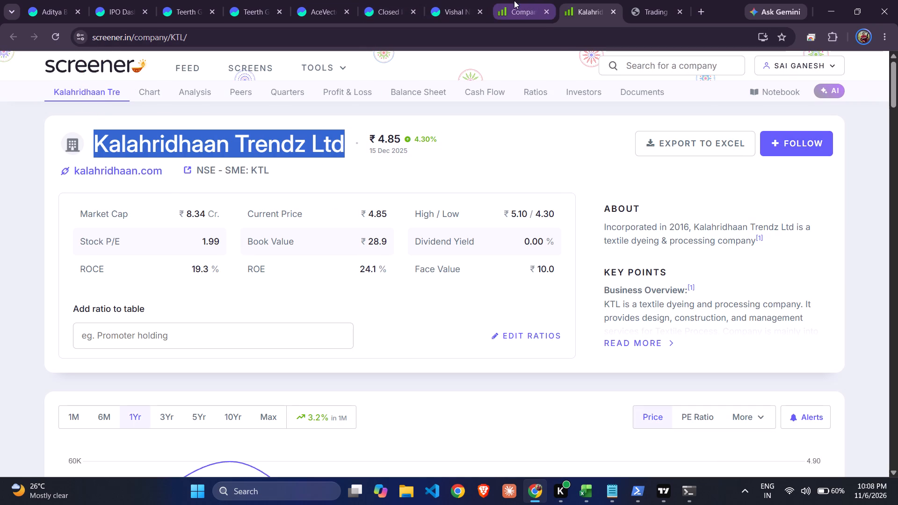
Search Groww for the copied name Kalahridhaan Trendz Ltd and open its stock page.
left_click(128, 0)
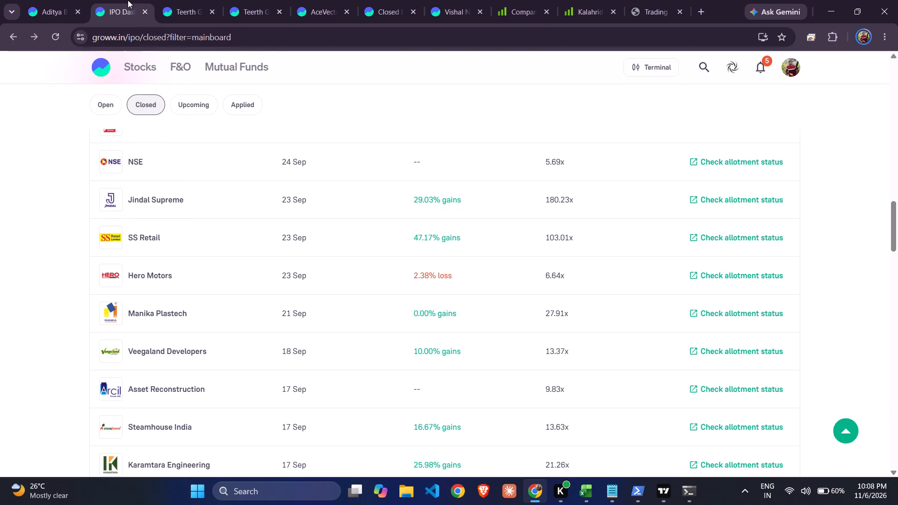
scroll(168, 211, "up", 3)
scroll(188, 158, "up", 6)
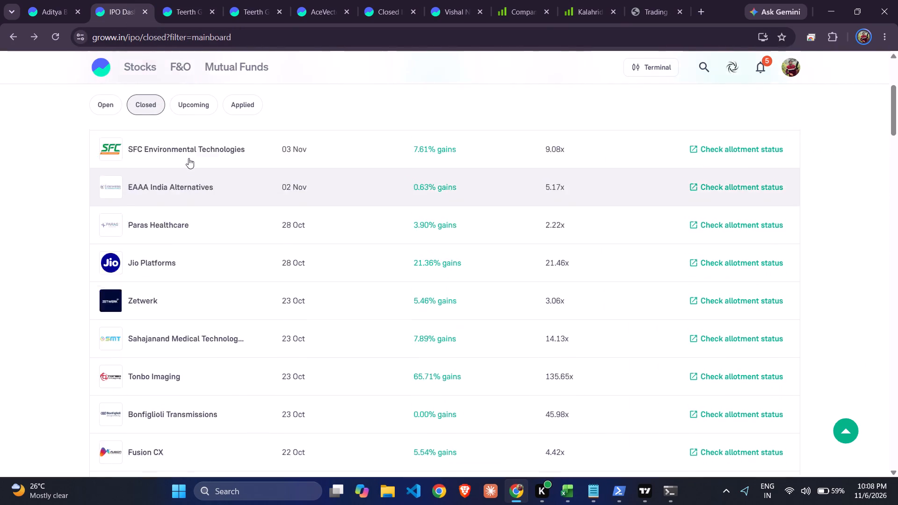
scroll(188, 158, "up", 5)
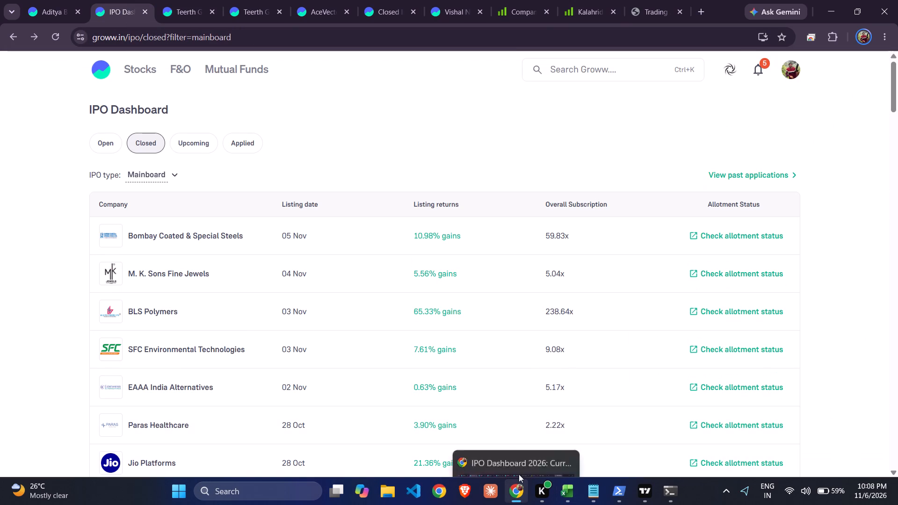
left_click(560, 69)
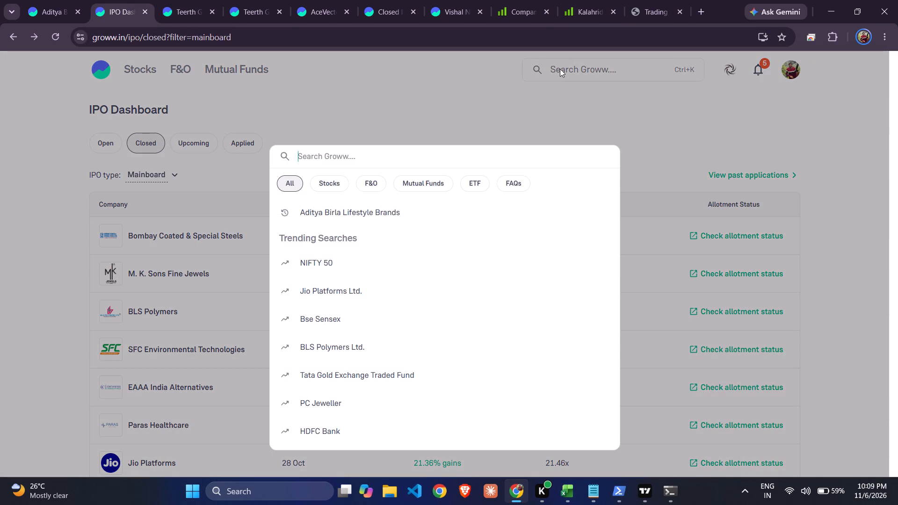
key("ctrl+v")
key("Return")
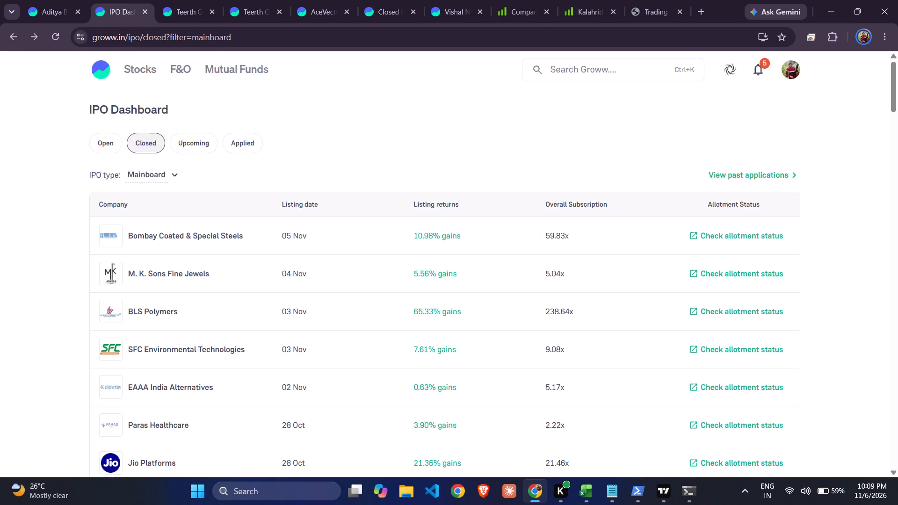
Close the leftover Groww pages for Teerth Gopicon, AceVector, closed IPOs, Vishal and Aditya Birla Lifestyle Brands.
left_click(216, 11)
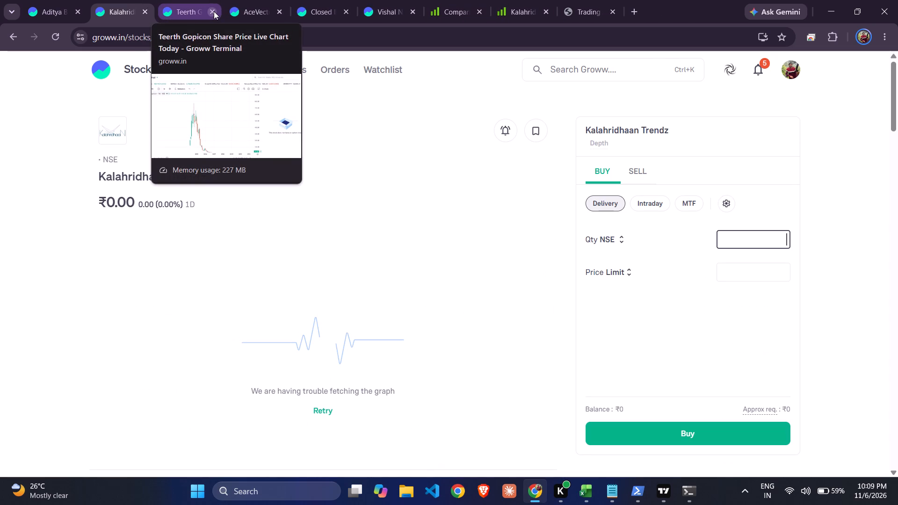
left_click(213, 11)
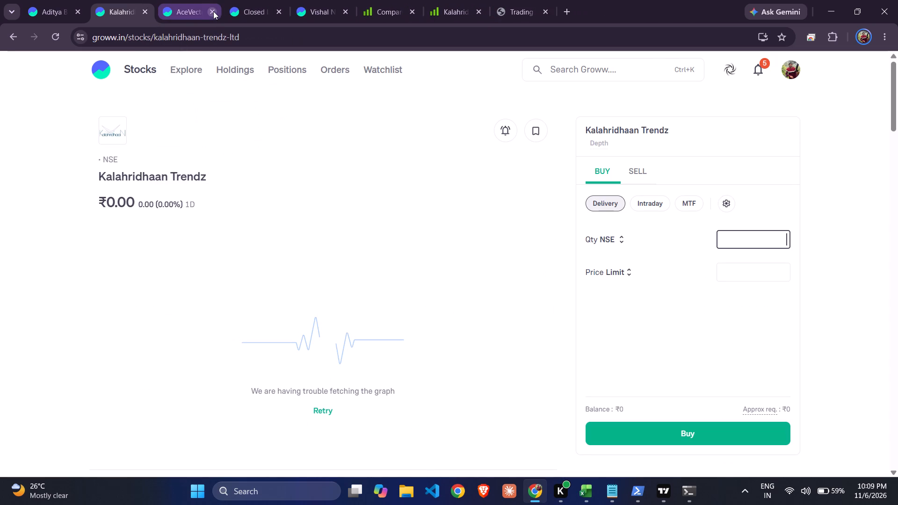
left_click(213, 11)
left_click(213, 11)
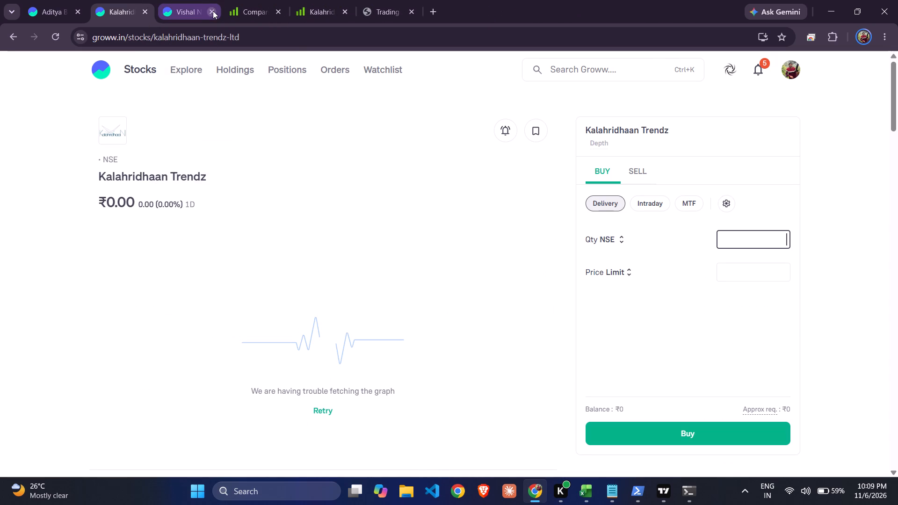
left_click(213, 11)
left_click(77, 13)
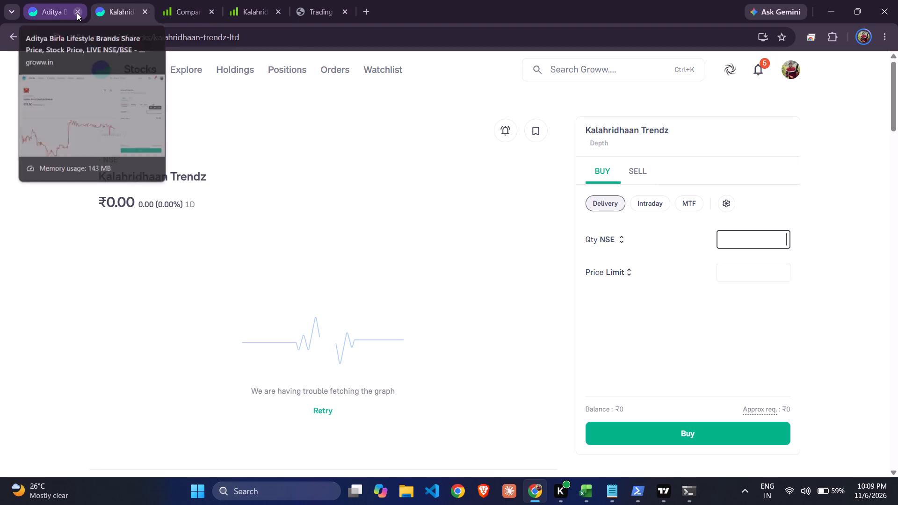
Try to view Kalahridhaan Trendz's price graph on Groww for one week and all time, and retry loading it.
scroll(158, 286, "down", 3)
left_click(177, 280)
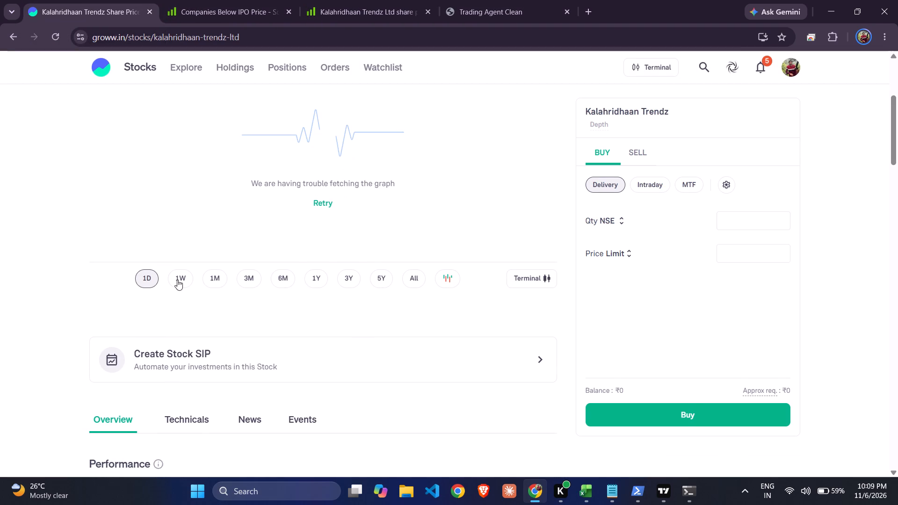
scroll(177, 280, "down", 3)
scroll(179, 340, "up", 1)
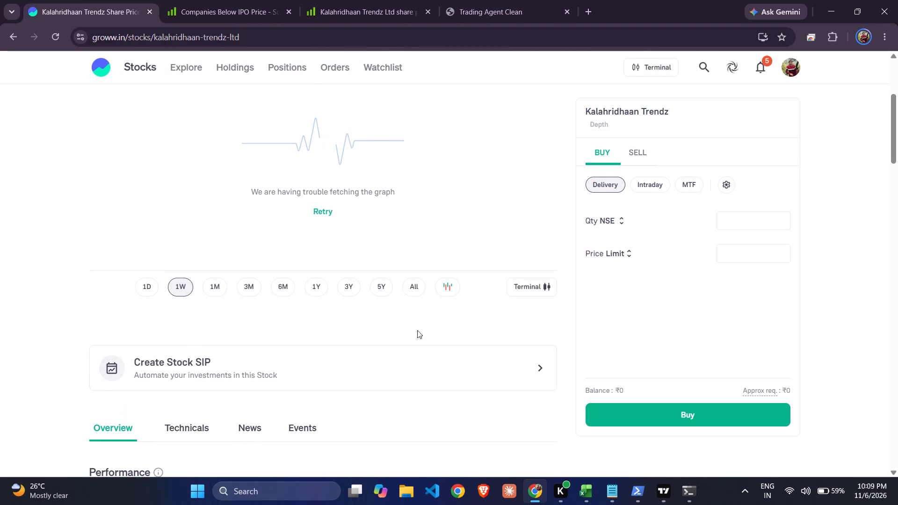
left_click(413, 286)
scroll(413, 286, "up", 2)
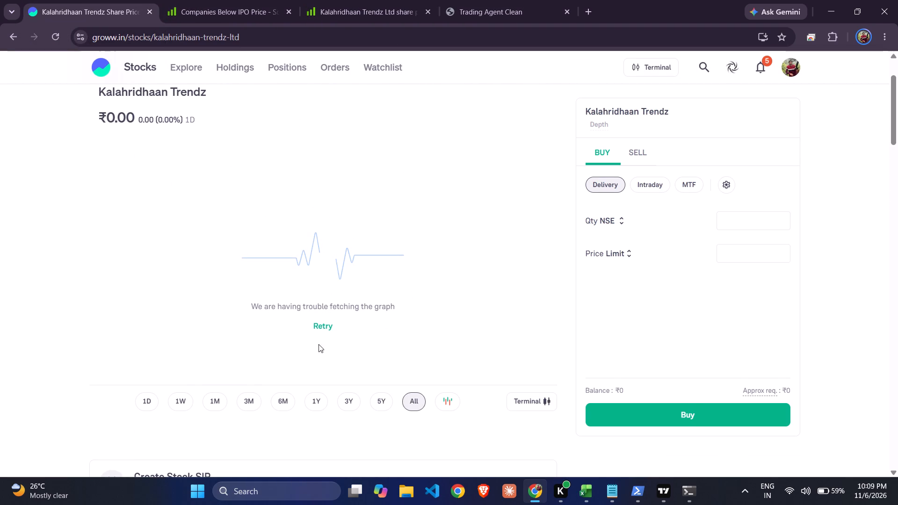
left_click(324, 321)
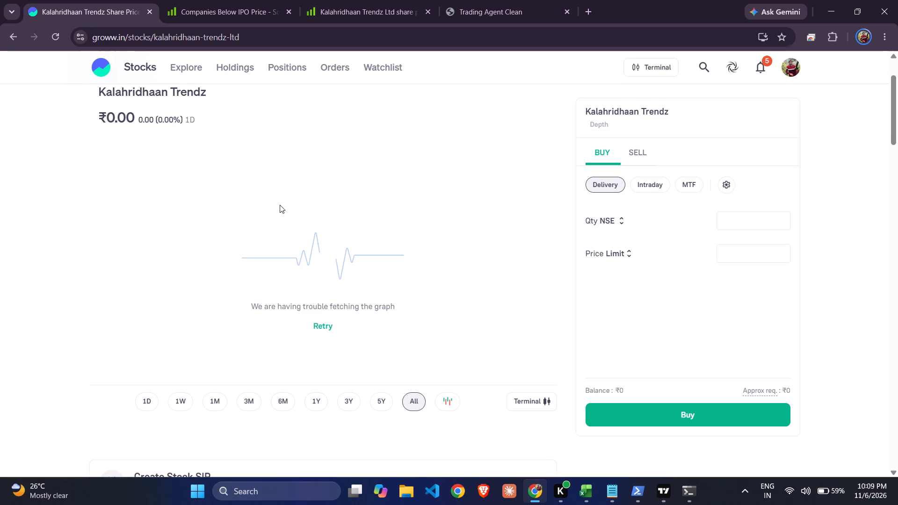
scroll(280, 205, "up", 3)
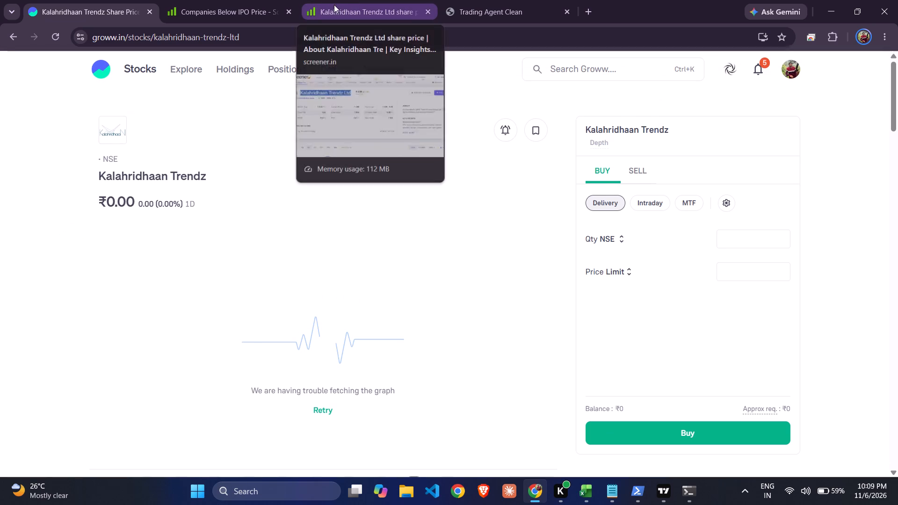
Examine Kalahridhaan Trendz's price and volume chart on Screener, trying the one-month range, and its pros and cons.
left_click(340, 5)
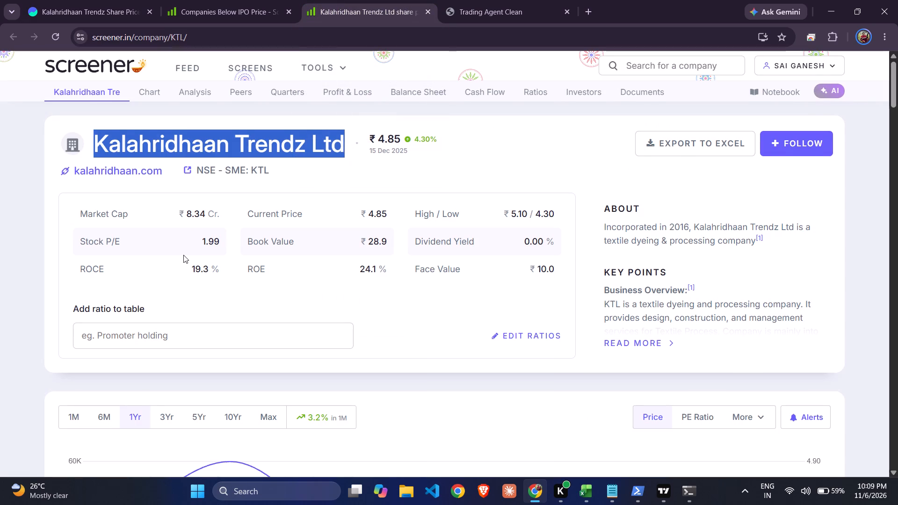
scroll(183, 255, "down", 4)
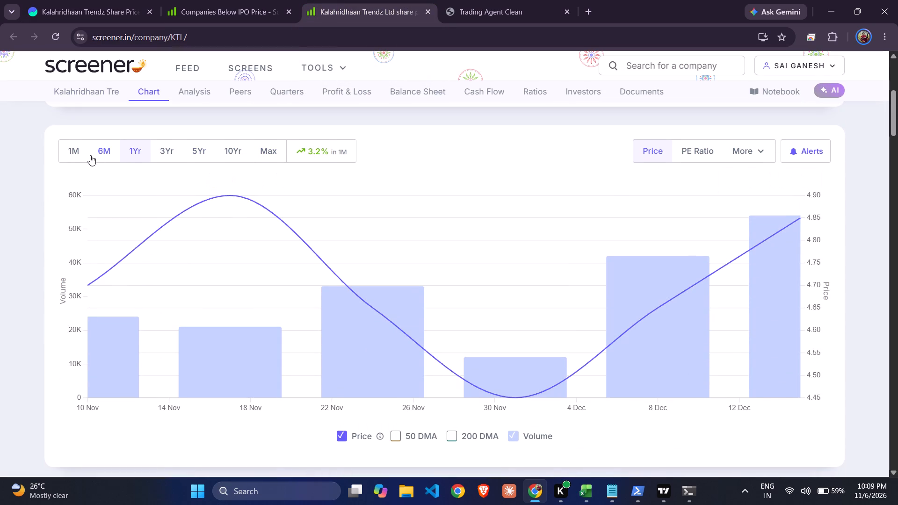
left_click(76, 148)
left_click(76, 148)
scroll(223, 293, "down", 2)
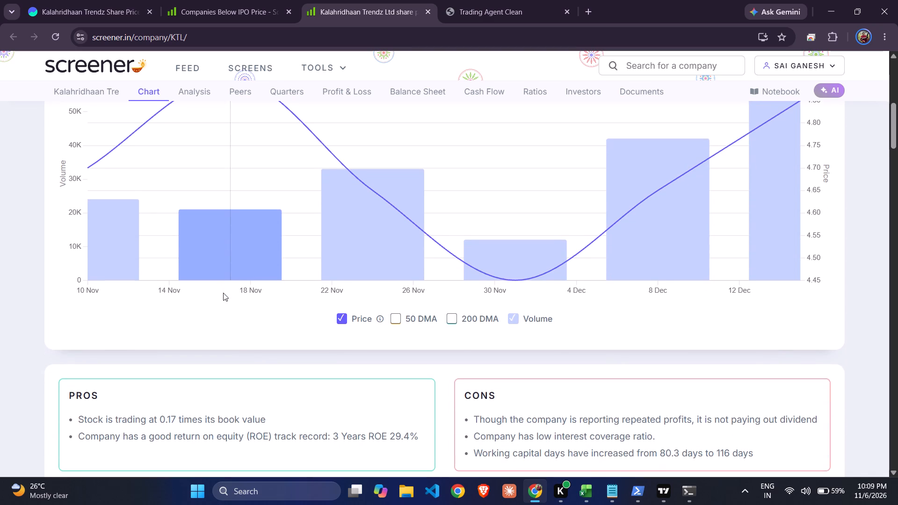
scroll(223, 293, "up", 2)
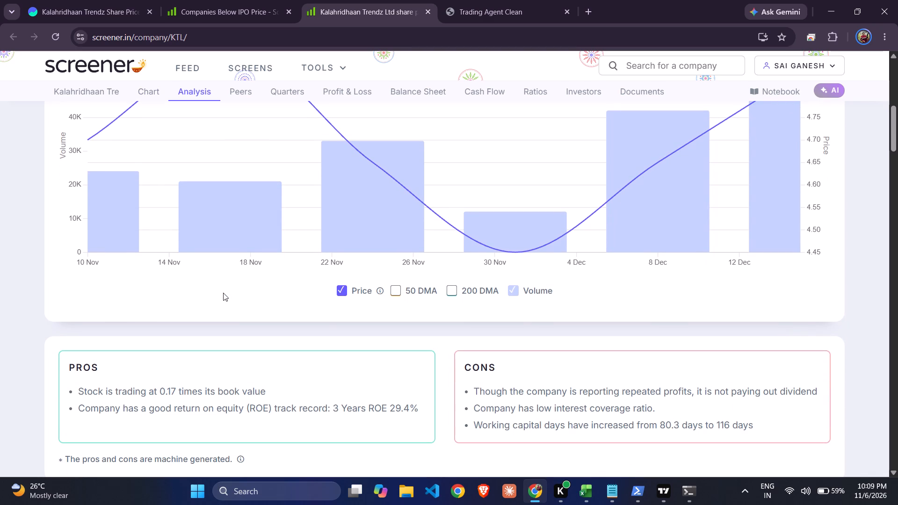
scroll(223, 293, "up", 1)
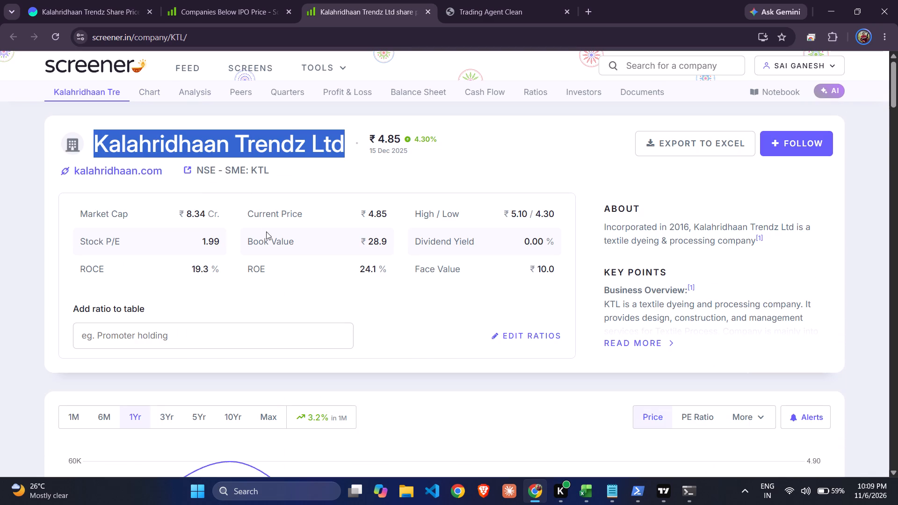
left_click(325, 167)
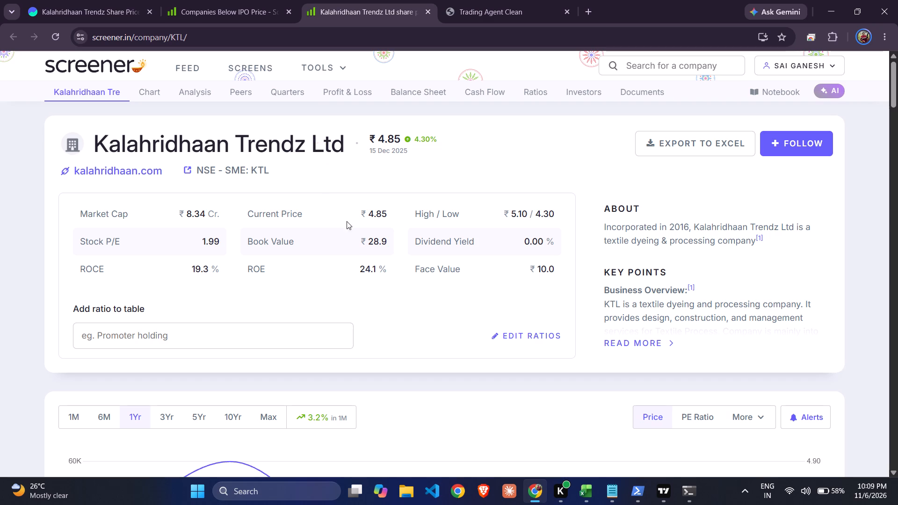
Close Kalahridhaan Trendz's Screener page and return to the list of companies below IPO price.
left_click(203, 0)
left_click(426, 11)
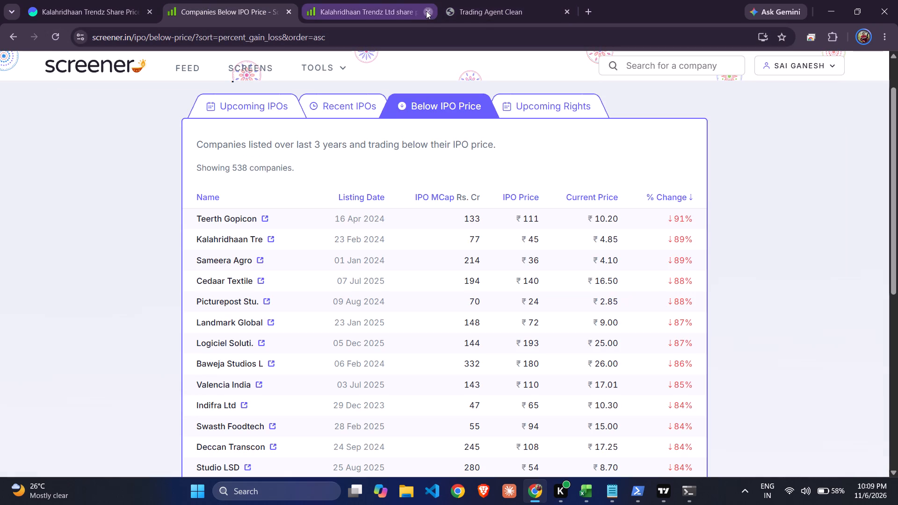
Open Sameera Agro from Screener's below-IPO-price list and copy the word "Sameera" from its company name.
left_click(218, 260)
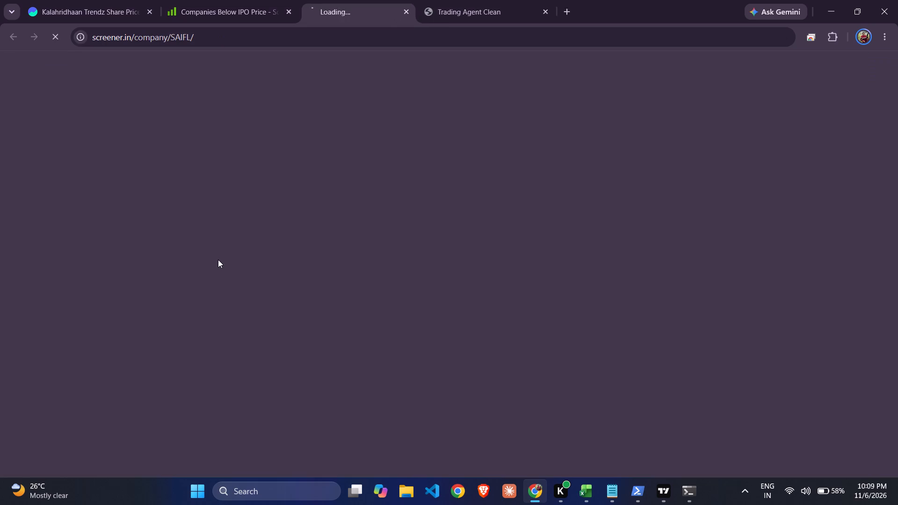
left_click_drag(92, 134, 184, 149)
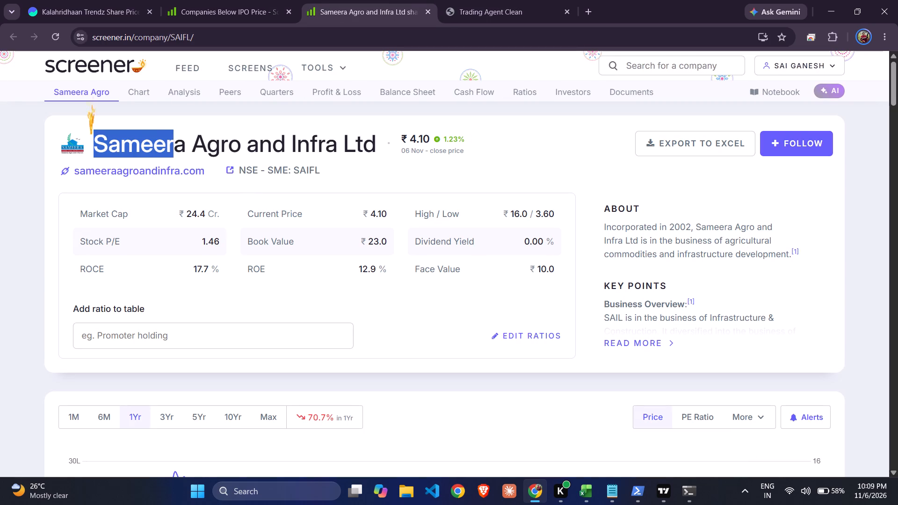
left_click_drag(184, 149, 188, 149)
key("ctrl+c")
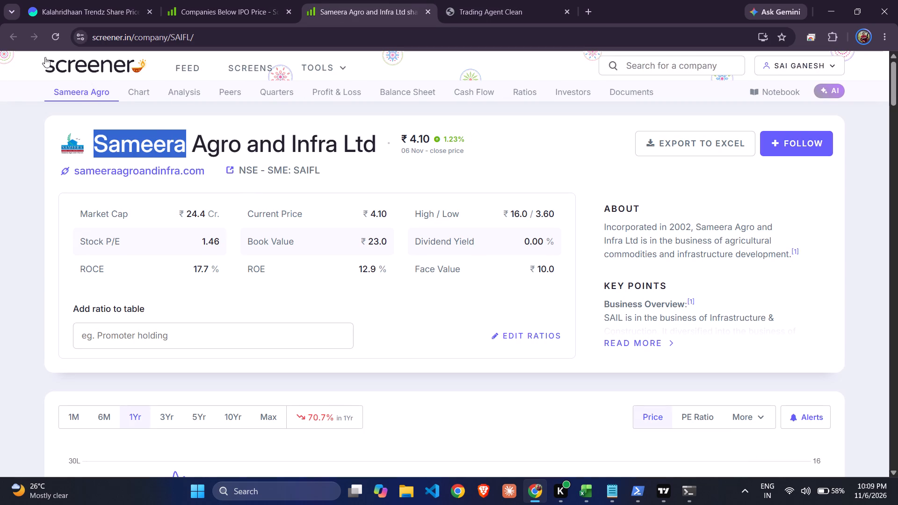
Search Groww for "Sameera" and open the Sameera Agro & Infra stock page.
left_click(101, 0)
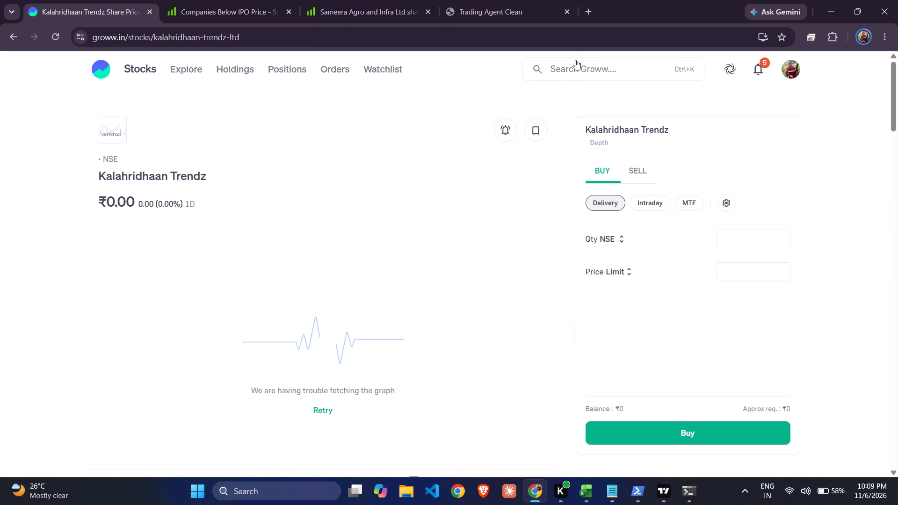
left_click(574, 64)
key("v")
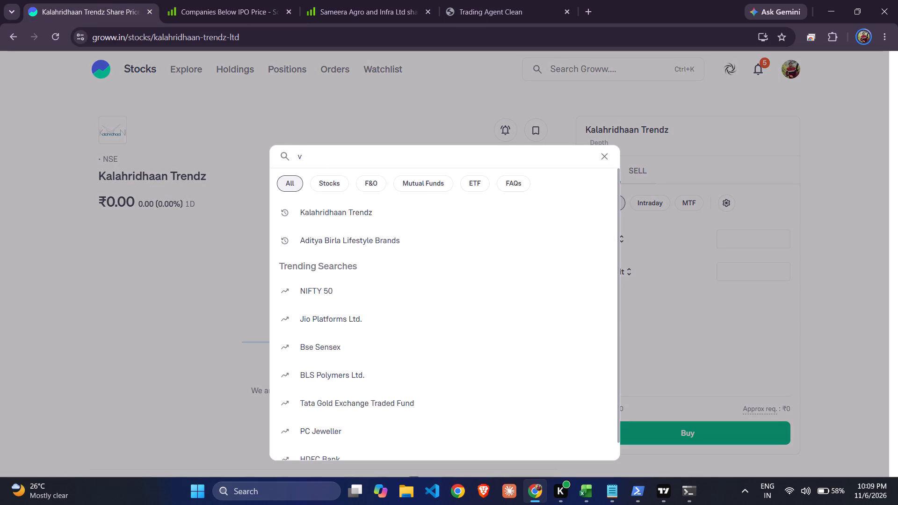
key("BackSpace")
key("ctrl+v")
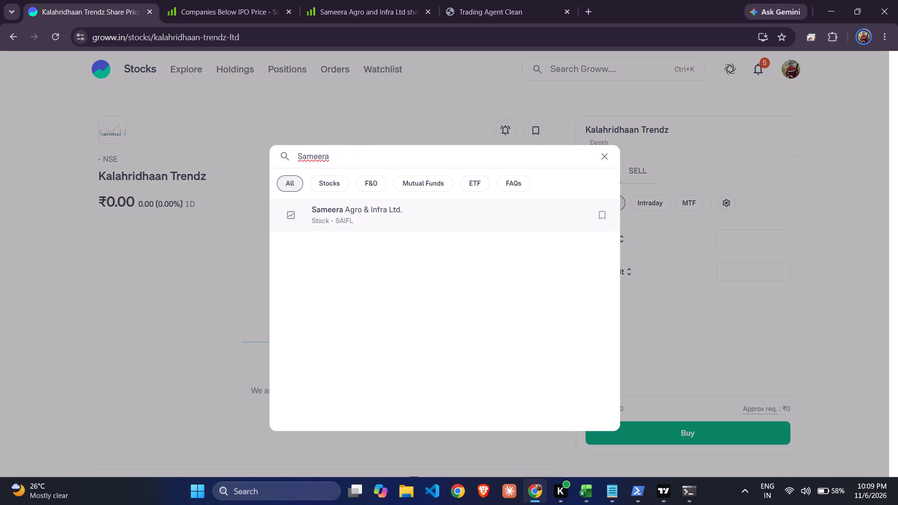
key("Return")
Review Sameera Agro & Infra's performance figures on Groww and compare its price chart across the one-week through all-time ranges.
scroll(357, 285, "down", 2)
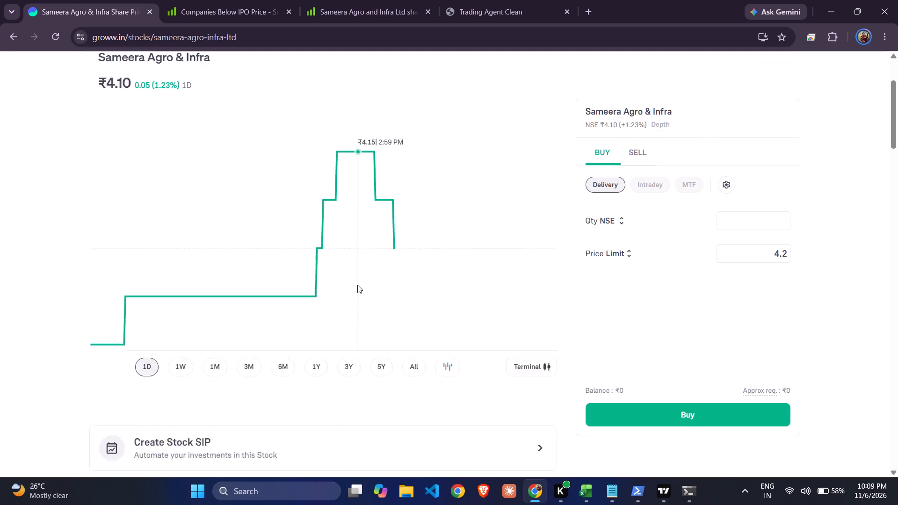
scroll(357, 285, "down", 1)
scroll(295, 328, "right", 1)
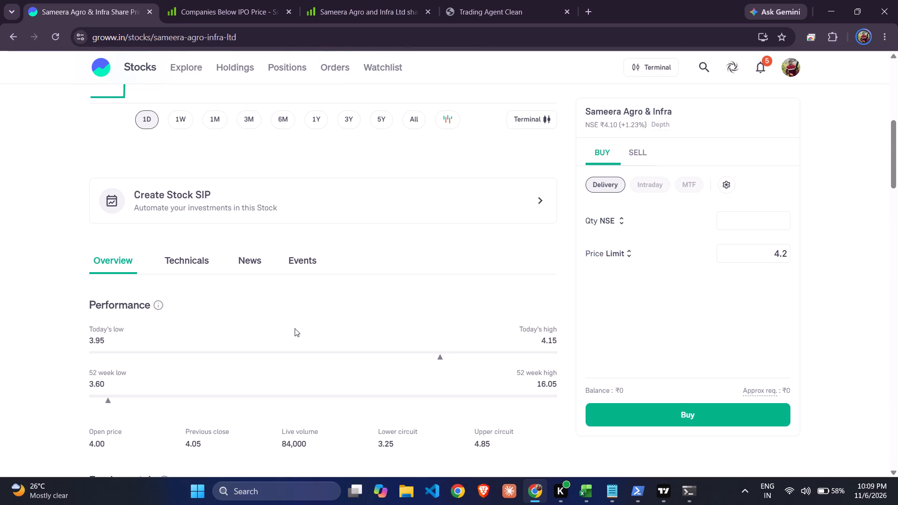
scroll(295, 328, "right", 2)
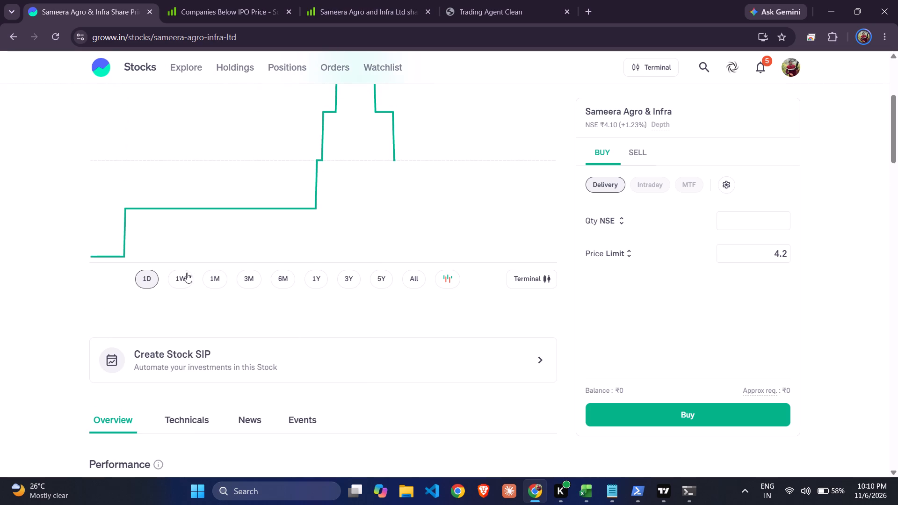
left_click(187, 273)
scroll(187, 273, "up", 1)
left_click(215, 318)
scroll(215, 318, "up", 1)
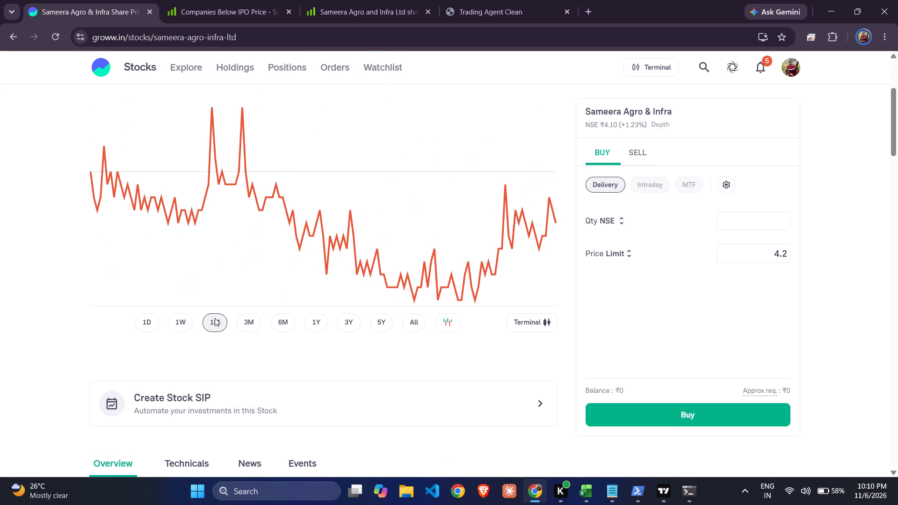
scroll(215, 318, "up", 1)
left_click(258, 412)
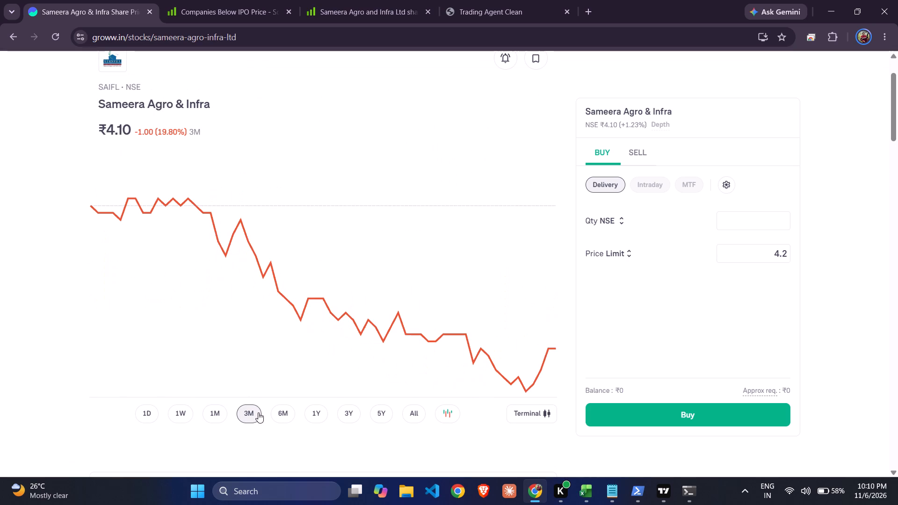
left_click(287, 411)
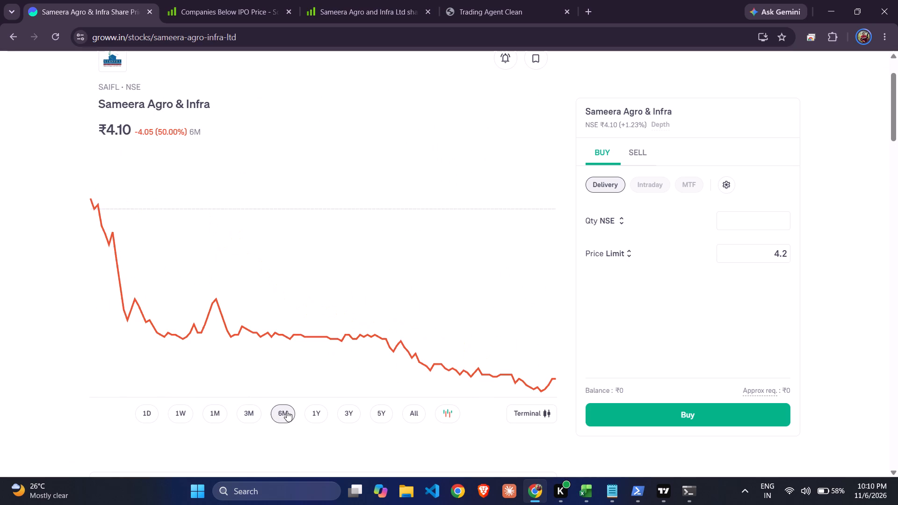
left_click(322, 413)
left_click(351, 415)
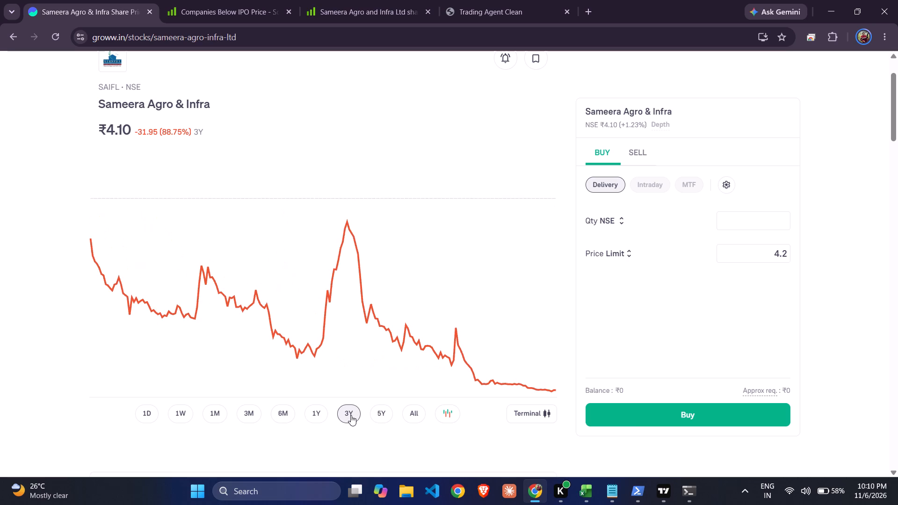
left_click(381, 413)
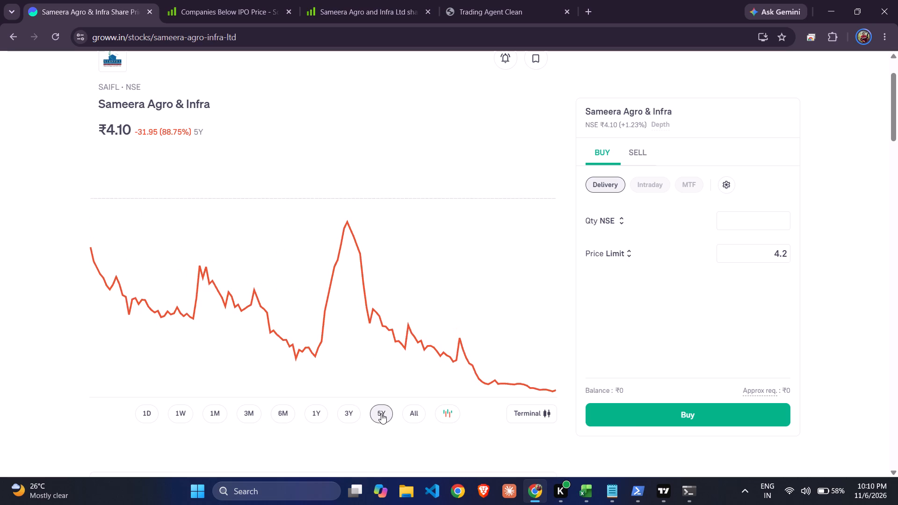
left_click(417, 417)
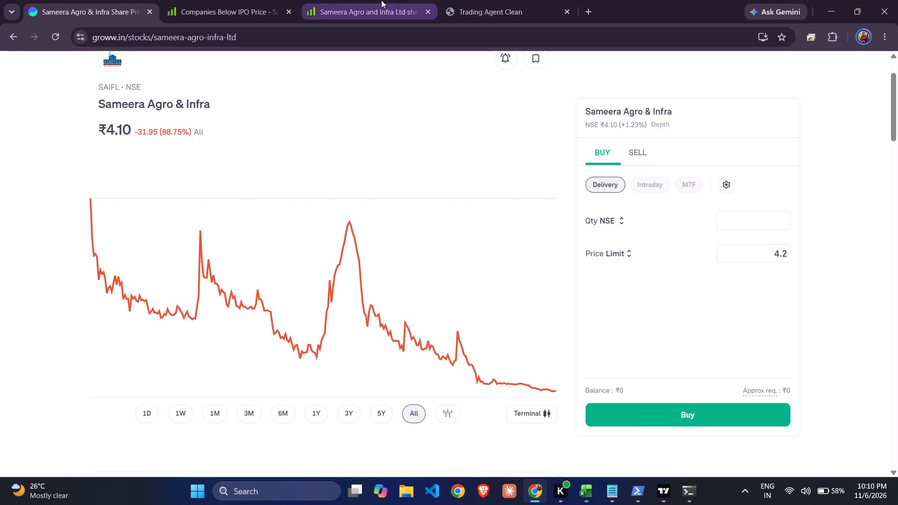
Read Sameera Agro and Infra's full company description and key points on Screener, through to the change of KMP, and close them.
left_click(381, 0)
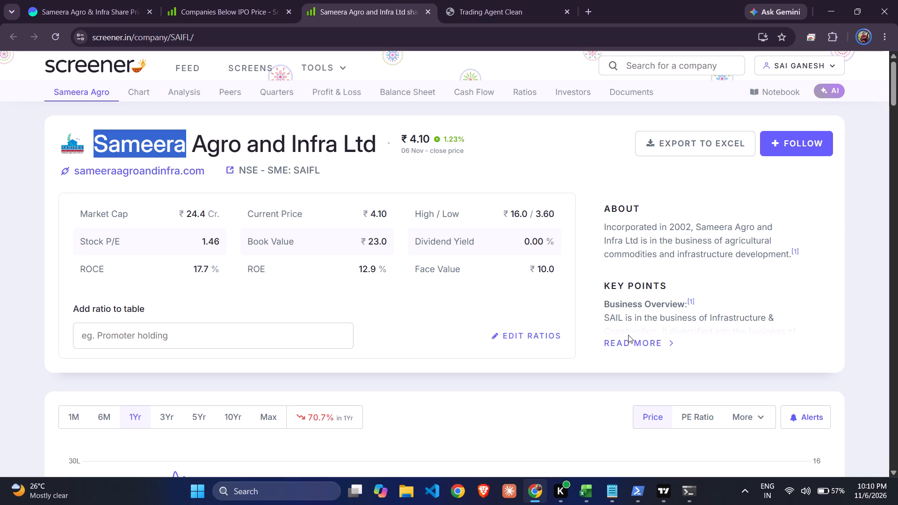
left_click(627, 345)
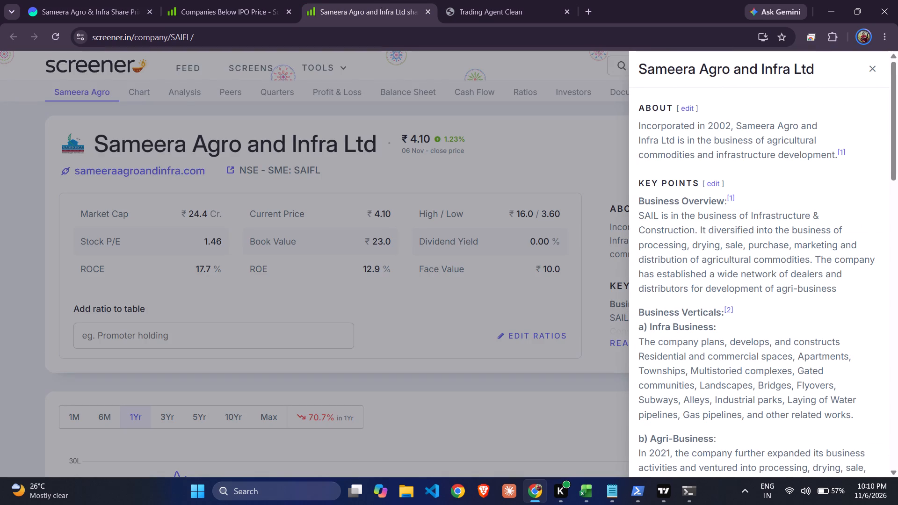
scroll(666, 257, "down", 1)
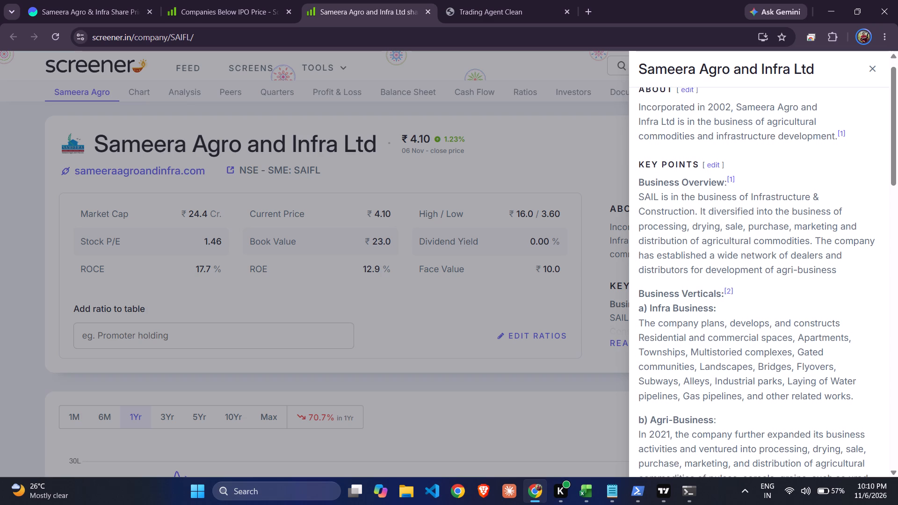
scroll(666, 257, "down", 3)
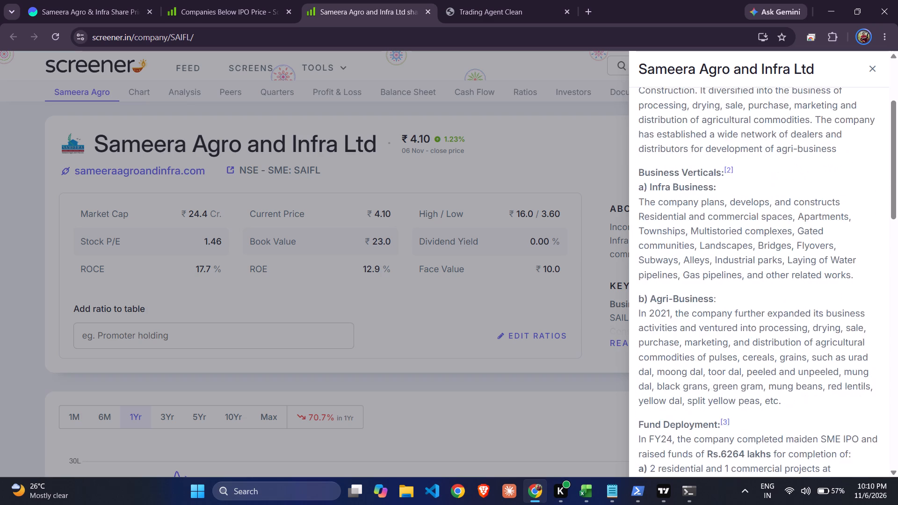
scroll(666, 257, "down", 1)
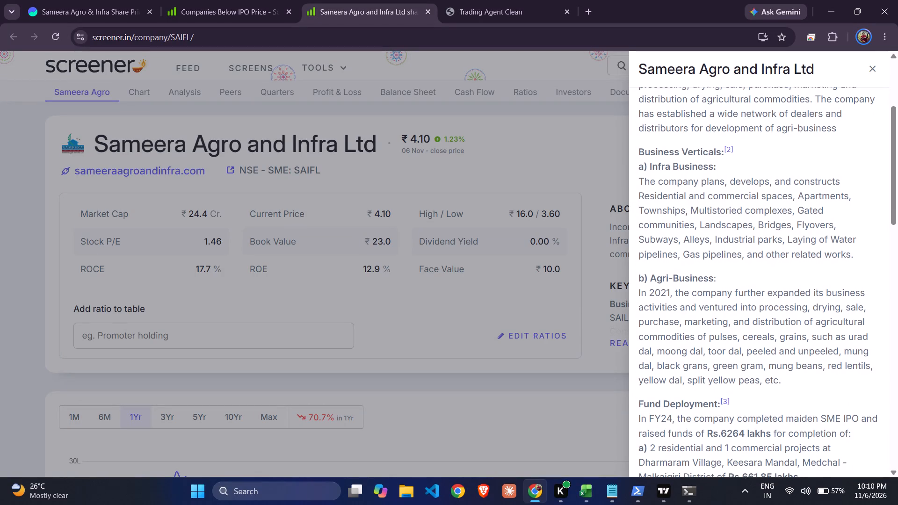
scroll(666, 257, "down", 1)
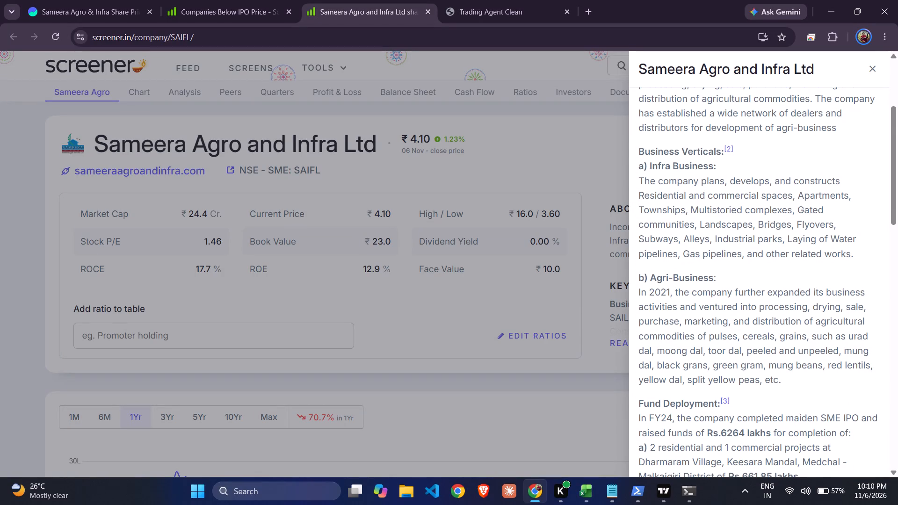
scroll(680, 236, "down", 2)
scroll(677, 281, "down", 1)
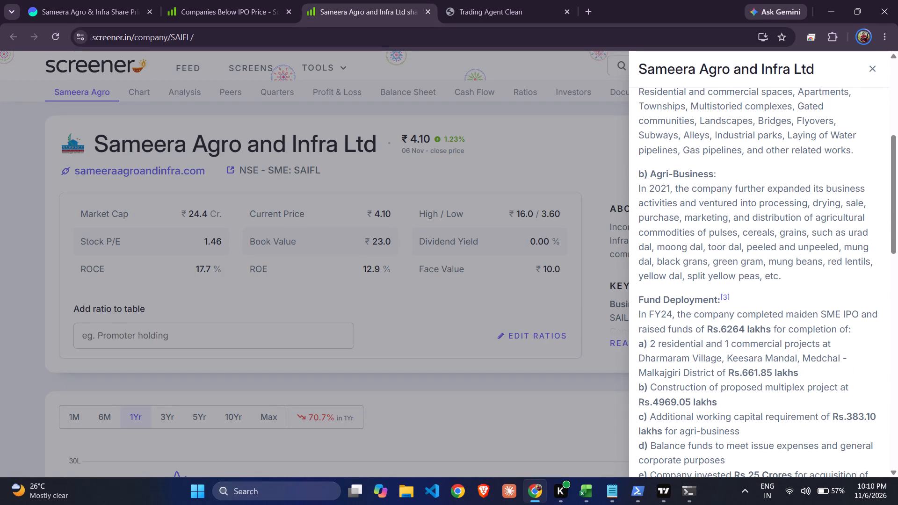
scroll(710, 188, "down", 1)
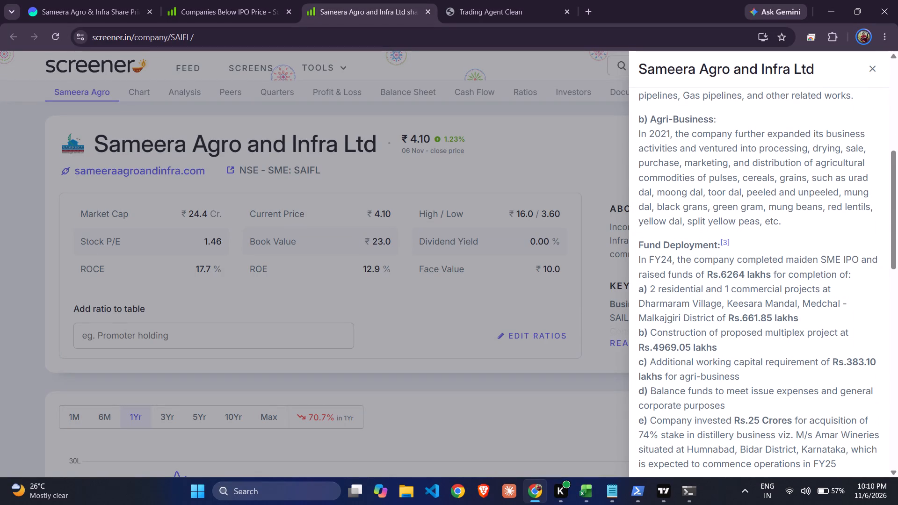
scroll(710, 188, "down", 3)
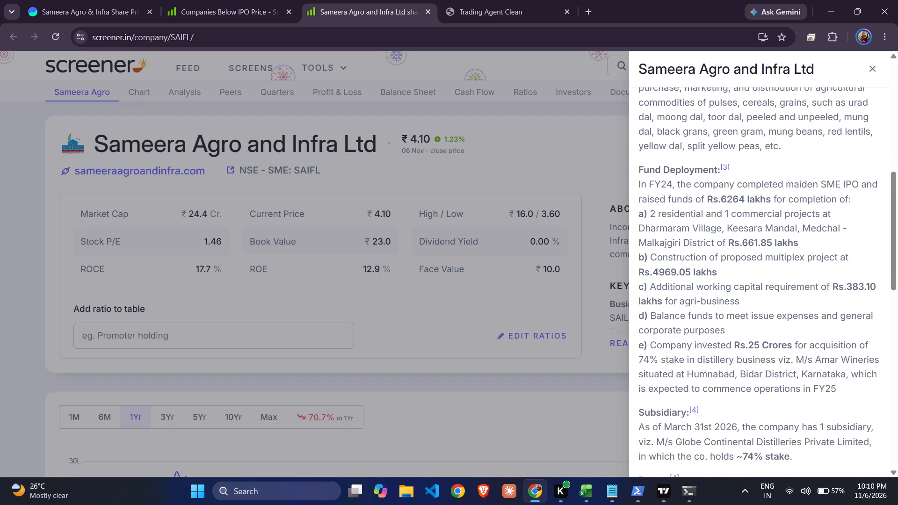
scroll(710, 188, "down", 1)
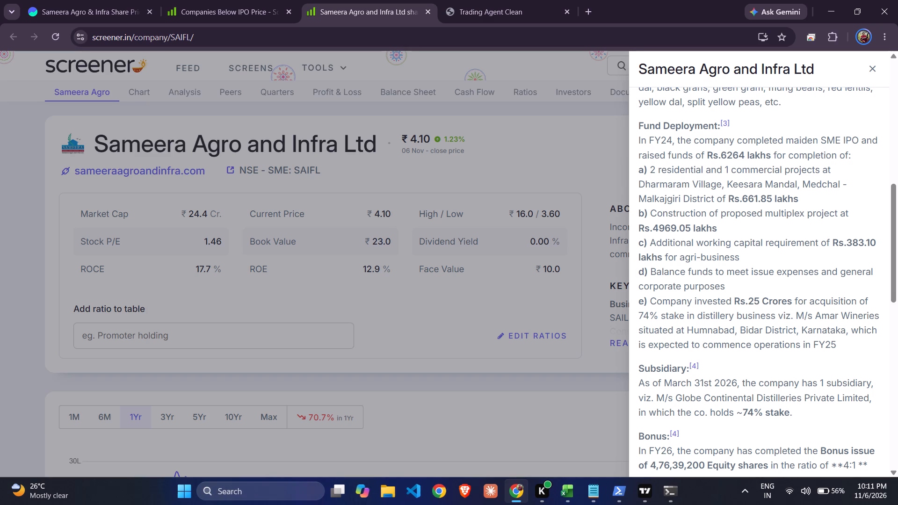
scroll(645, 207, "down", 1)
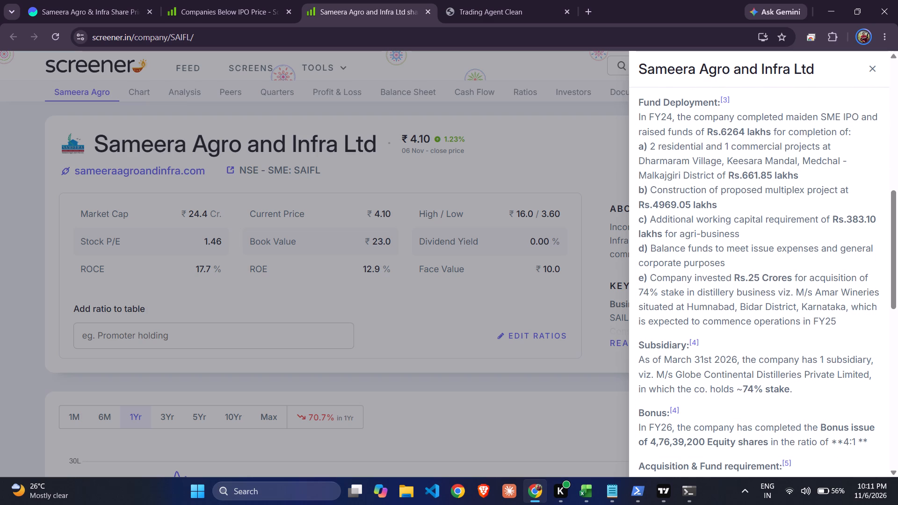
scroll(700, 202, "down", 1)
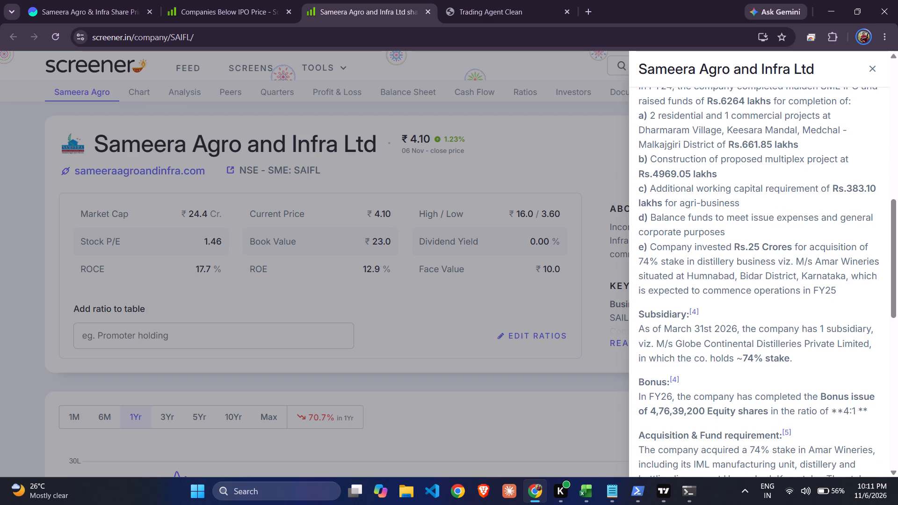
scroll(674, 176, "down", 1)
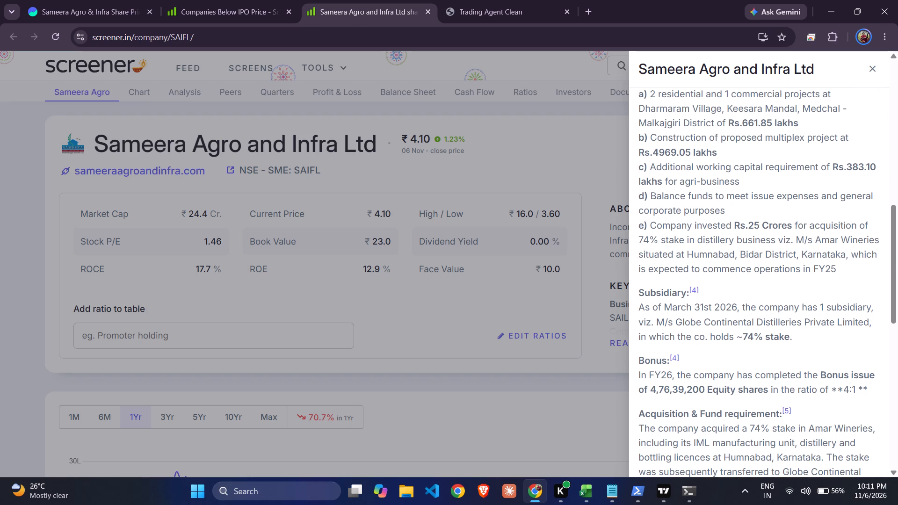
scroll(699, 196, "down", 3)
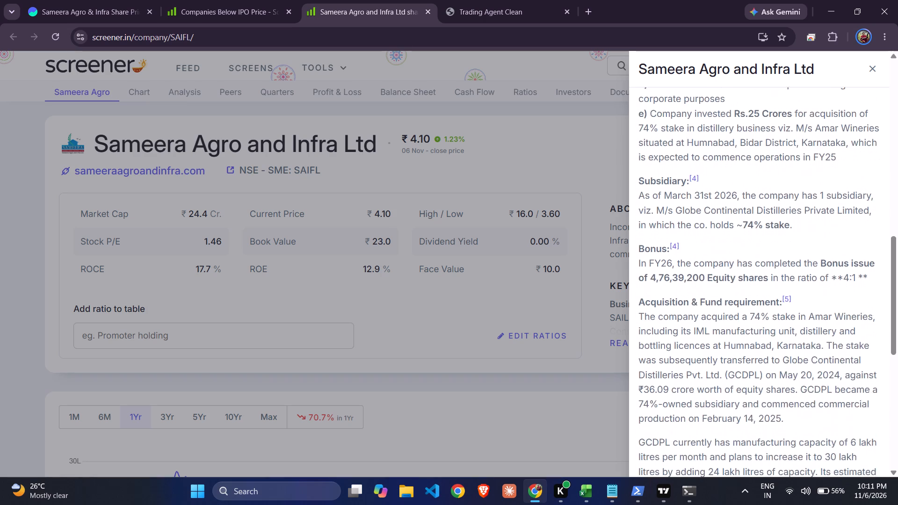
scroll(684, 227, "down", 5)
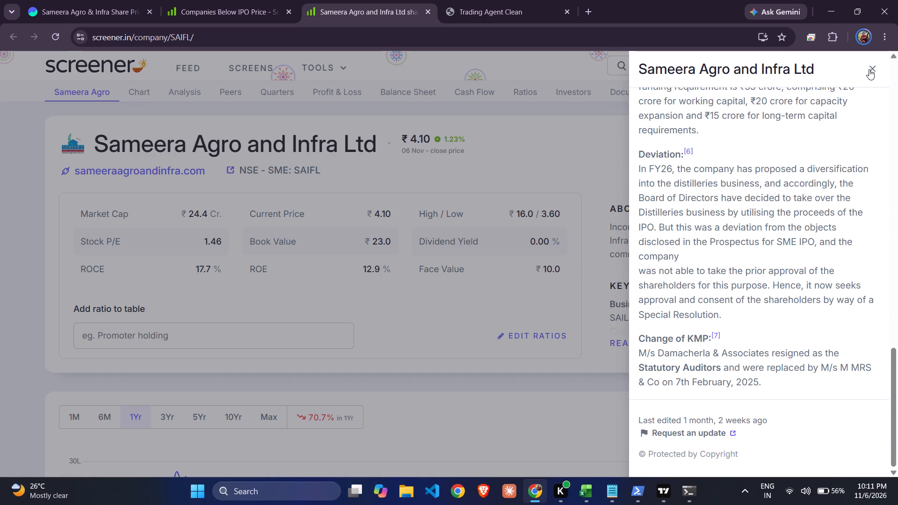
left_click(869, 69)
Open Cedaar Textile from Screener's below-IPO-price list and set its price and volume chart to the one-month range.
left_click(275, 0)
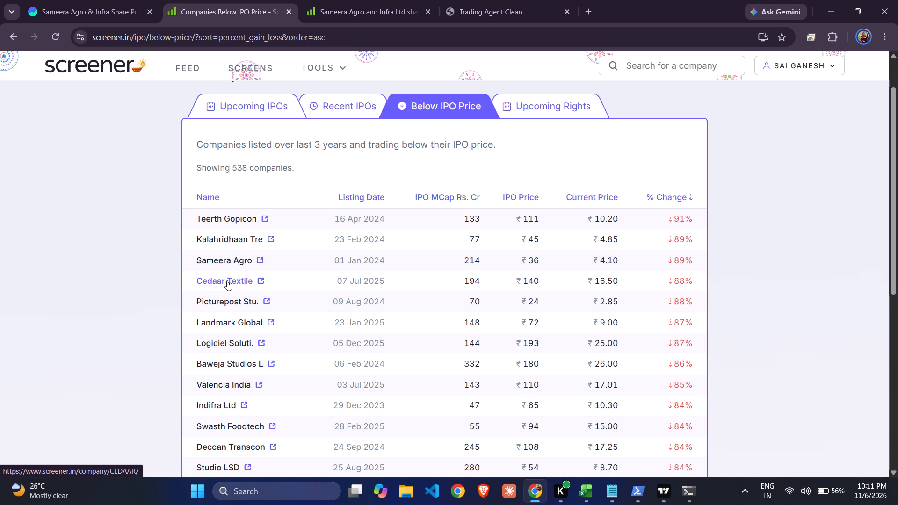
left_click(227, 280)
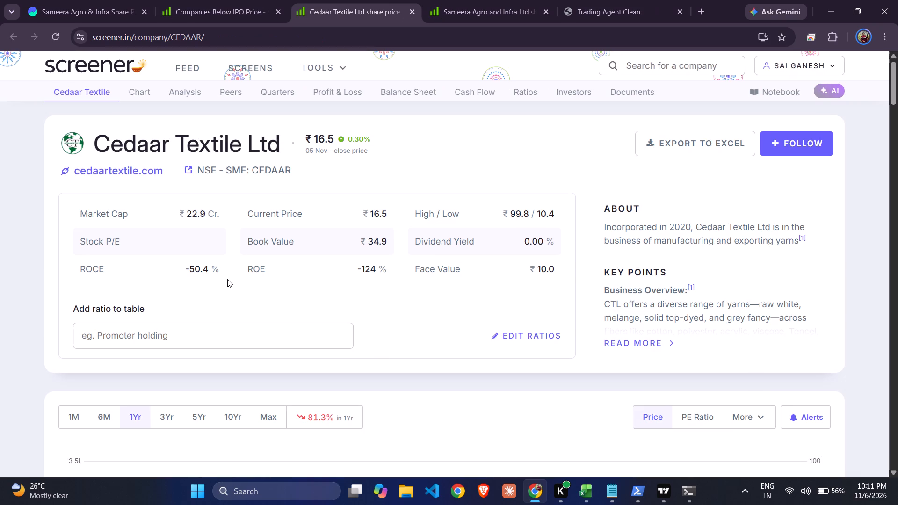
scroll(230, 318, "down", 5)
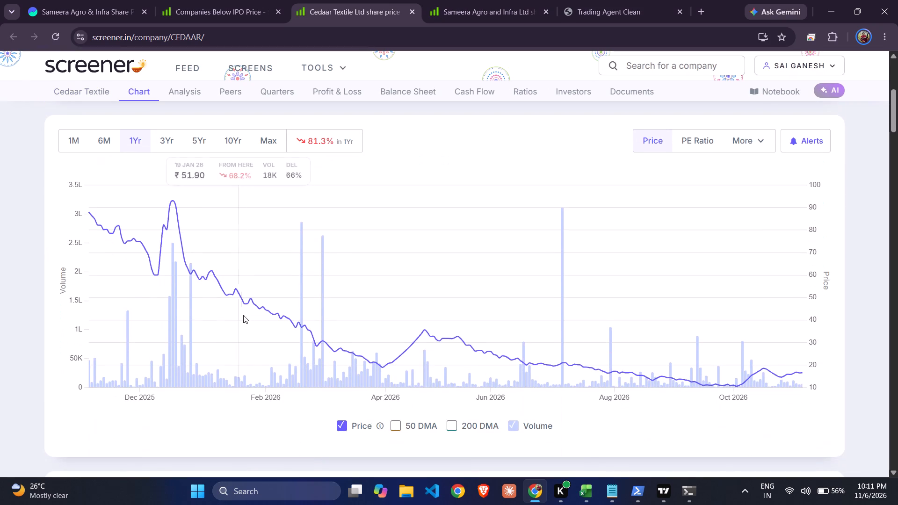
left_click(72, 136)
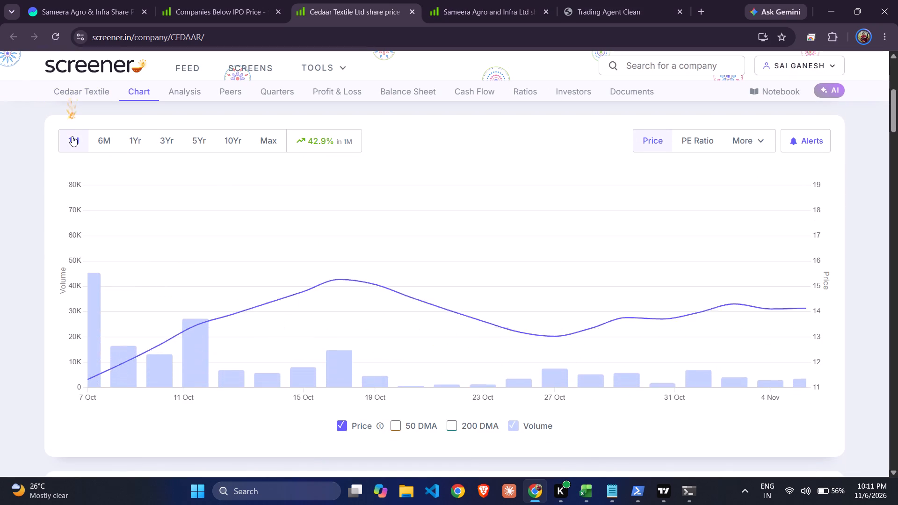
Copy the word "Cedaar" from the company name on Cedaar Textile's Screener page.
scroll(143, 238, "up", 5)
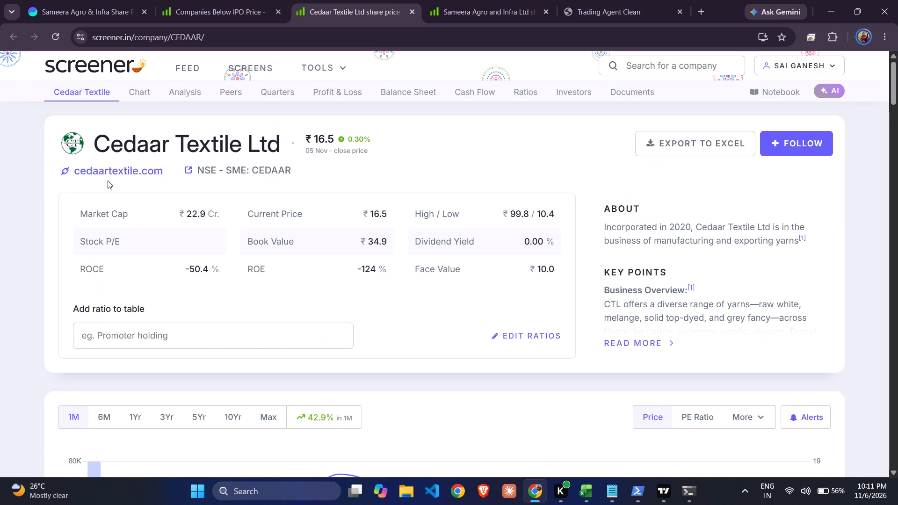
left_click_drag(94, 138, 170, 140)
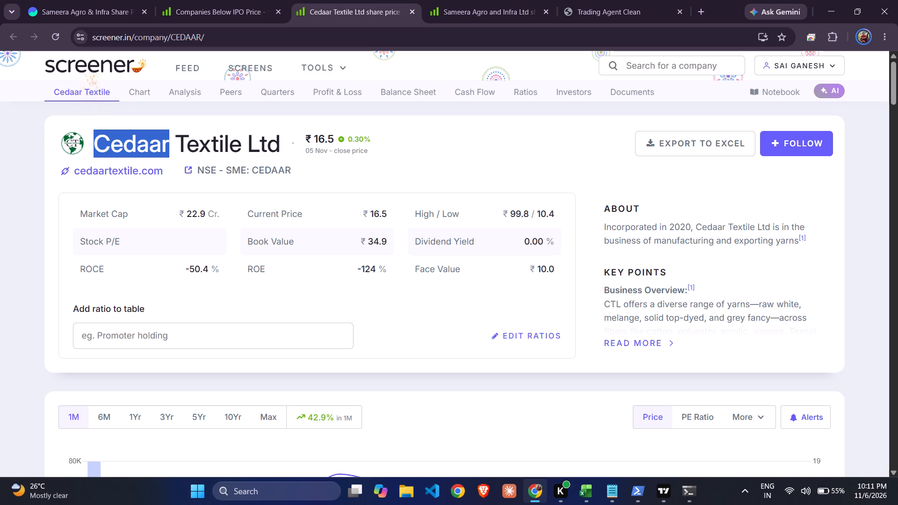
key("ctrl+c")
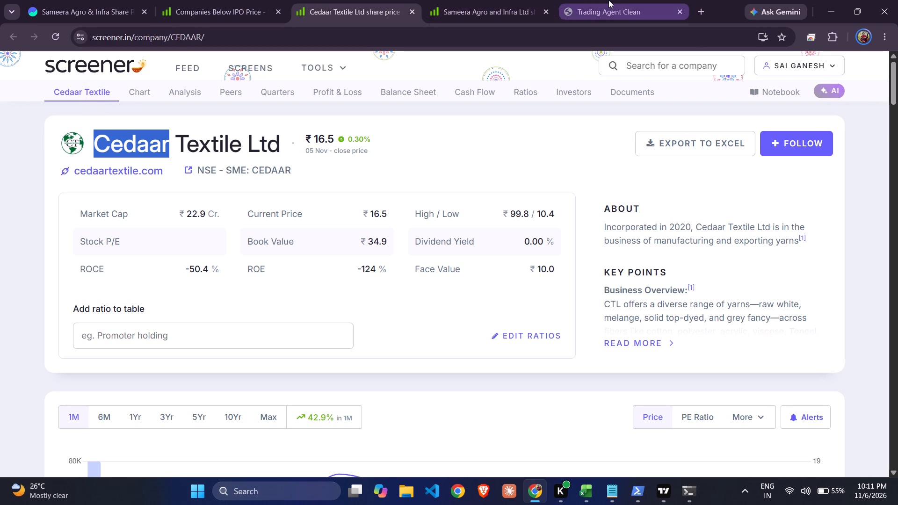
Search Groww for the copied name "Cedaar" and open the Cedaar Textile stock page.
left_click(80, 0)
scroll(428, 119, "up", 2)
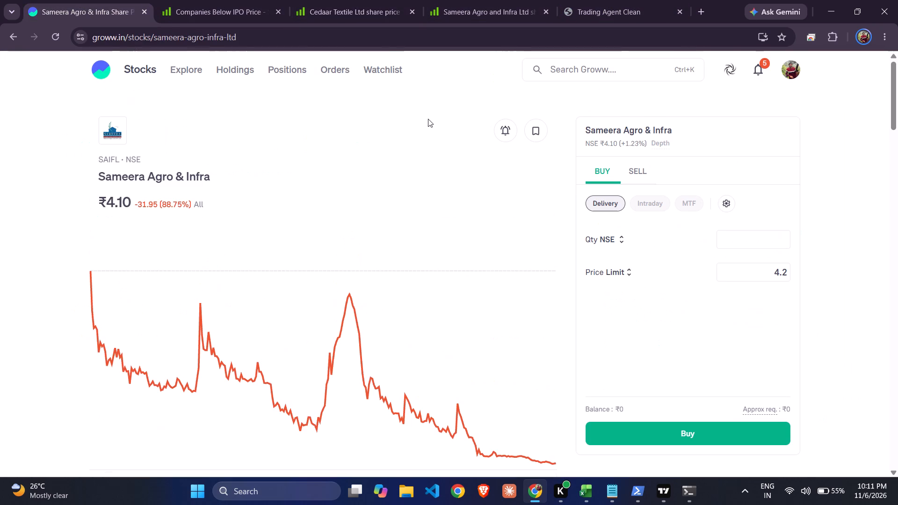
scroll(428, 119, "up", 1)
left_click(573, 65)
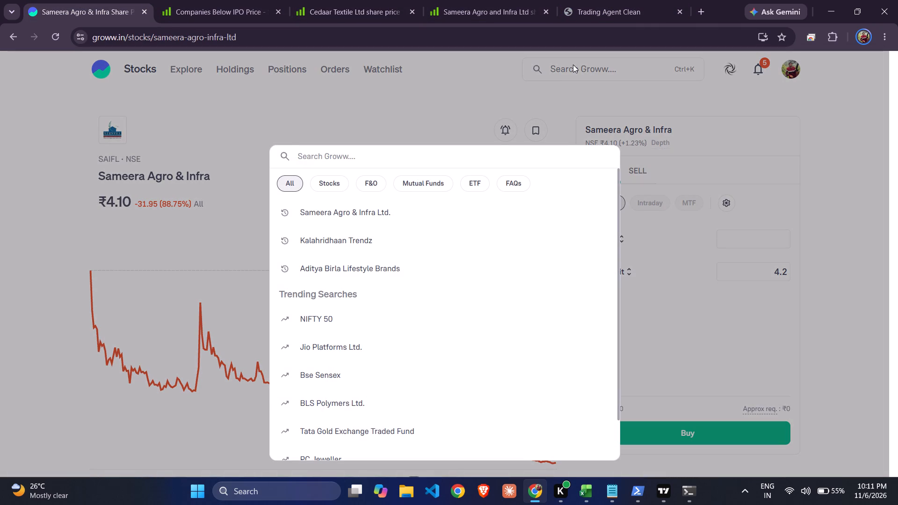
key("ctrl+v")
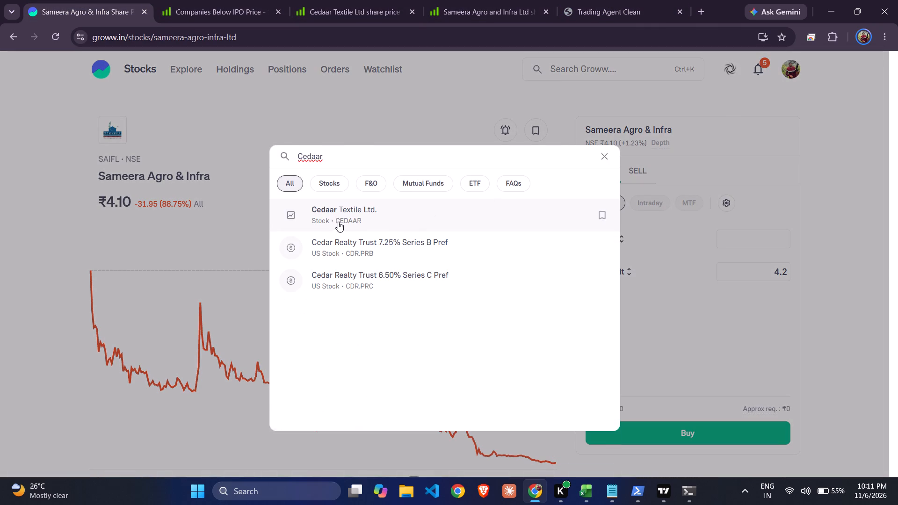
left_click(331, 199)
Compare Cedaar Textile's price chart on Groww across the one-week through all-time ranges.
scroll(265, 321, "down", 1)
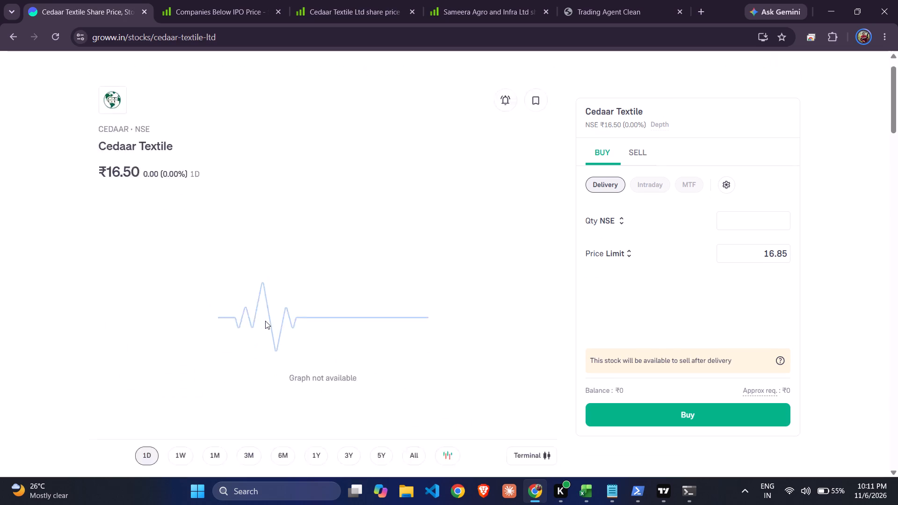
scroll(265, 321, "down", 1)
left_click(175, 368)
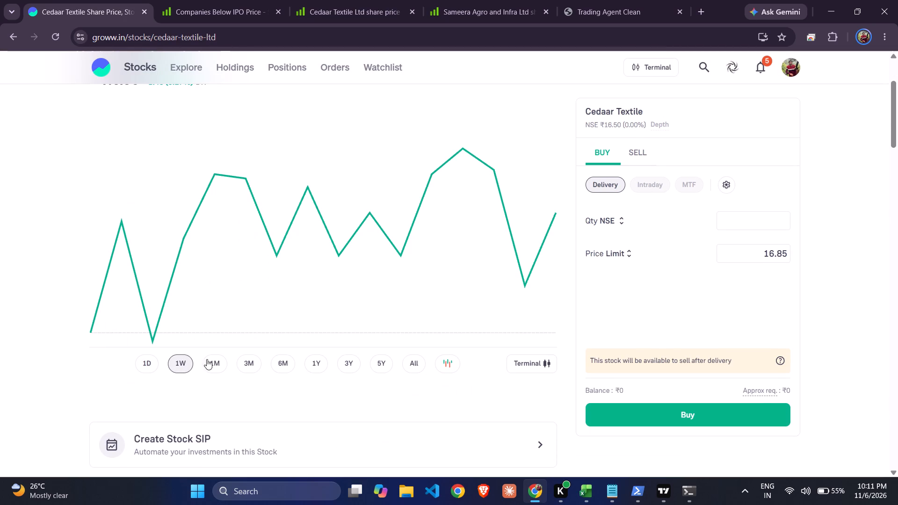
left_click(210, 361)
scroll(210, 361, "up", 1)
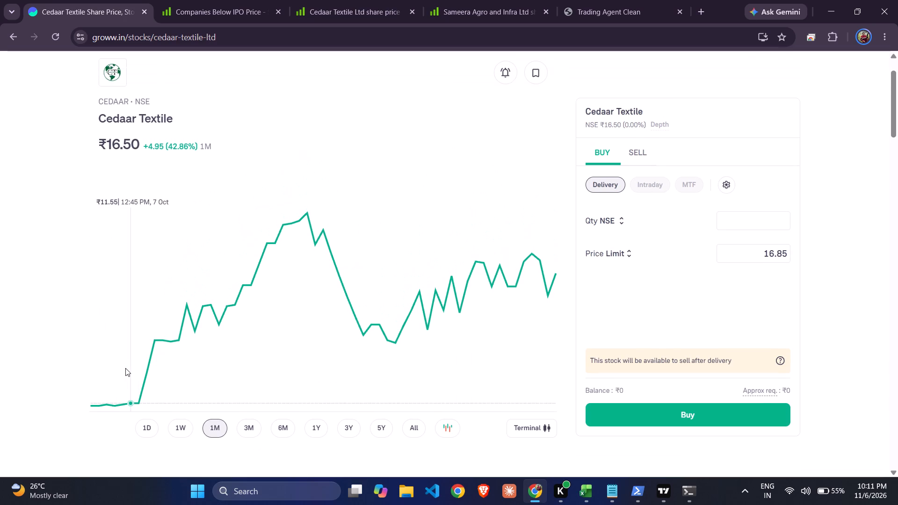
left_click(253, 424)
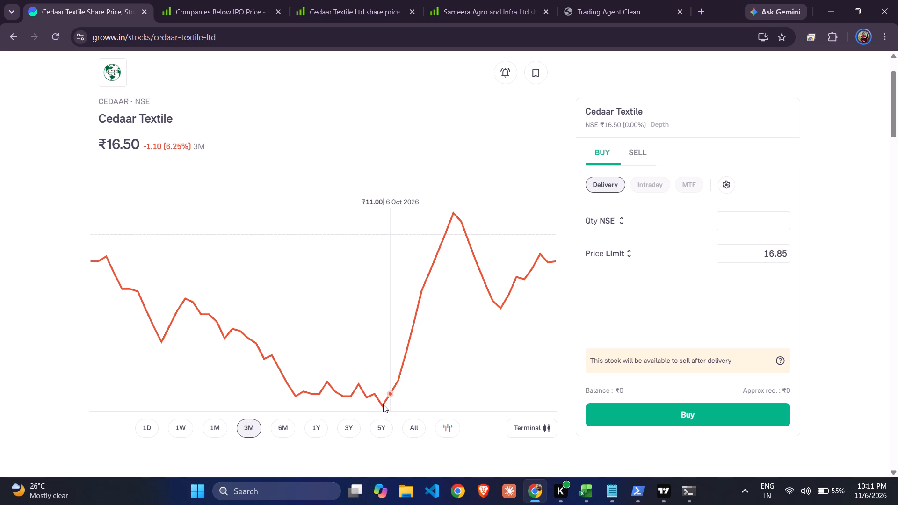
left_click(285, 429)
left_click(318, 429)
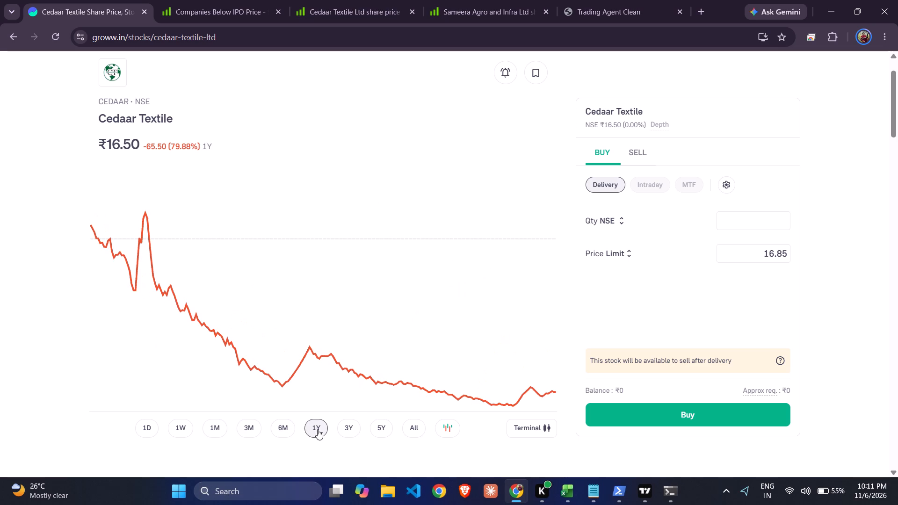
left_click(348, 428)
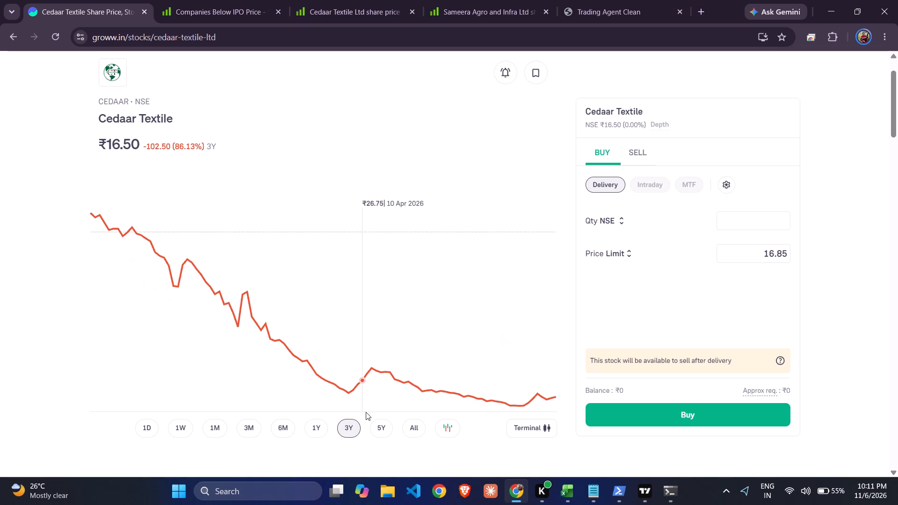
left_click(379, 426)
left_click(415, 426)
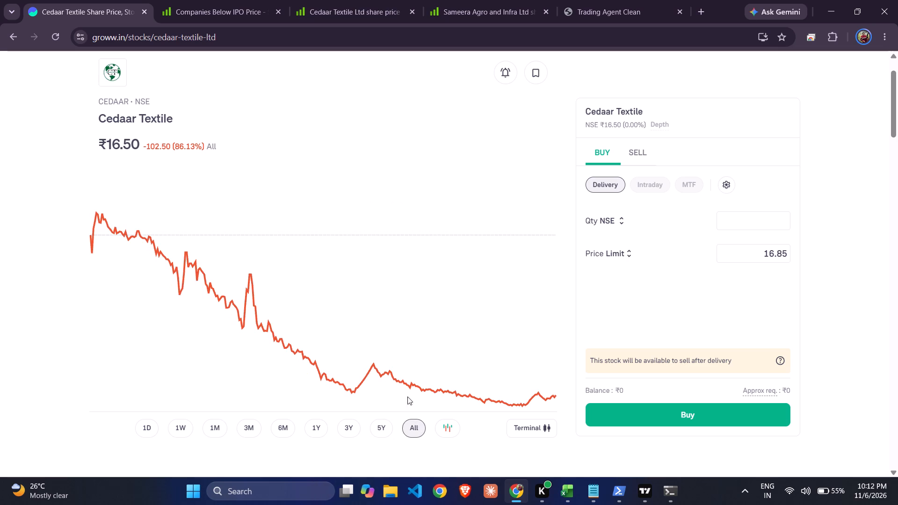
Close Cedaar Textile's Screener page and sort the below-IPO-price list by IPO market cap, largest first.
left_click(413, 10)
left_click(243, 0)
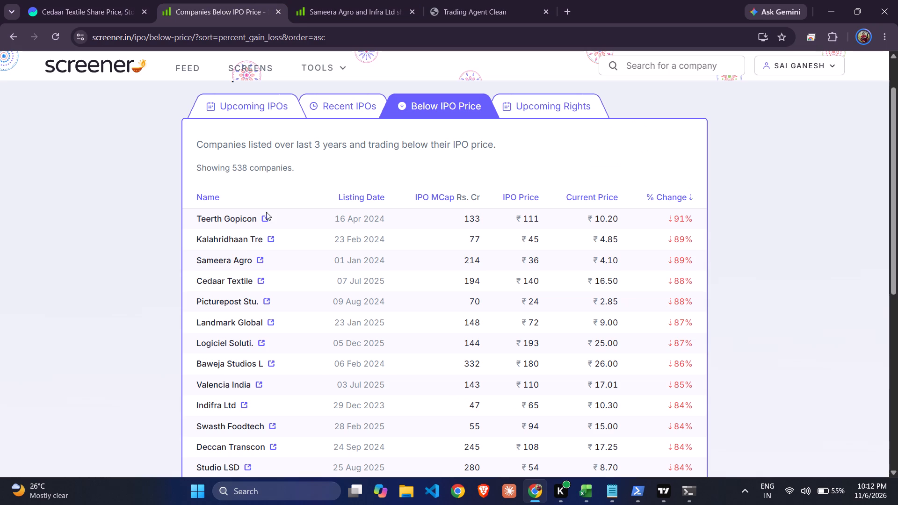
scroll(233, 267, "down", 2)
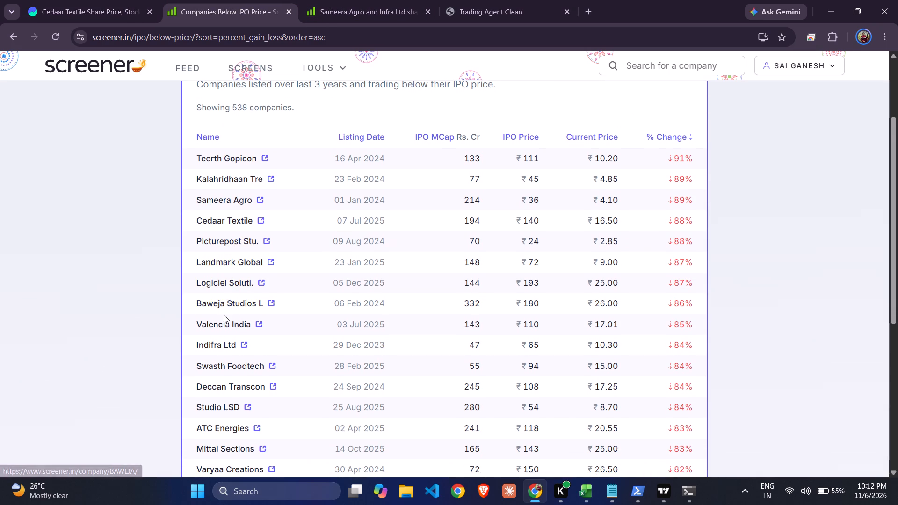
scroll(224, 315, "down", 1)
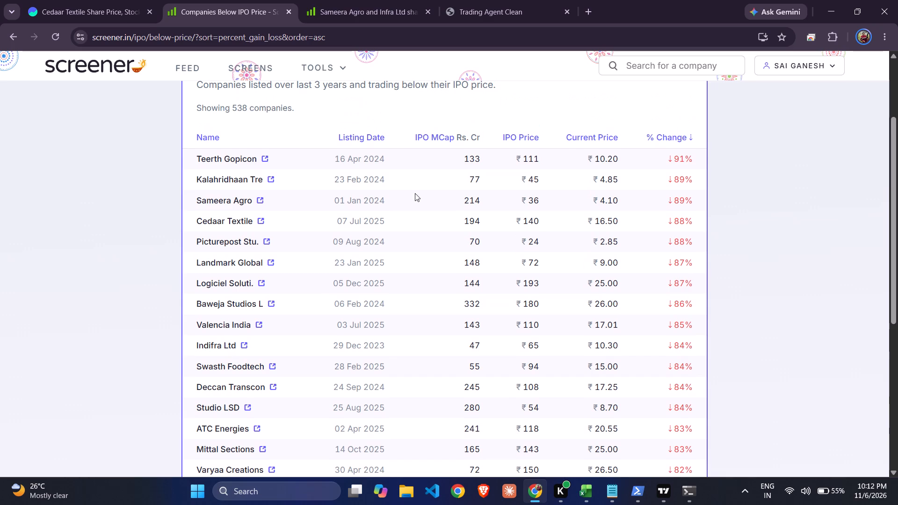
left_click(438, 137)
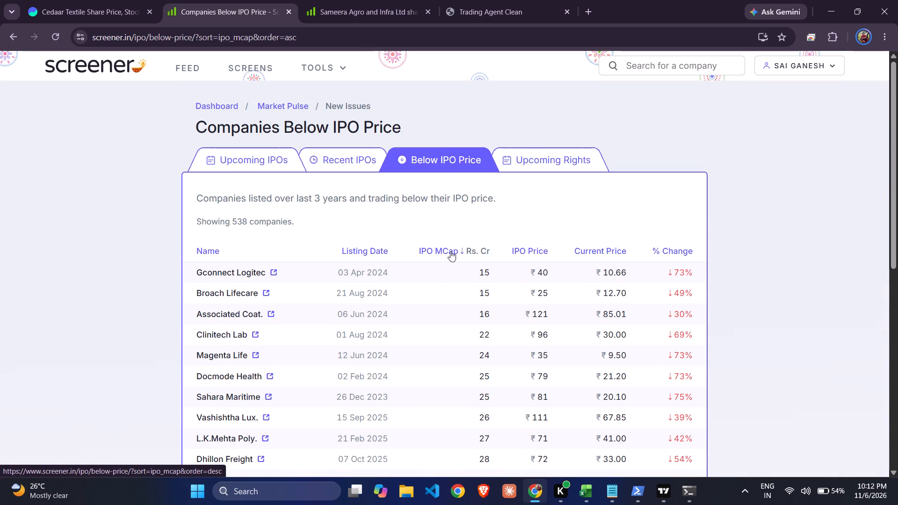
left_click(450, 251)
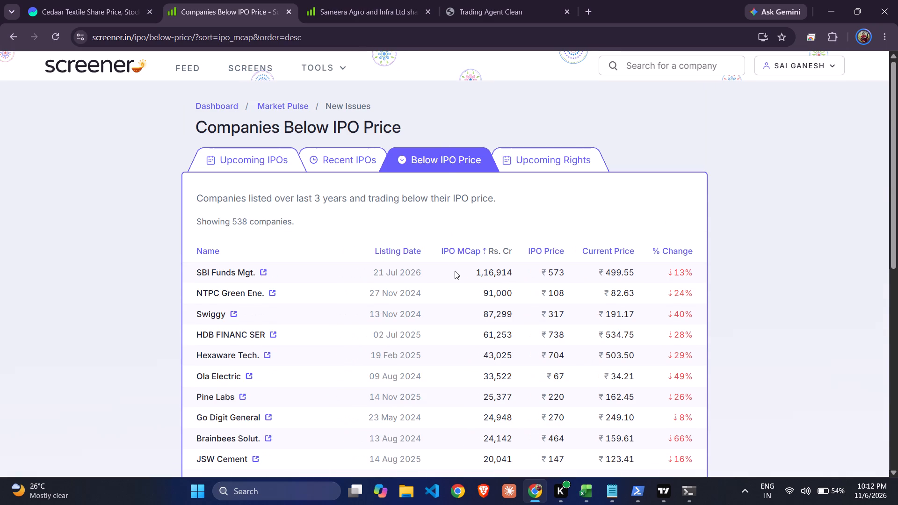
Look through the largest companies in Screener's sorted below-IPO-price list and open Brainbees Solutions.
scroll(445, 288, "down", 1)
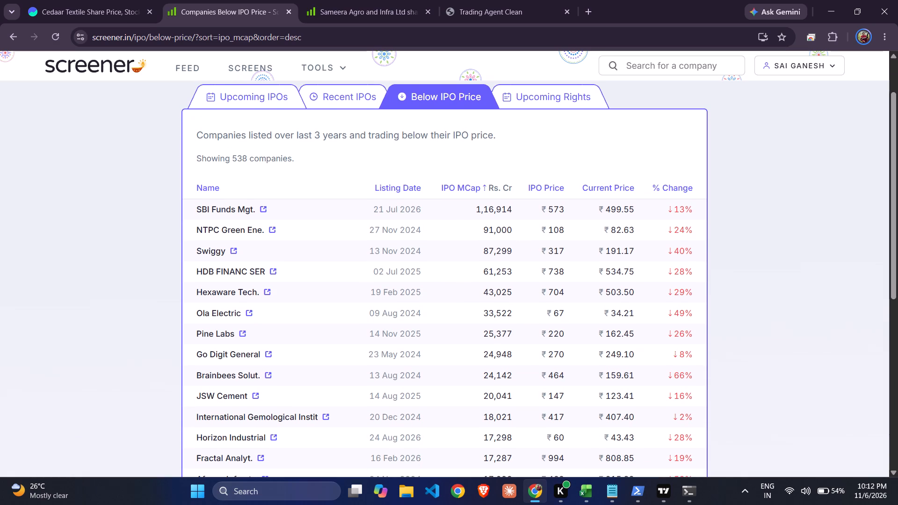
scroll(501, 233, "down", 1)
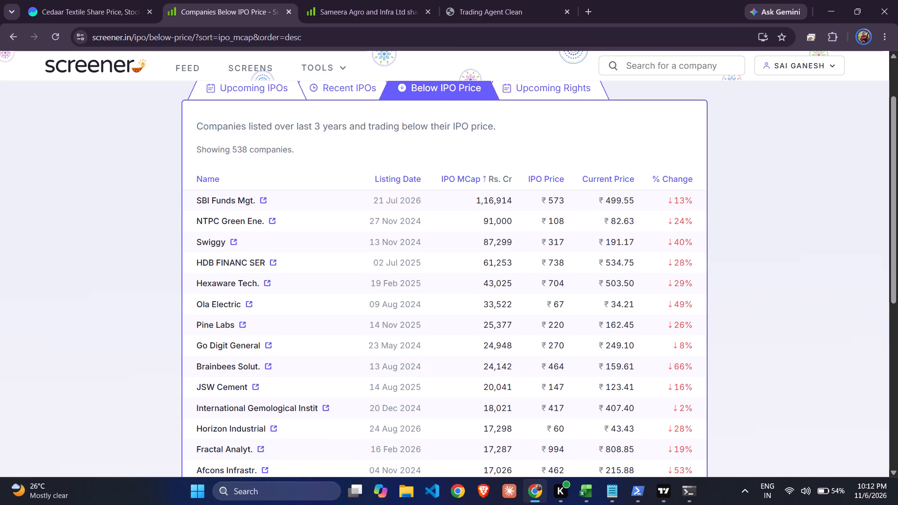
scroll(485, 242, "down", 1)
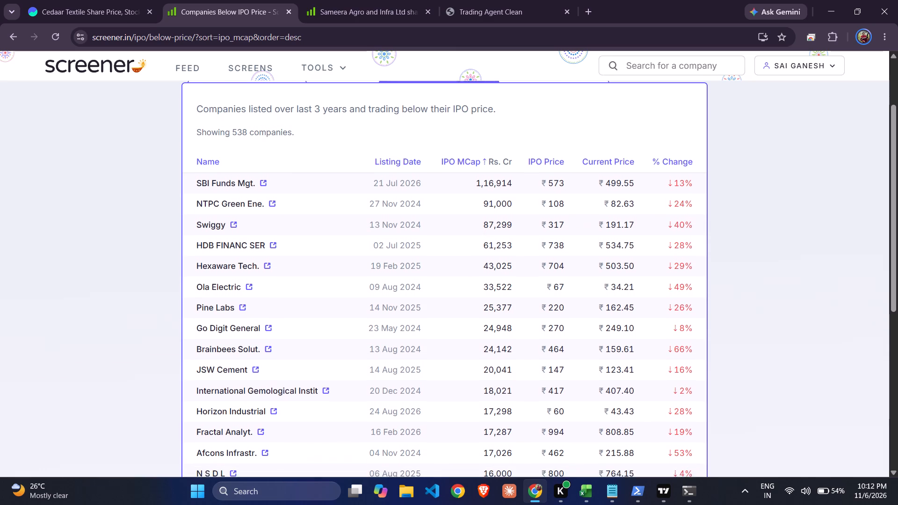
scroll(485, 242, "down", 1)
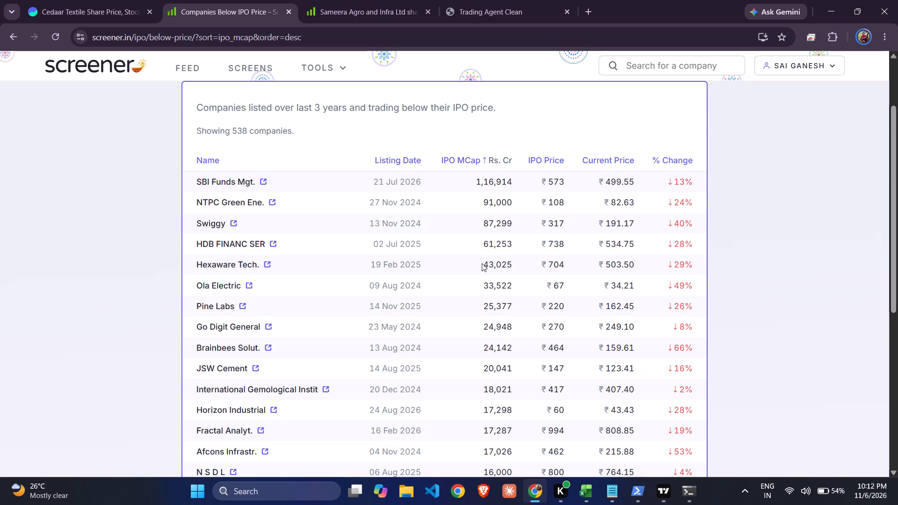
scroll(482, 263, "down", 1)
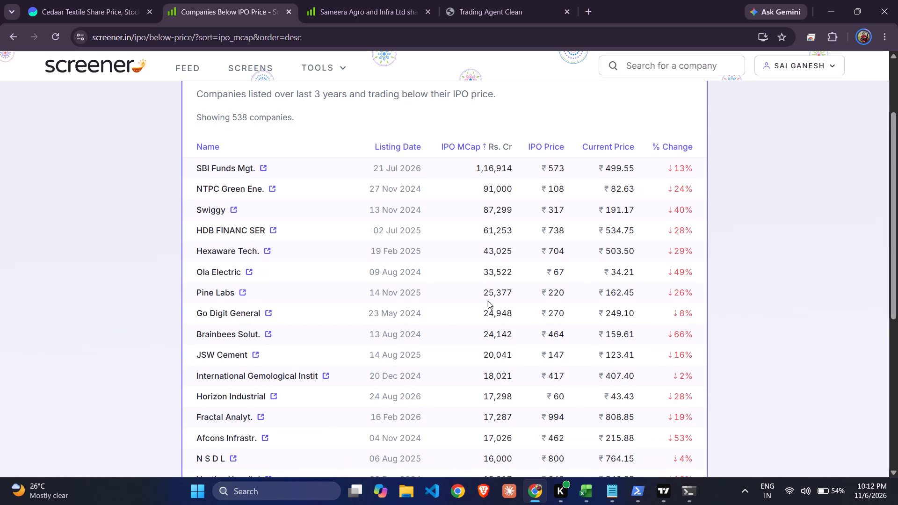
scroll(485, 322, "down", 1)
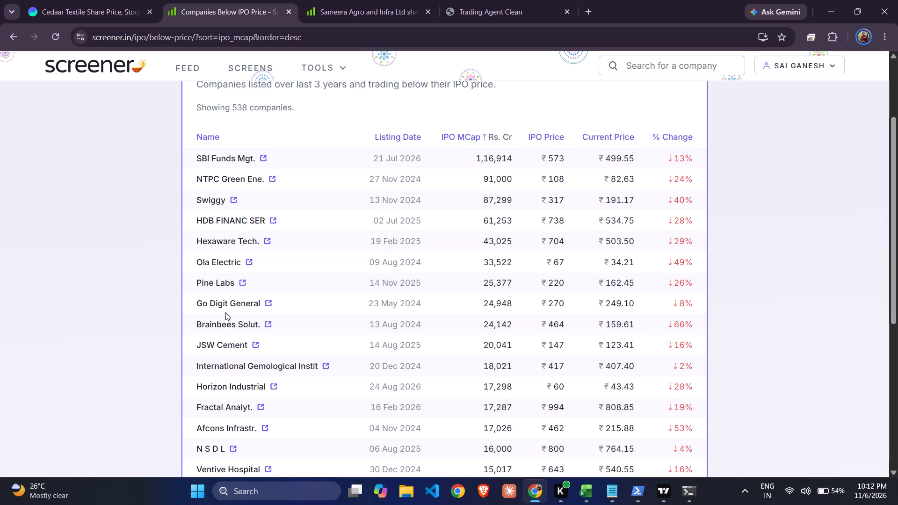
left_click(209, 327)
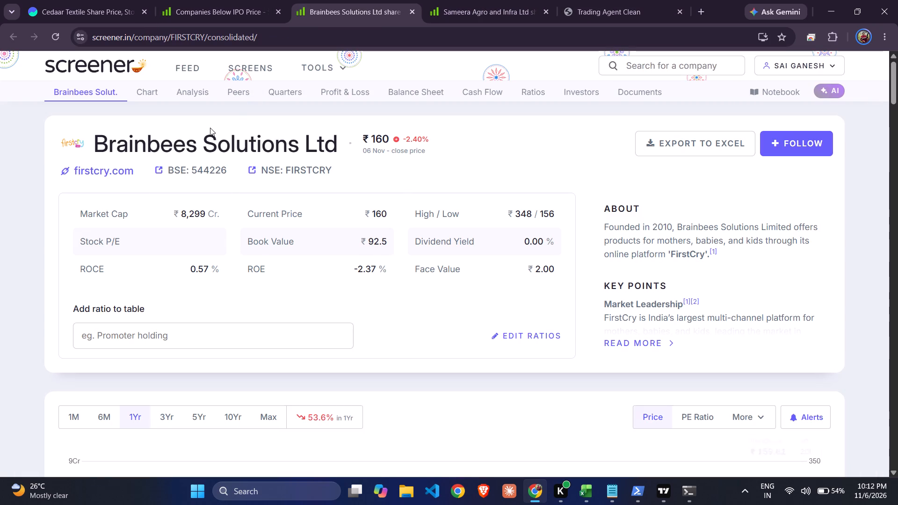
Copy the full company name "Brainbees Solutions Ltd" from Screener, search Groww for it and open its stock page.
left_click_drag(93, 136, 340, 149)
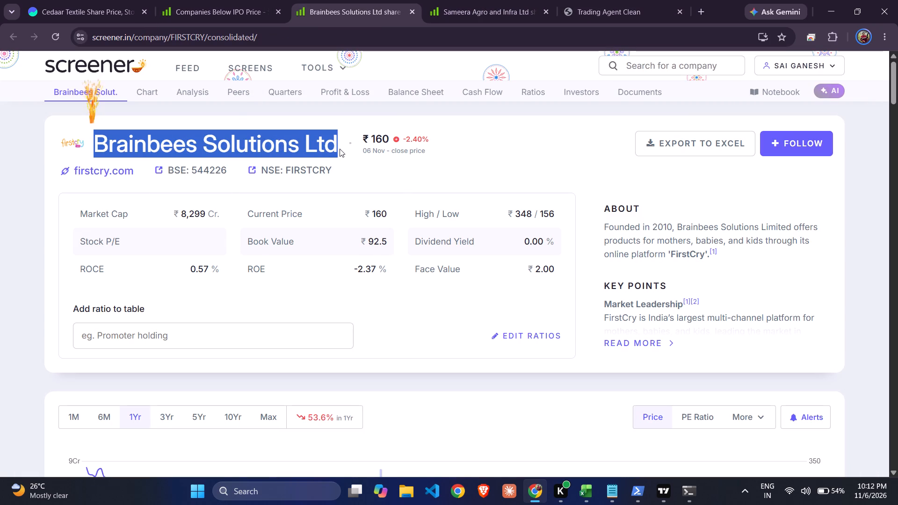
key("ctrl+c")
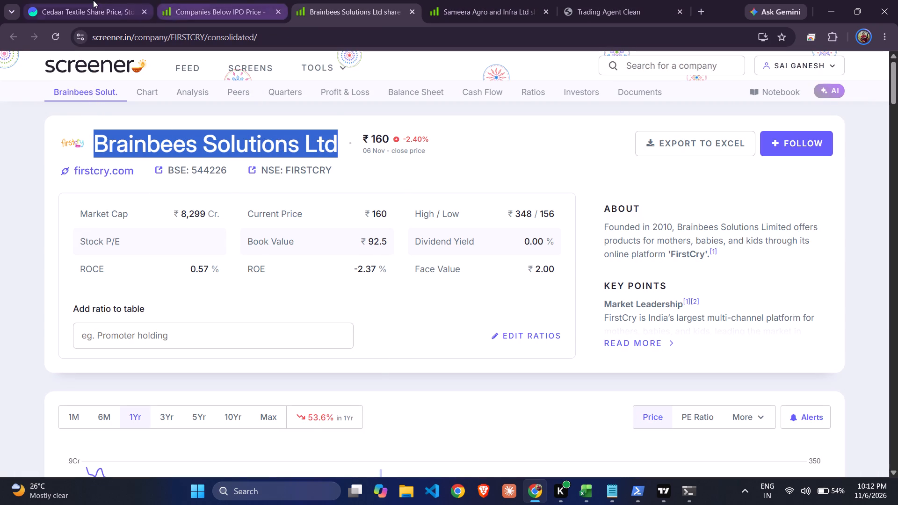
left_click(93, 0)
scroll(435, 169, "up", 3)
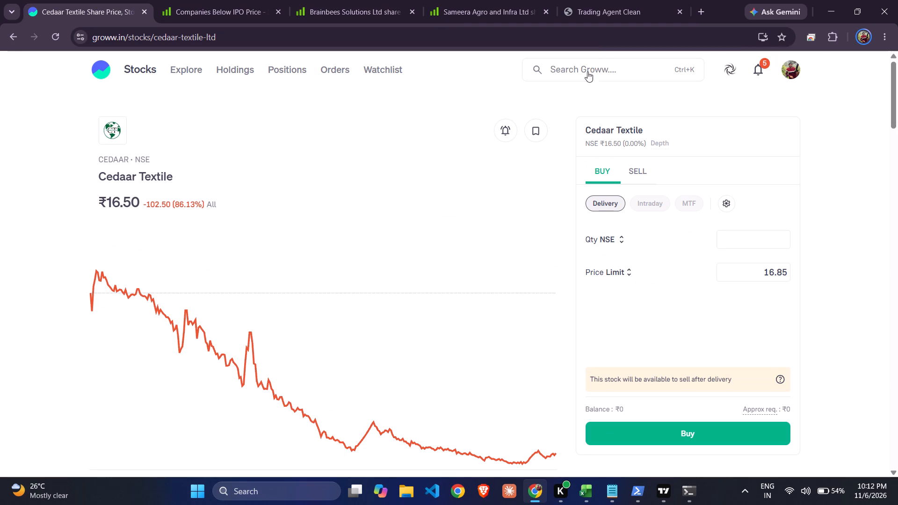
left_click(578, 75)
key("ctrl+v")
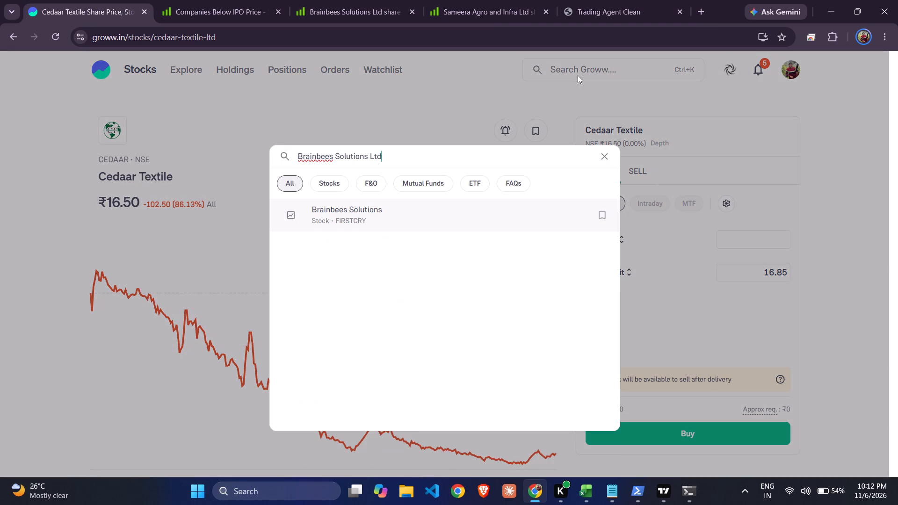
left_click(348, 210)
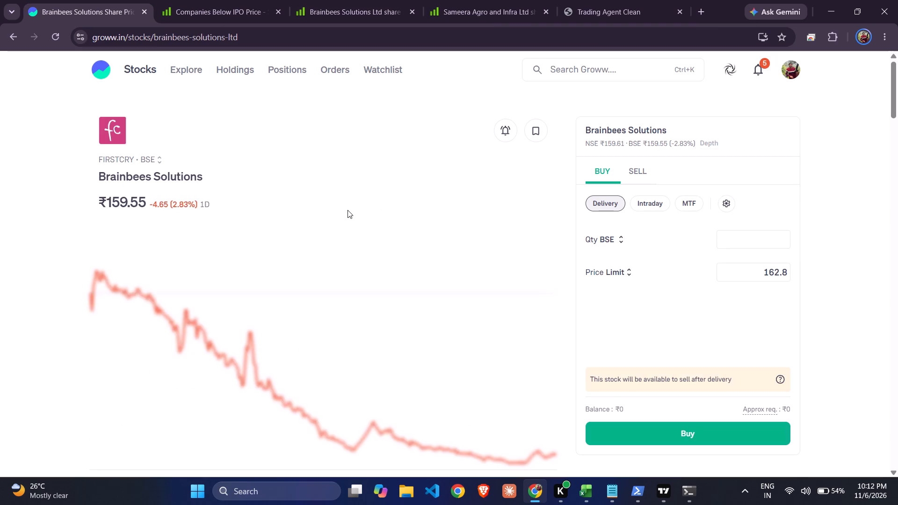
Compare Brainbees Solutions' price chart on Groww across the one-day through all-time ranges.
scroll(305, 307, "down", 1)
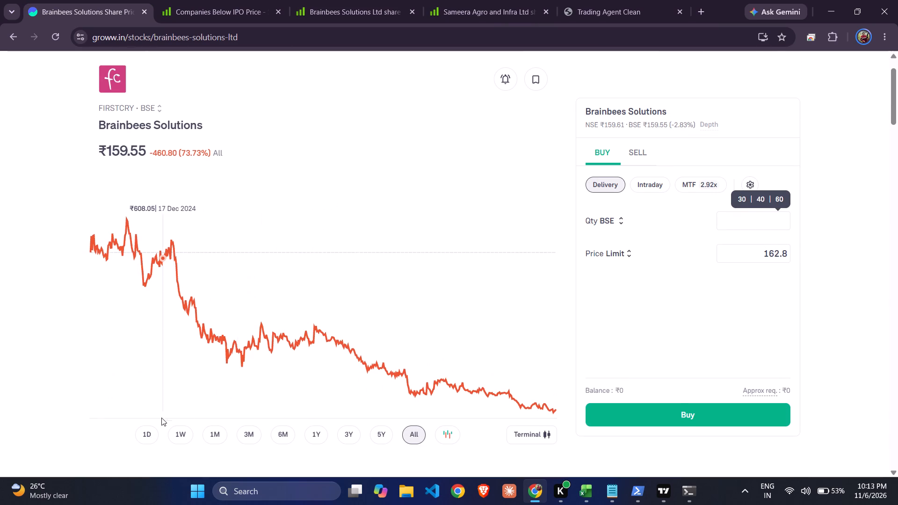
left_click(152, 432)
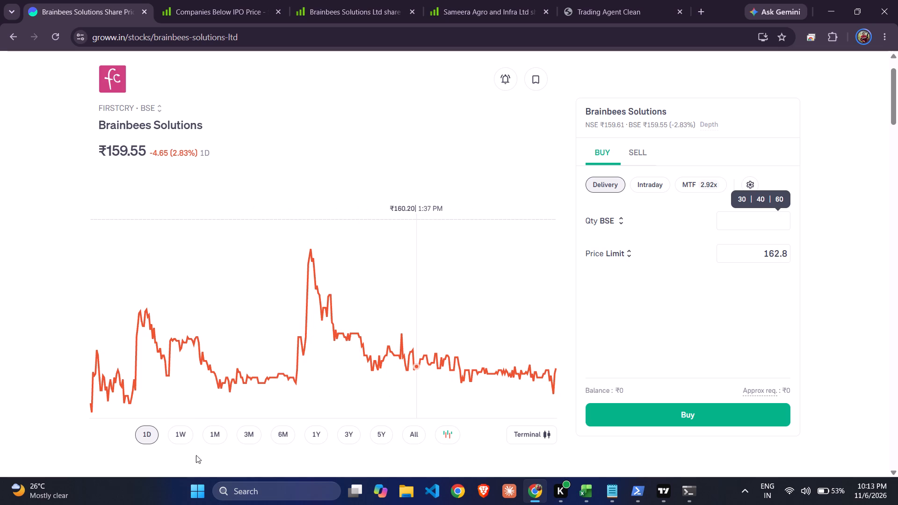
left_click(178, 430)
scroll(178, 430, "down", 1)
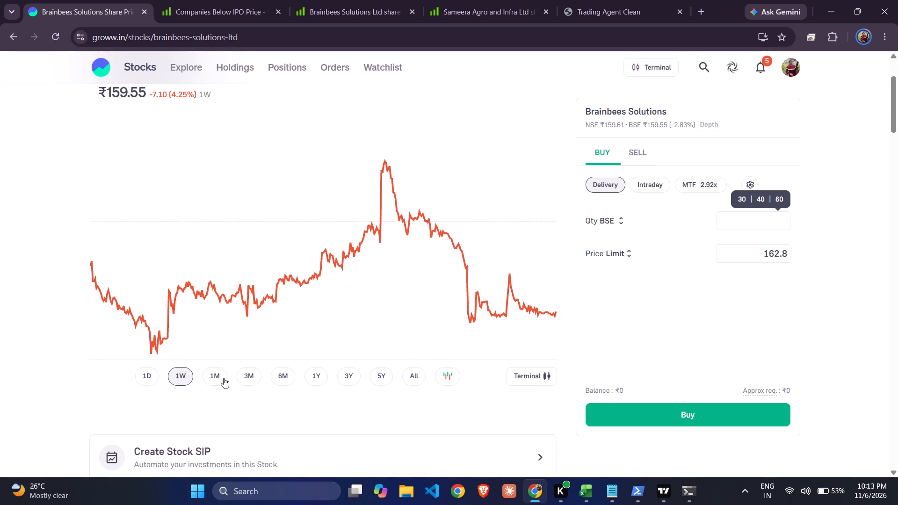
left_click(222, 377)
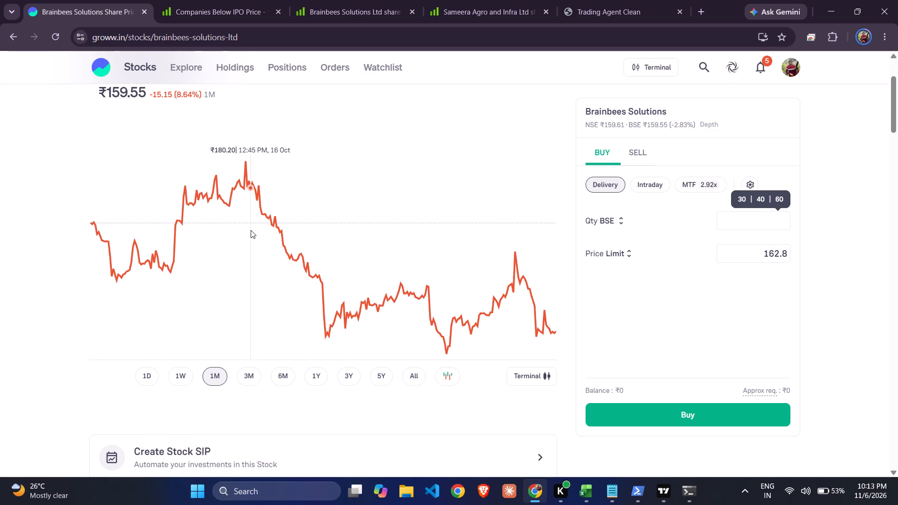
scroll(250, 227, "up", 1)
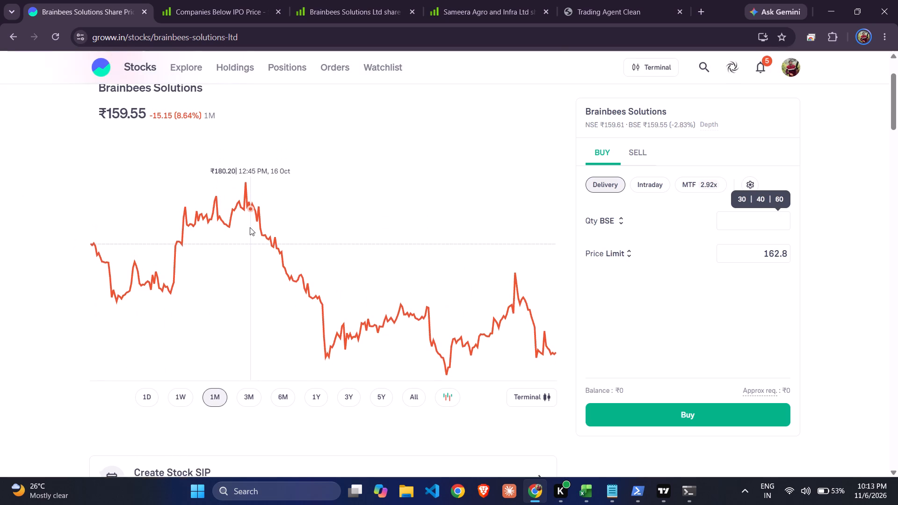
scroll(250, 227, "up", 1)
left_click(253, 407)
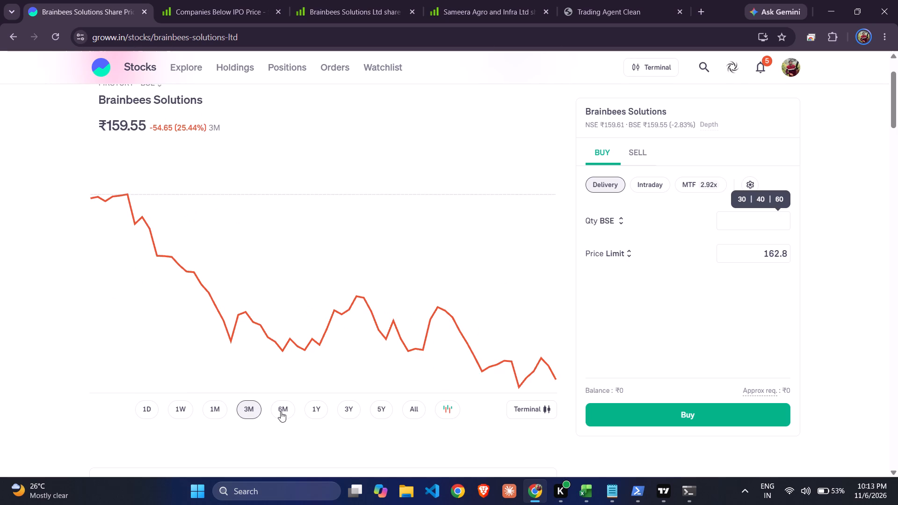
left_click(281, 411)
scroll(267, 315, "down", 1)
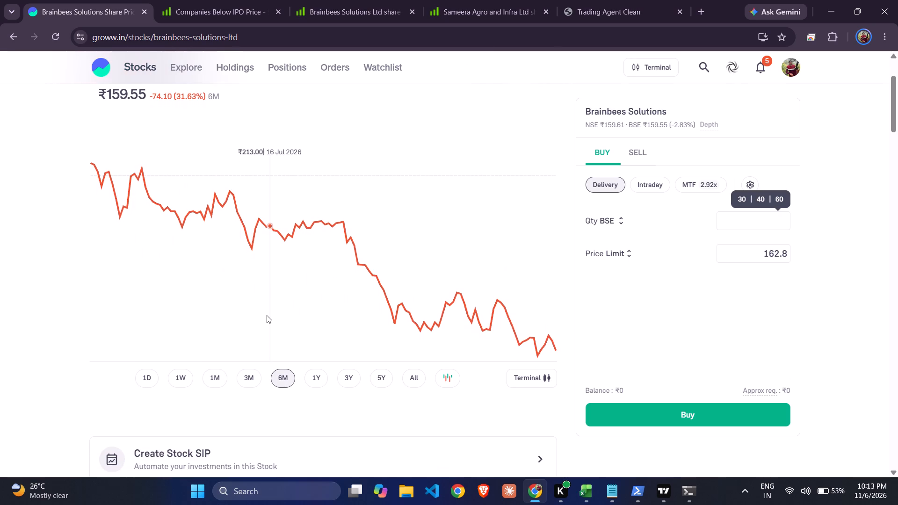
scroll(267, 315, "down", 1)
left_click(321, 379)
left_click(357, 375)
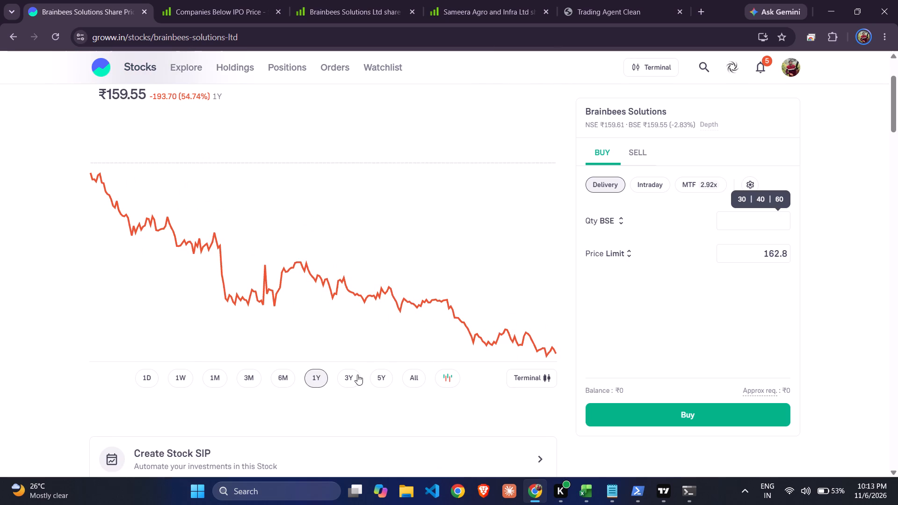
left_click(383, 375)
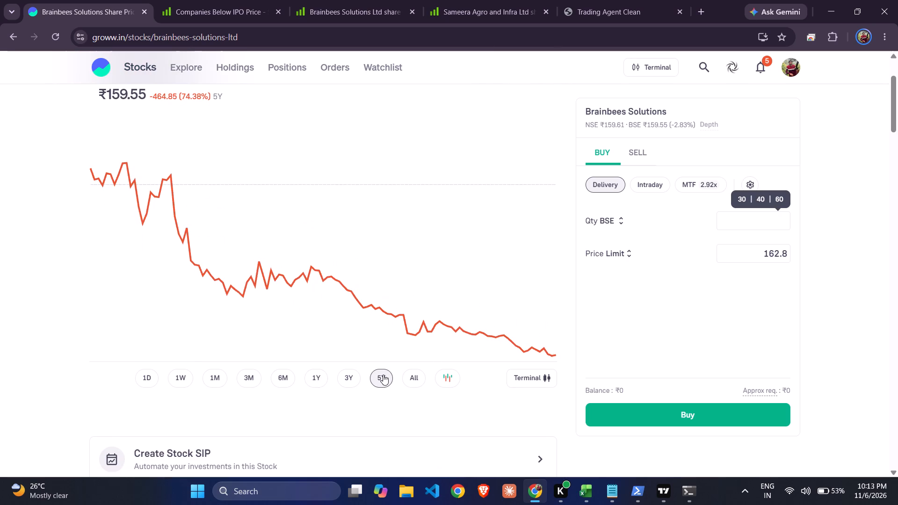
left_click(414, 376)
Copy the name "Brainbees Solutions" from Groww into cell A3 of the Excel workbook and enter 150 in B3.
scroll(414, 376, "up", 2)
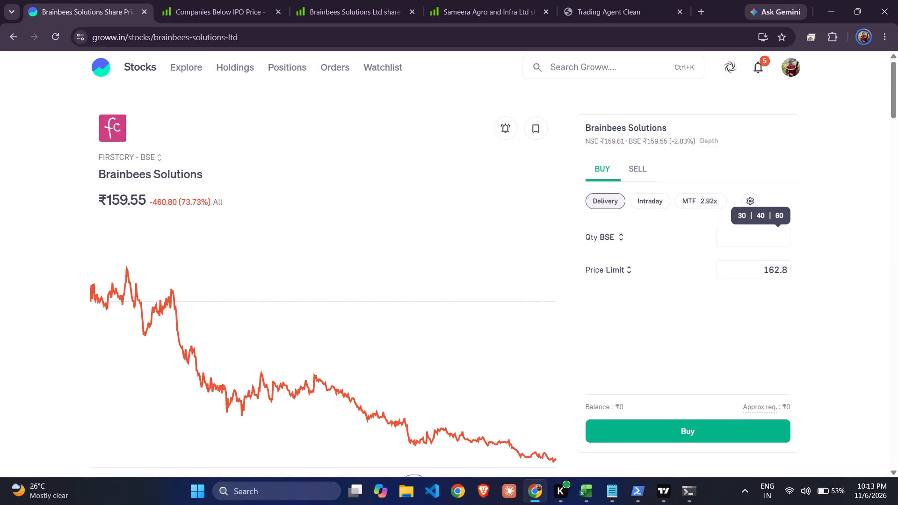
left_click_drag(98, 169, 223, 180)
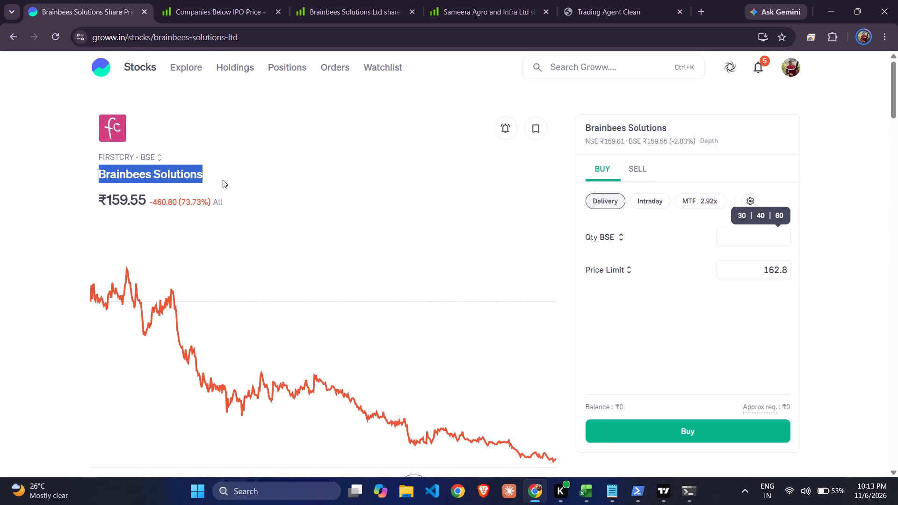
key("ctrl+c")
left_click(587, 491)
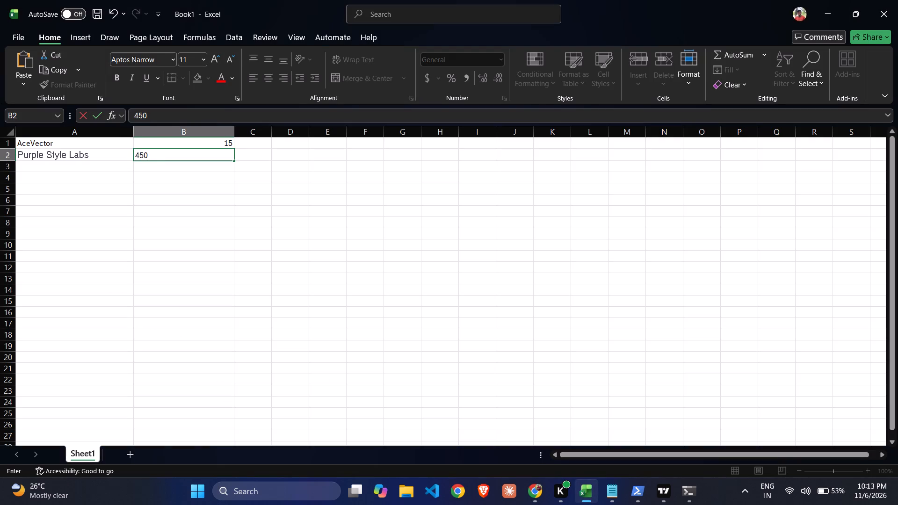
left_click(73, 166)
key("ctrl+v")
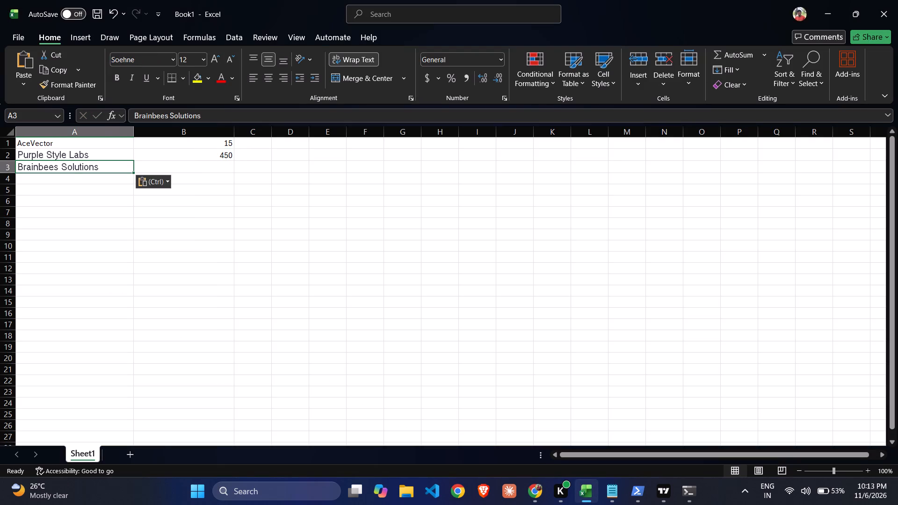
left_click(152, 165)
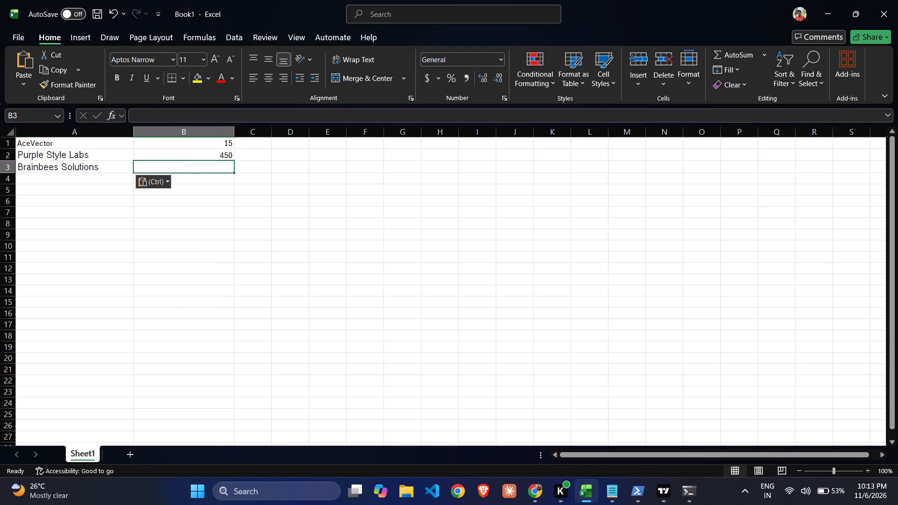
type("150")
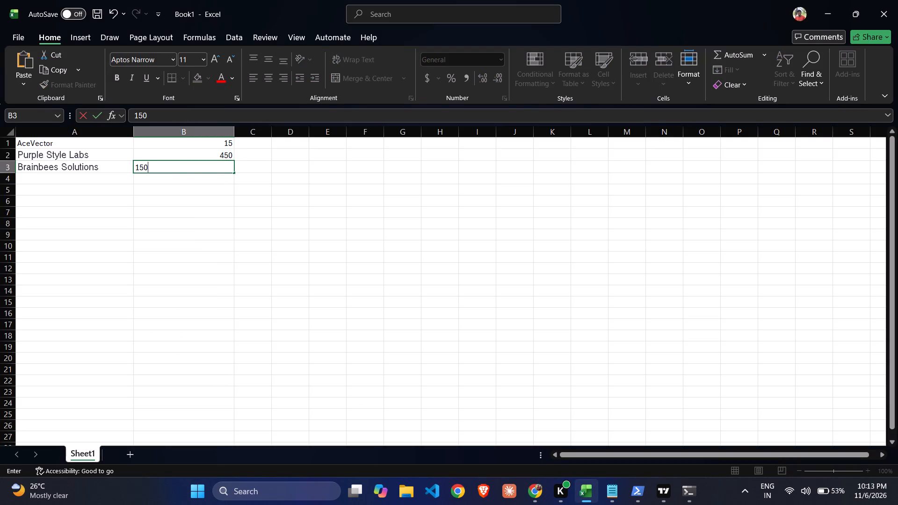
Back in Chrome, check Screener's below-IPO-price list for Swiggy, search Groww for "sw" and open Swiggy's stock page.
key("alt+Tab")
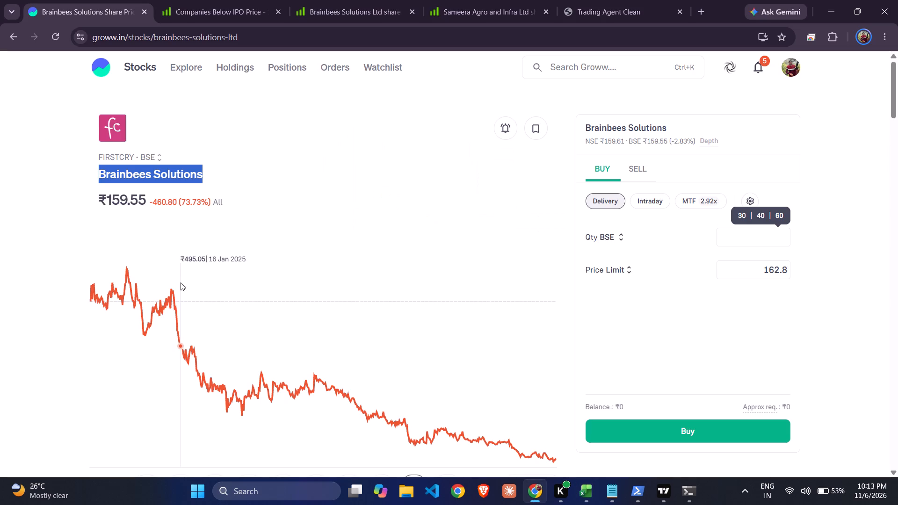
left_click(212, 0)
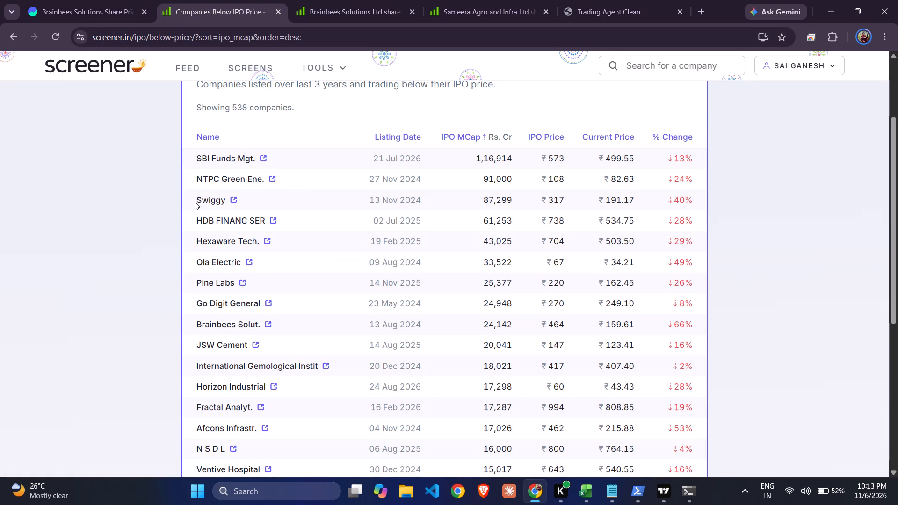
left_click(65, 0)
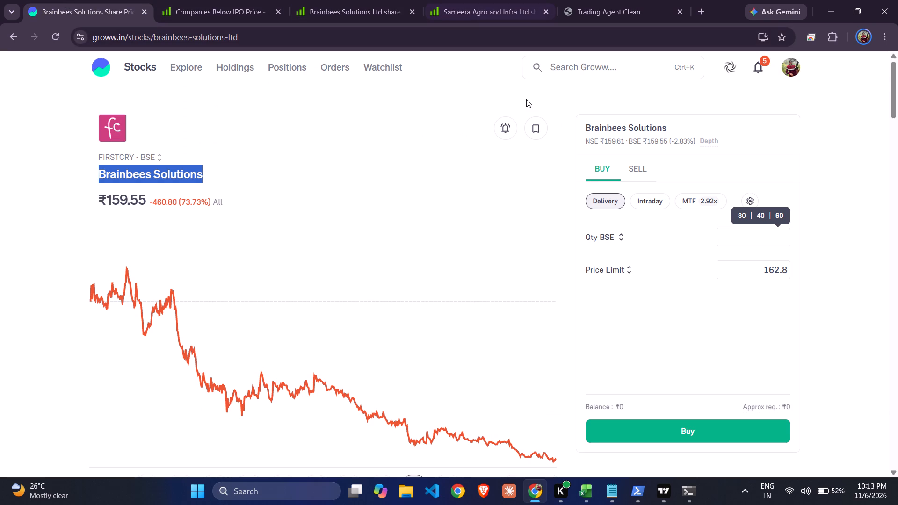
left_click(572, 68)
type("sw")
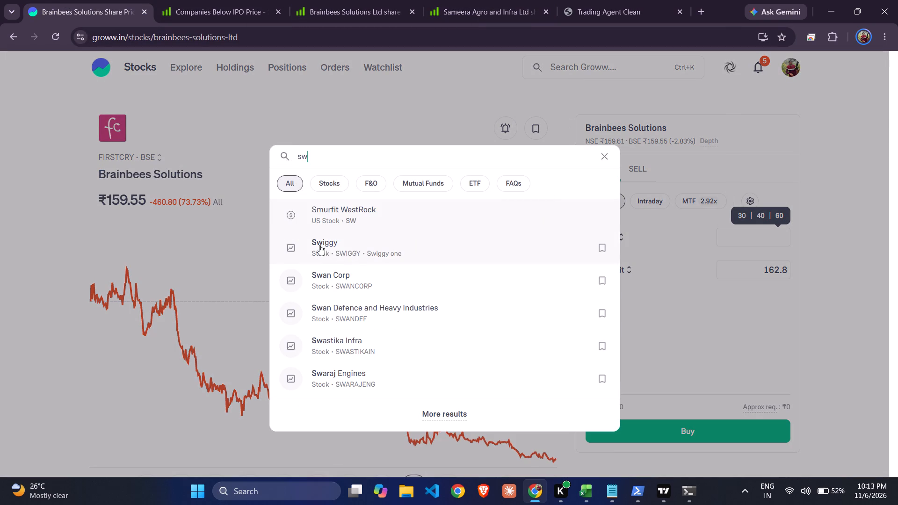
left_click(325, 240)
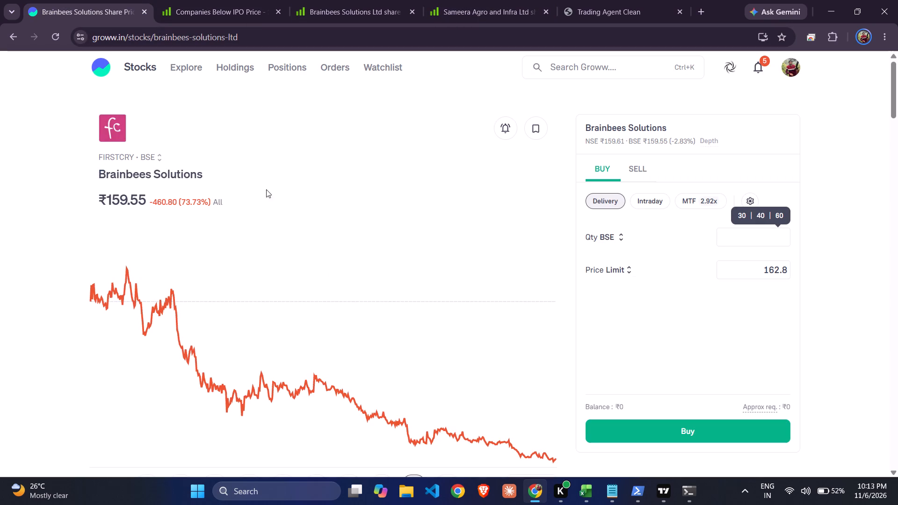
left_click(582, 68)
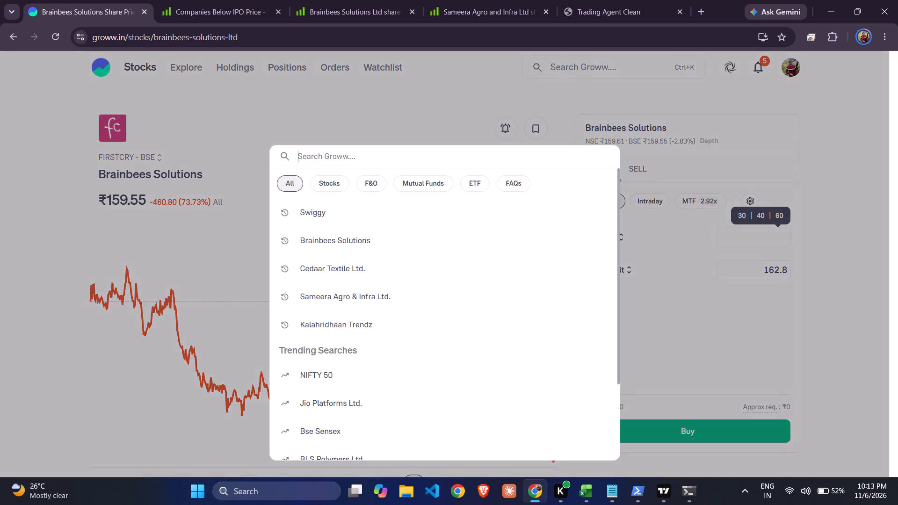
left_click(229, 224)
Compare Swiggy's price chart over the one-week and one-month ranges.
scroll(229, 224, "down", 1)
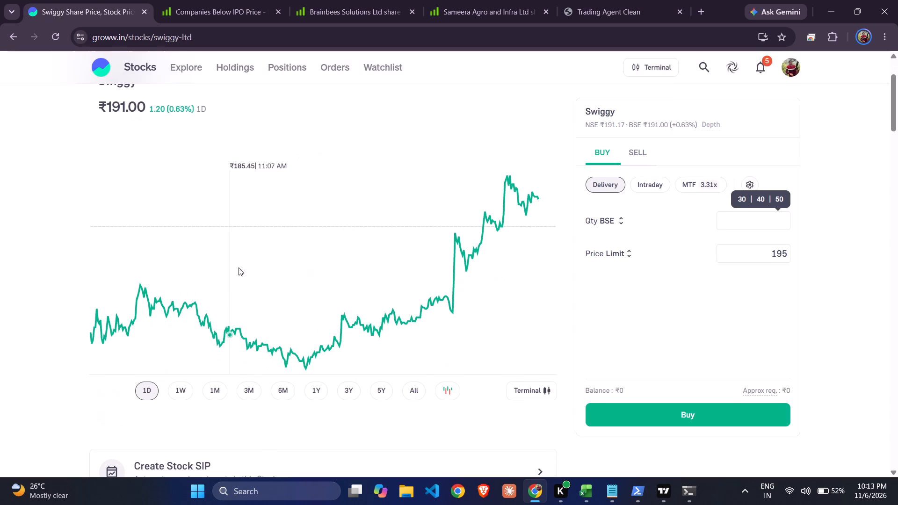
left_click(179, 390)
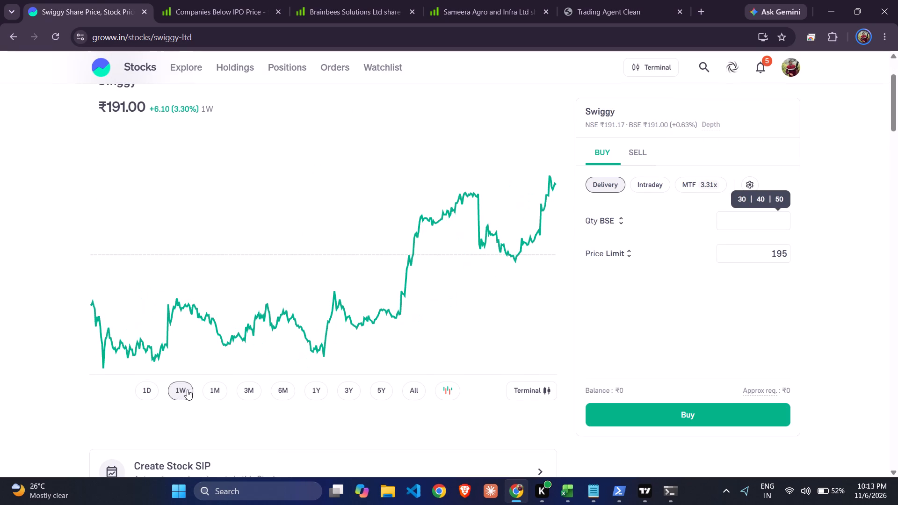
left_click(218, 383)
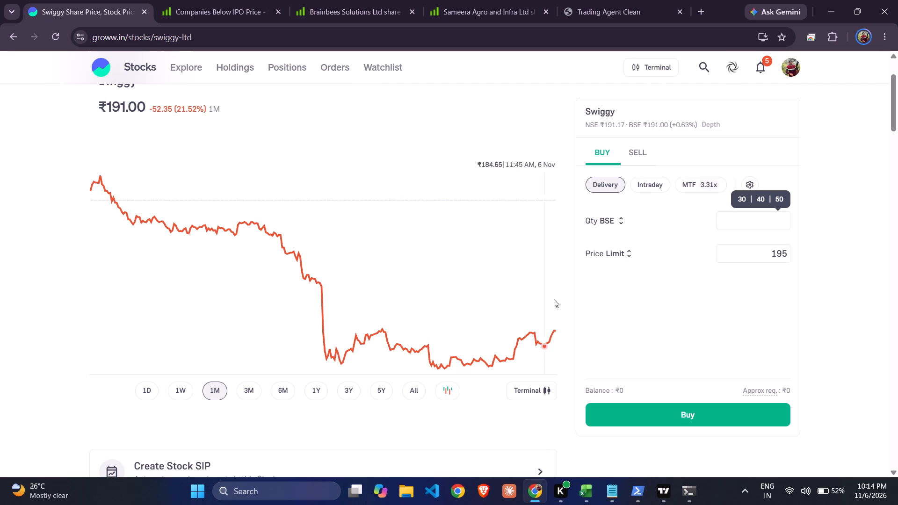
Add Swiggy to the "Foreign etf" watchlist.
scroll(518, 245, "up", 1)
left_click(540, 132)
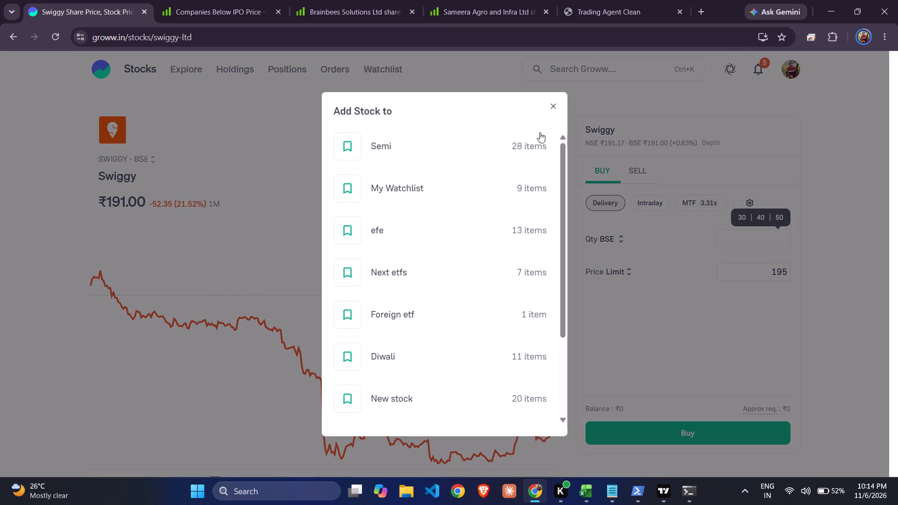
left_click(423, 311)
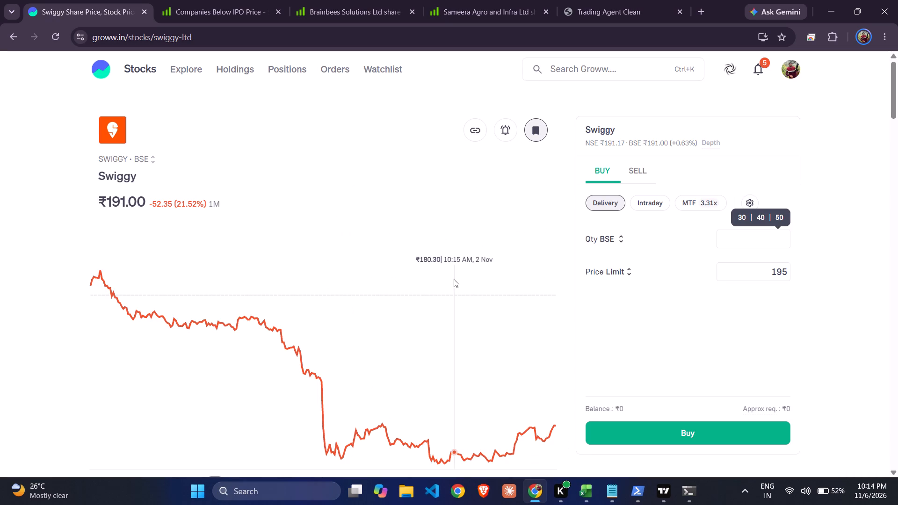
Set a price alert for Swiggy at a target price of 170, notifying every time.
scroll(462, 284, "down", 1)
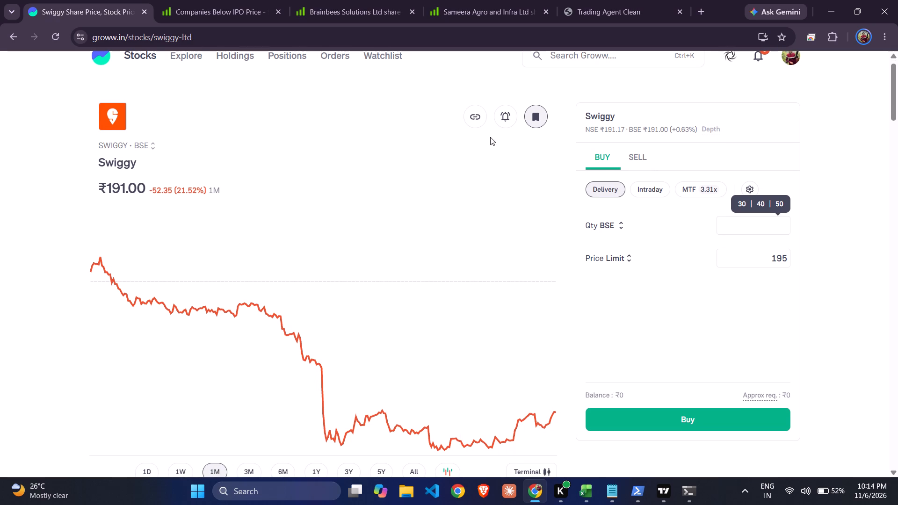
left_click(507, 115)
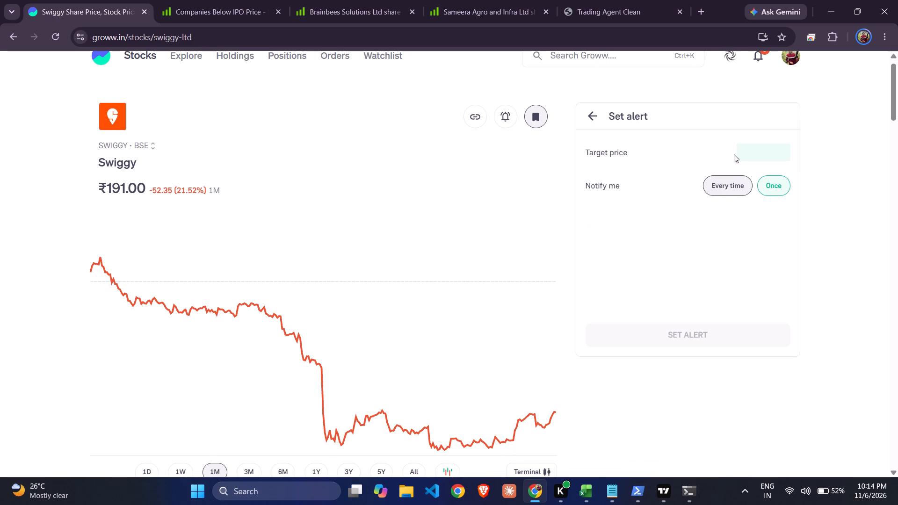
left_click(744, 158)
left_click(744, 158)
type("191")
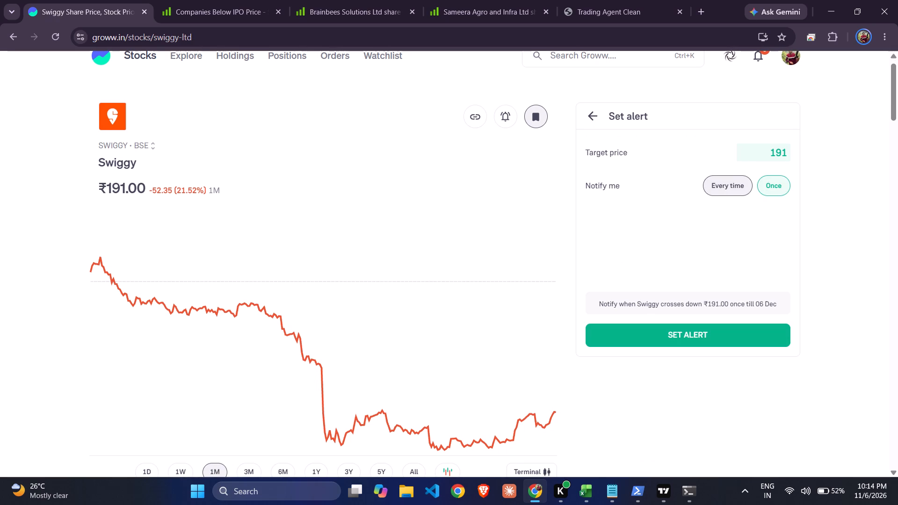
key("BackSpace")
key("BackSpace")
key("BackSpace")
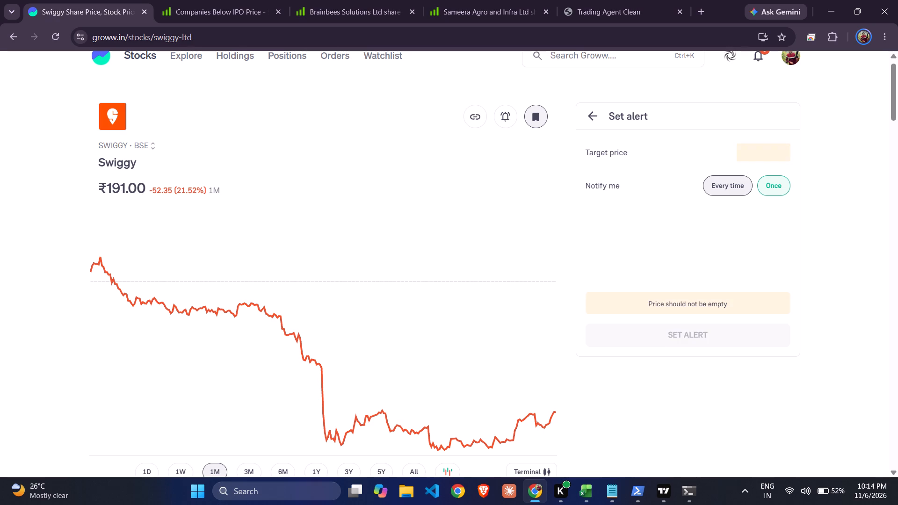
type("170")
left_click(726, 188)
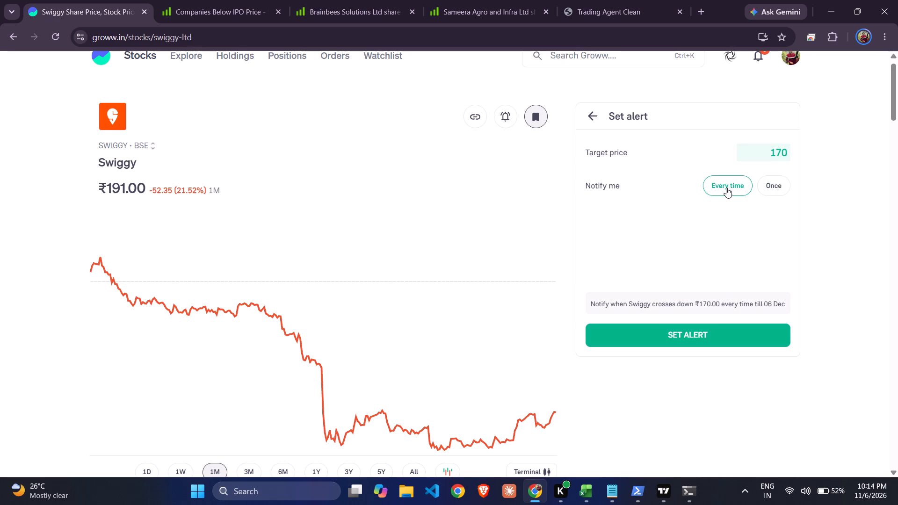
left_click(704, 332)
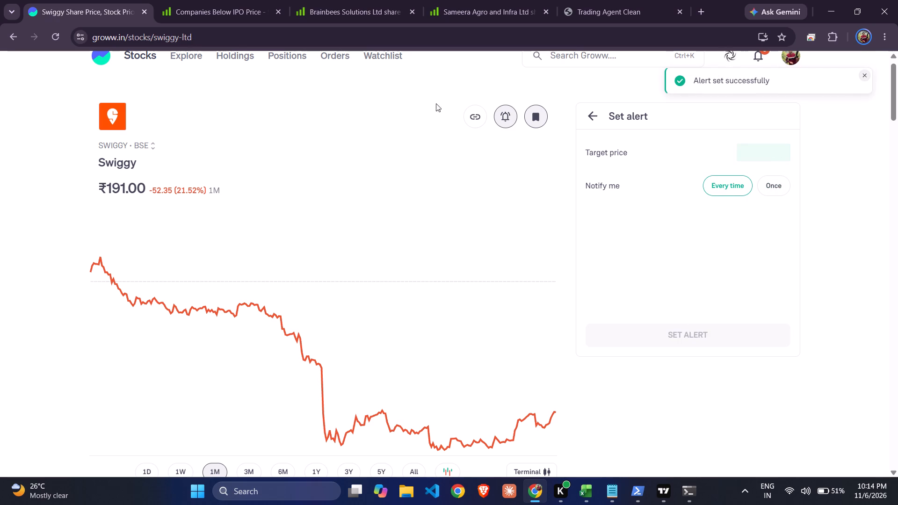
Look through Screener's below-IPO-price list, comparing the IPO and current prices of the largest companies.
left_click(224, 0)
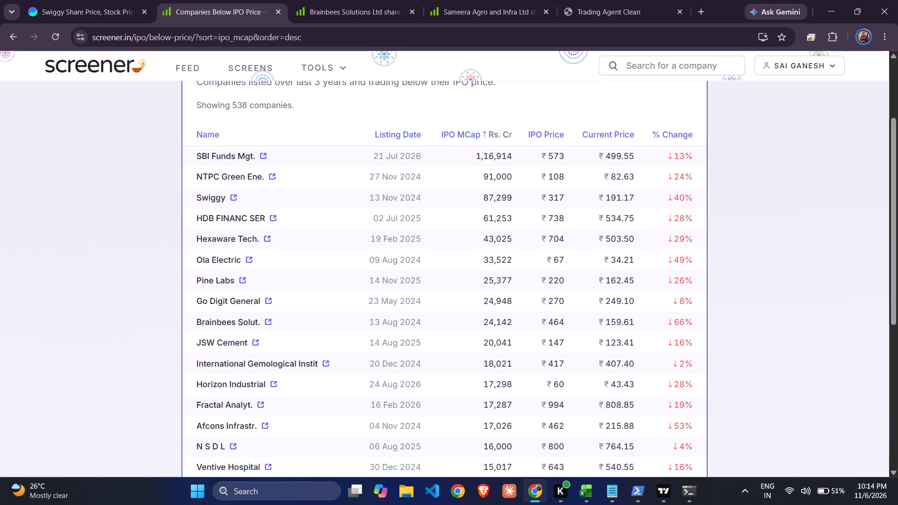
scroll(602, 240, "down", 1)
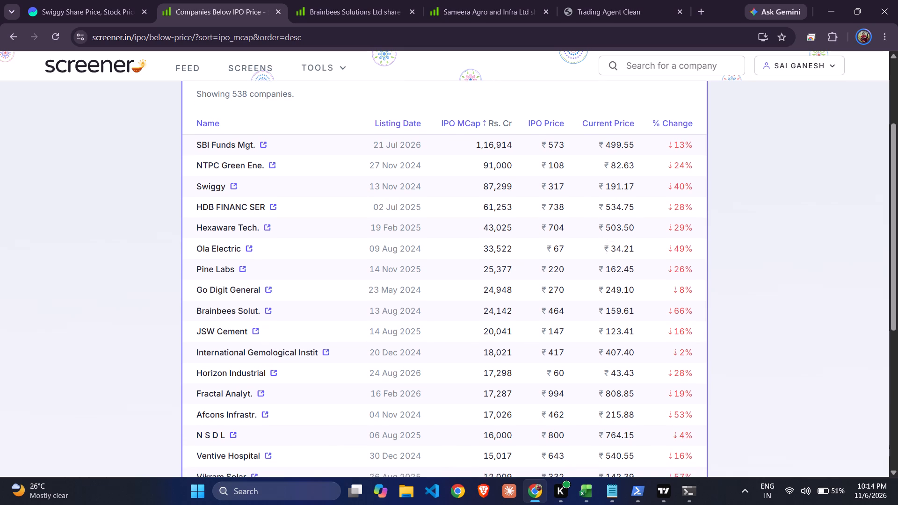
scroll(608, 250, "down", 1)
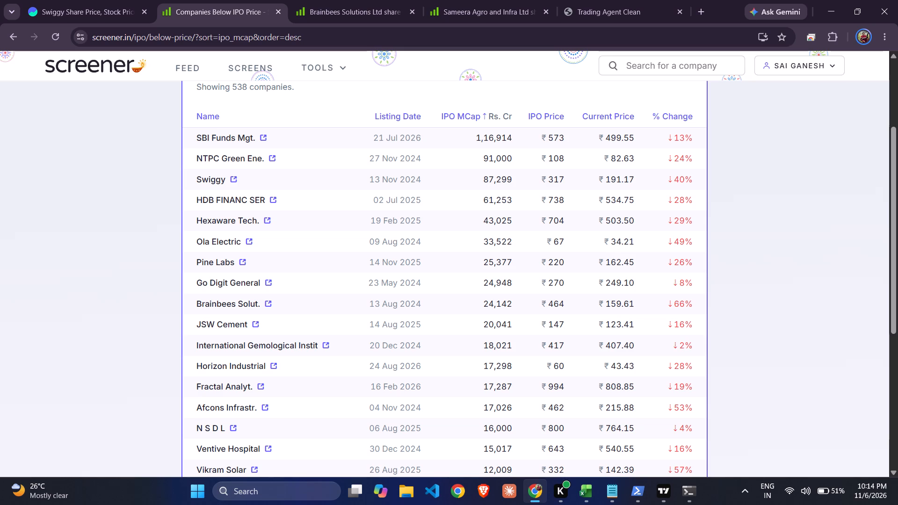
scroll(600, 257, "down", 1)
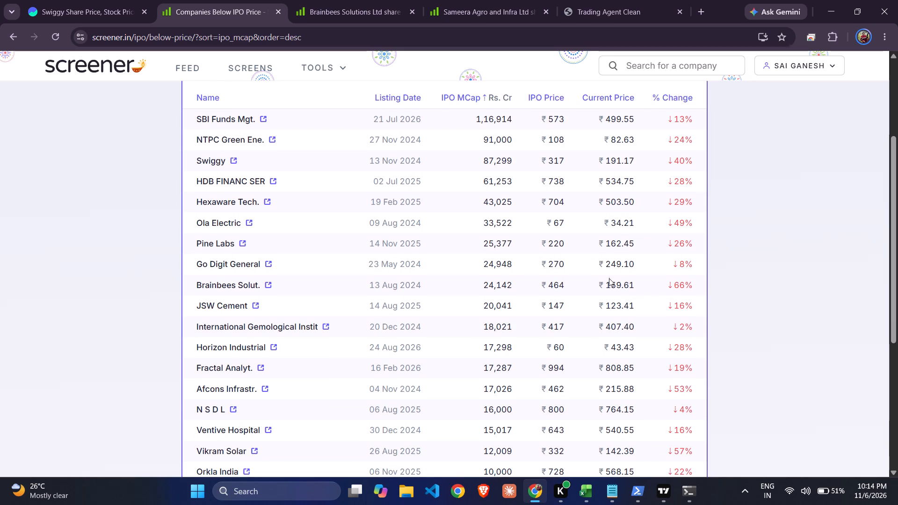
scroll(604, 294, "down", 1)
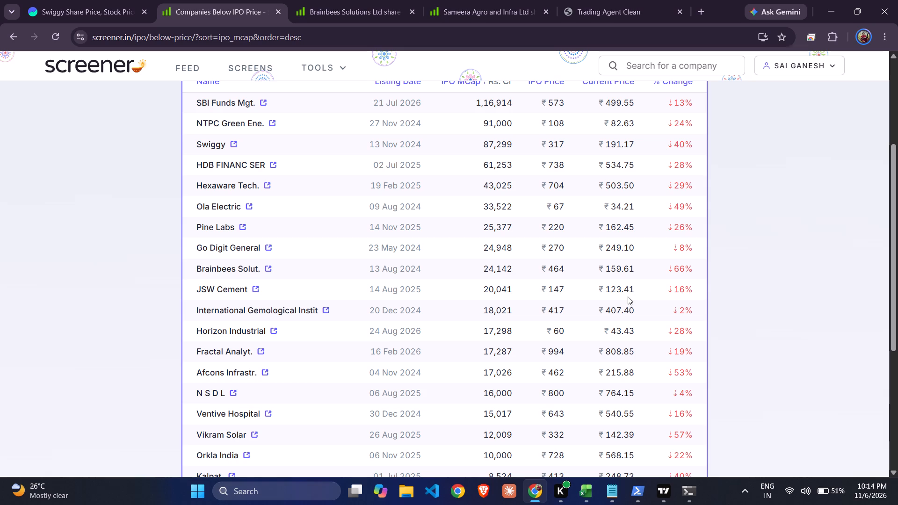
scroll(618, 289, "down", 1)
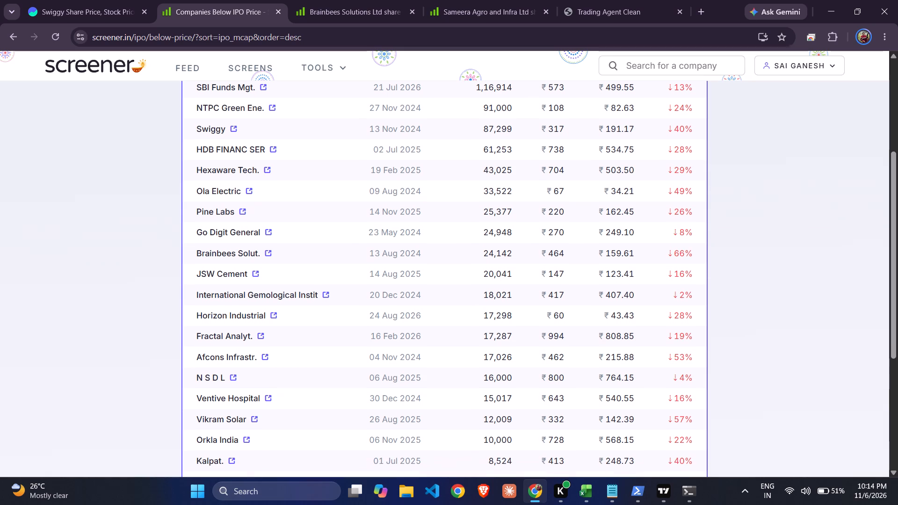
scroll(618, 289, "down", 2)
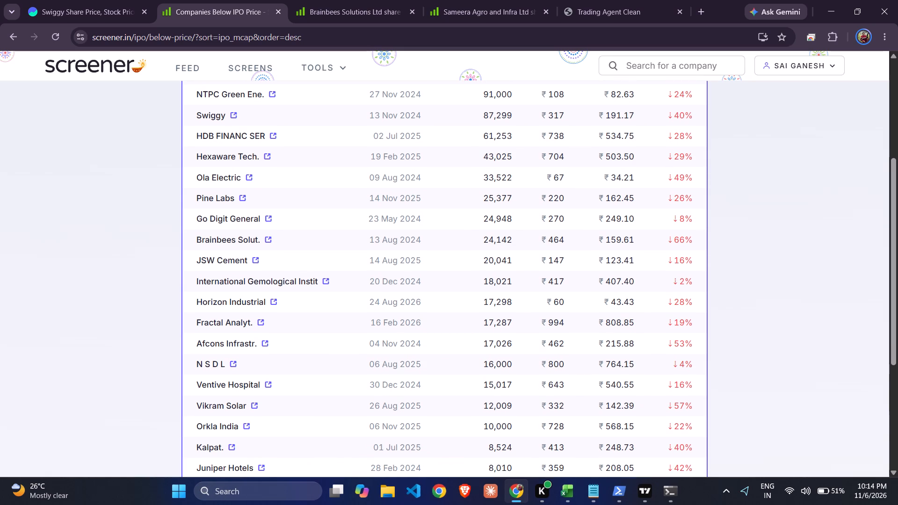
scroll(609, 300, "down", 1)
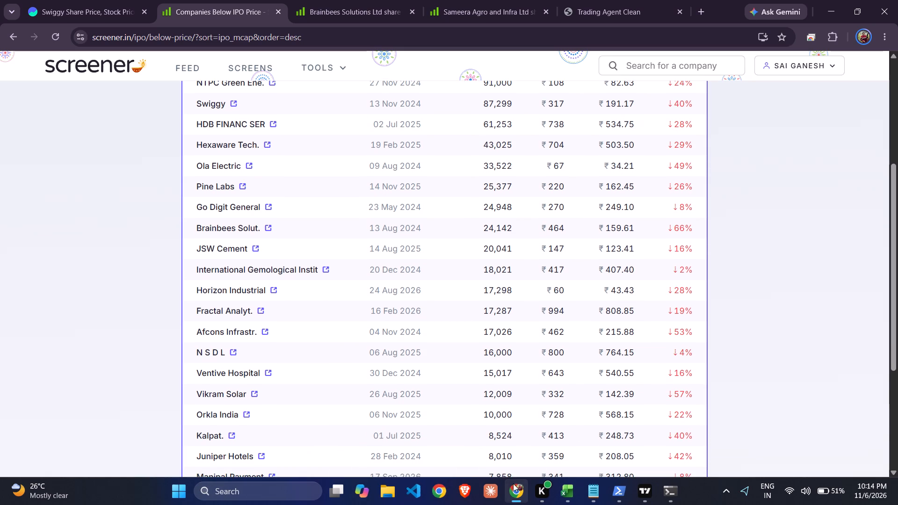
On the Trading Agent page, review the Confirmed / Watch stocks in the saved swing TV results.
left_click(602, 0)
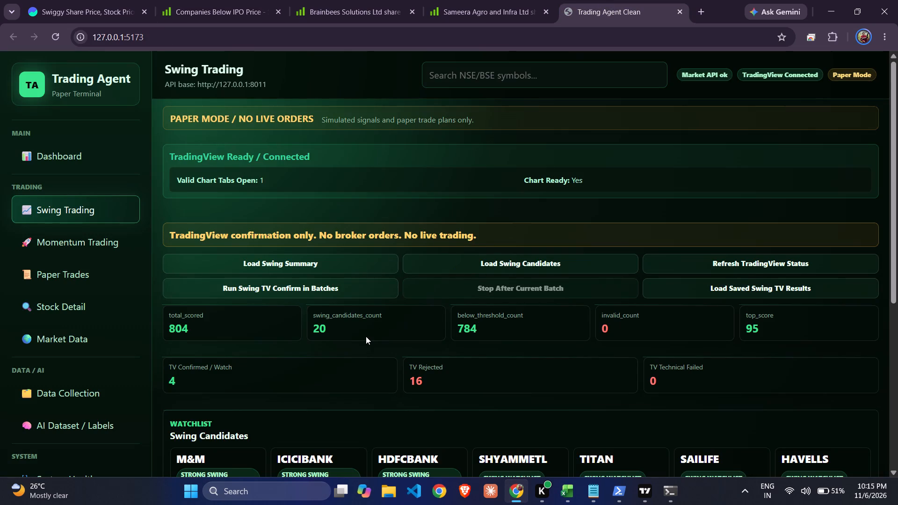
scroll(366, 336, "down", 8)
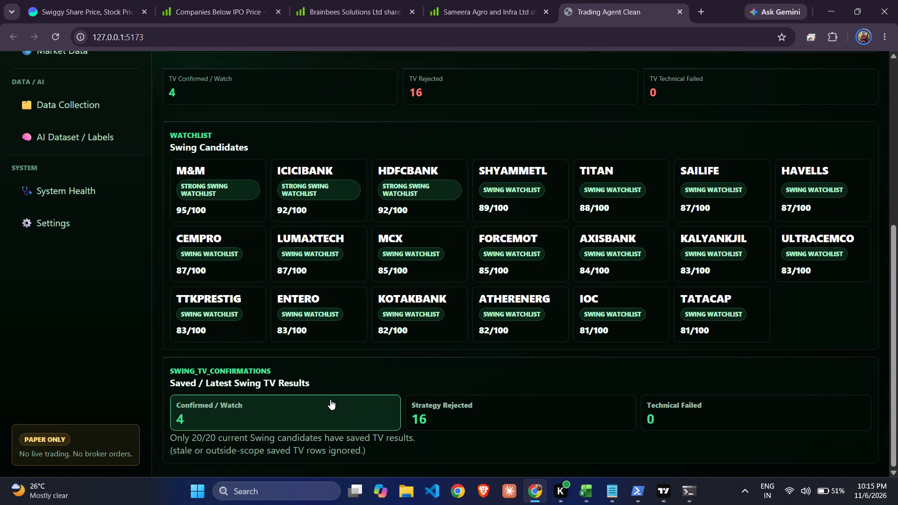
left_click(330, 399)
scroll(330, 399, "down", 5)
scroll(330, 399, "up", 1)
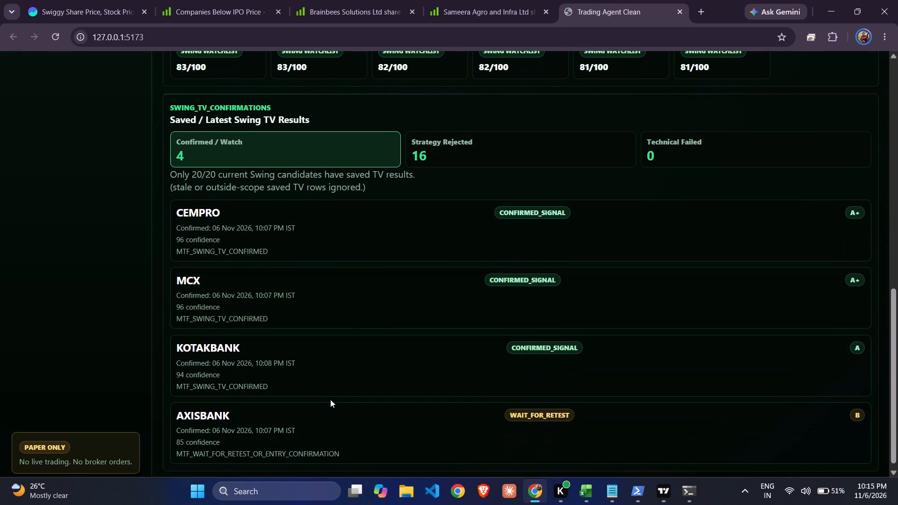
scroll(330, 399, "up", 2)
Load the momentum summary in Momentum Trading and run the momentum TV confirmation in batches.
left_click(121, 243)
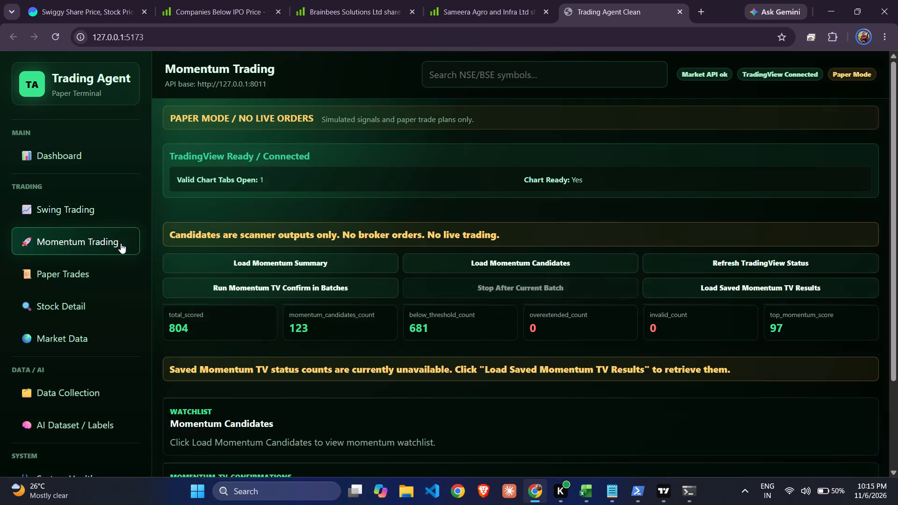
left_click(241, 262)
left_click(252, 283)
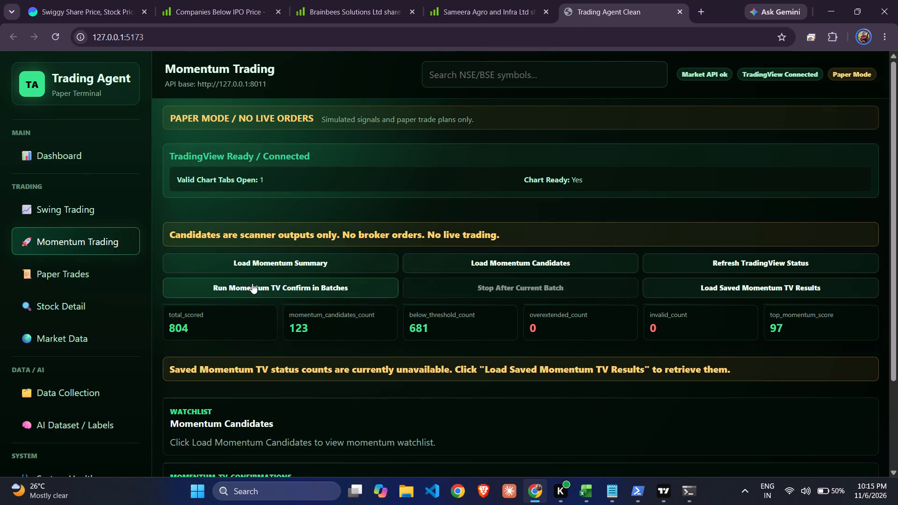
Review the paper trades' P&L calendar and the entered trades among those completed or stopped.
left_click(71, 266)
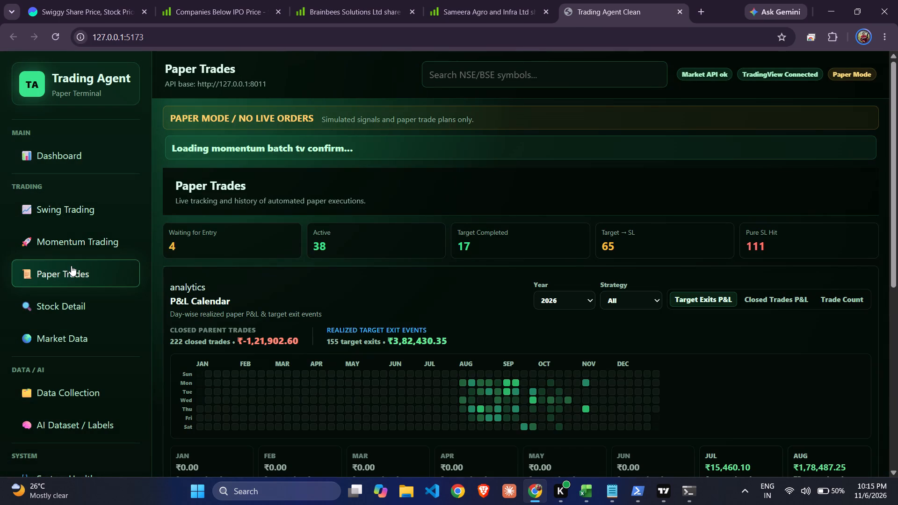
scroll(265, 320, "down", 4)
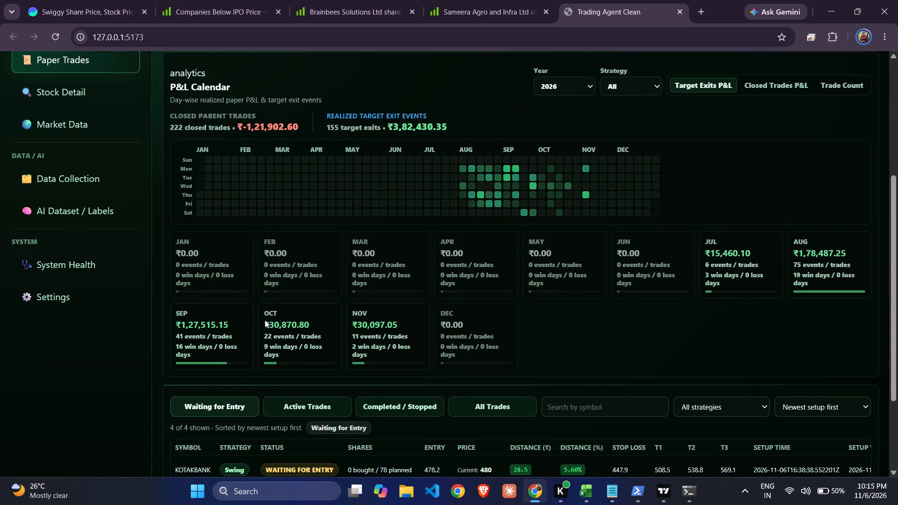
scroll(265, 320, "down", 3)
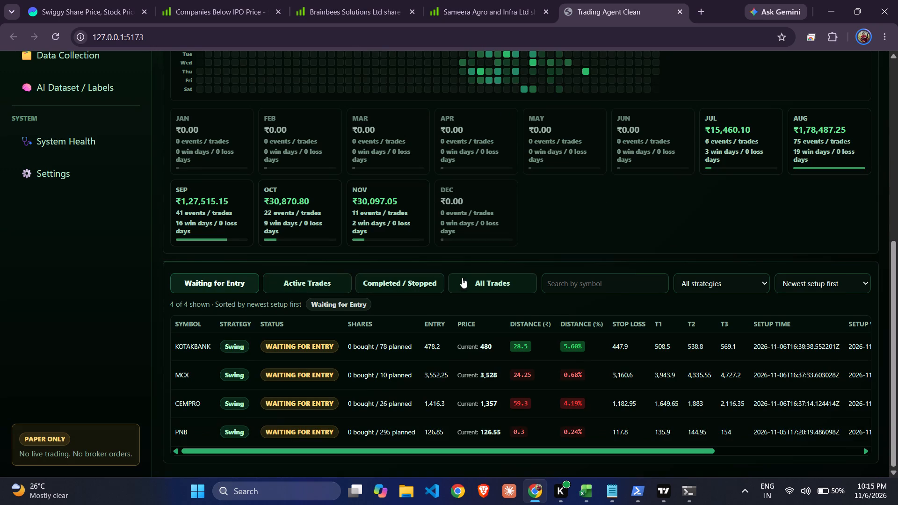
left_click(412, 283)
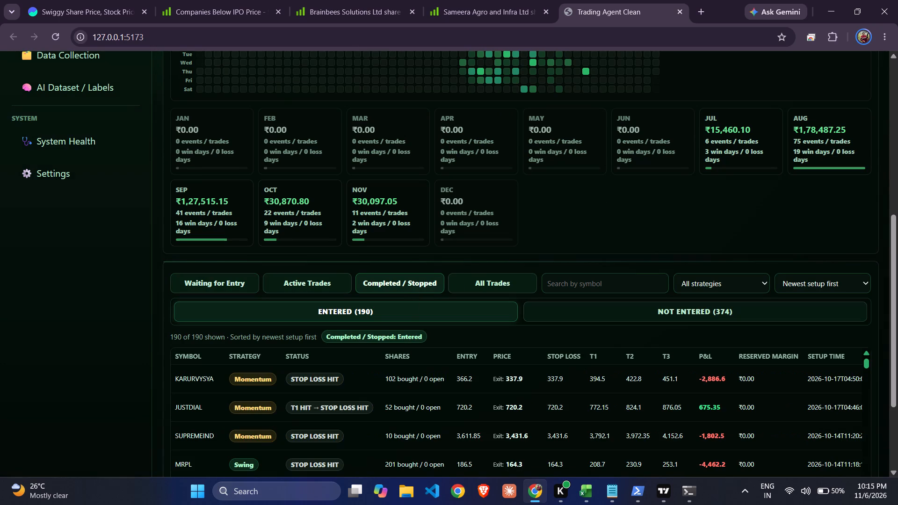
left_click(364, 305)
scroll(576, 462, "right", 1)
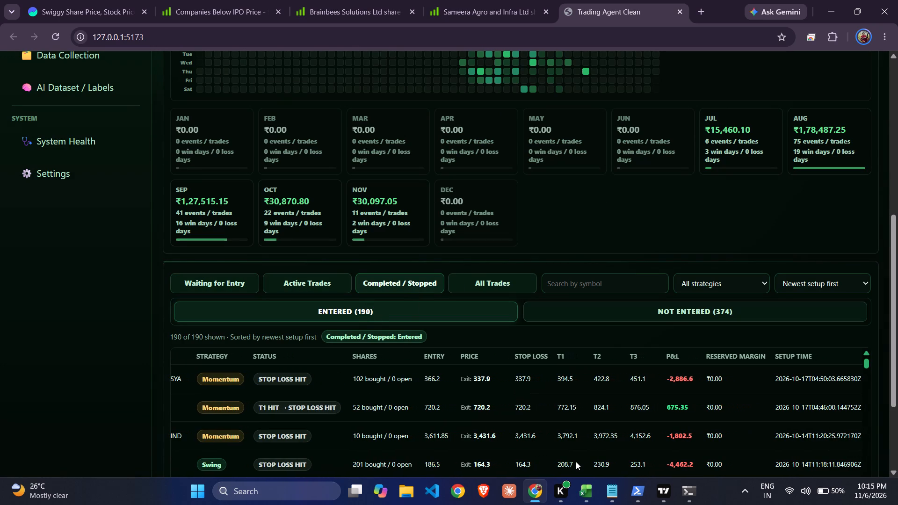
scroll(576, 462, "right", 1)
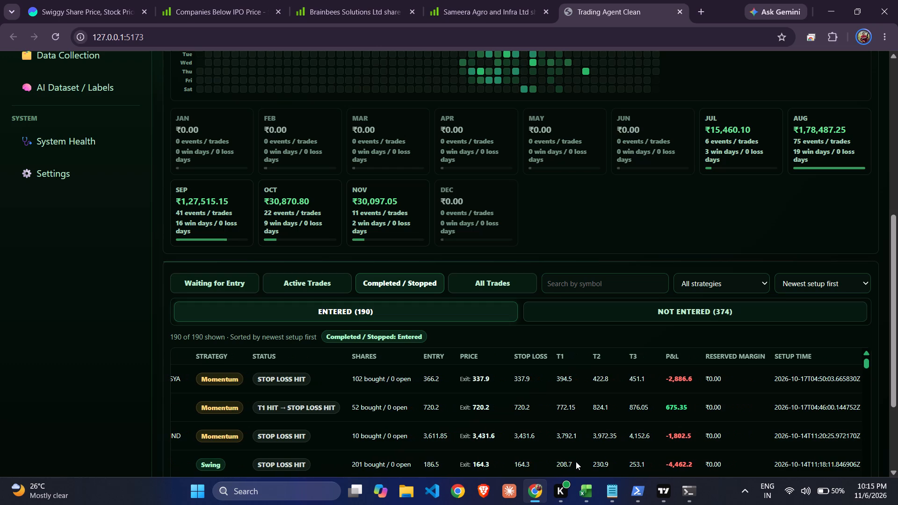
scroll(576, 462, "right", 2)
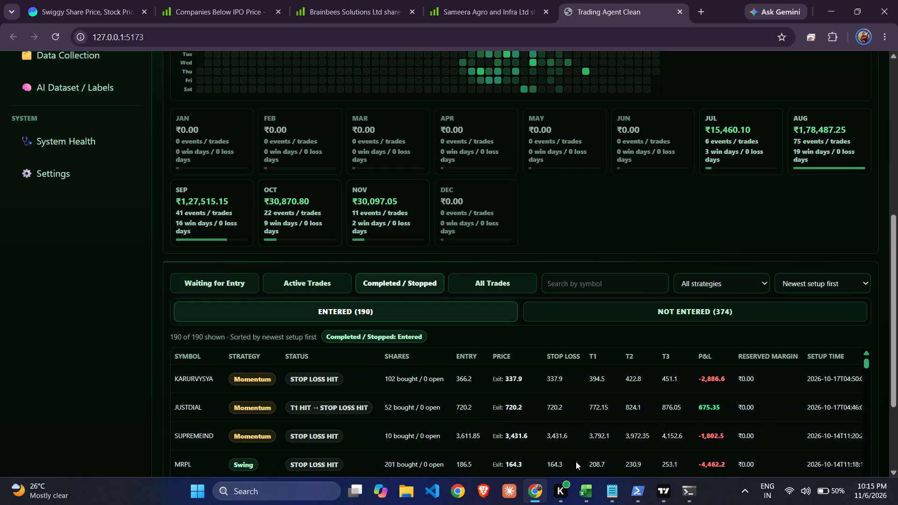
scroll(576, 462, "right", 1)
scroll(599, 398, "left", 2)
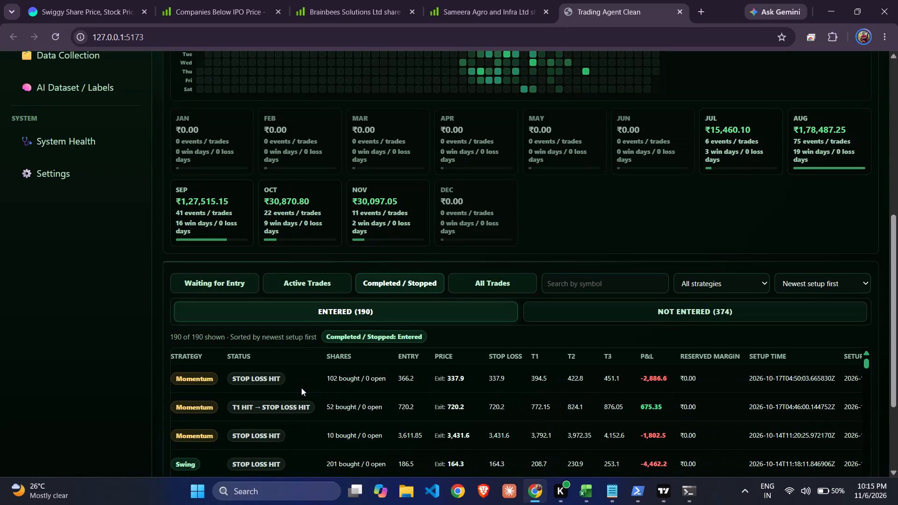
scroll(362, 212, "up", 4)
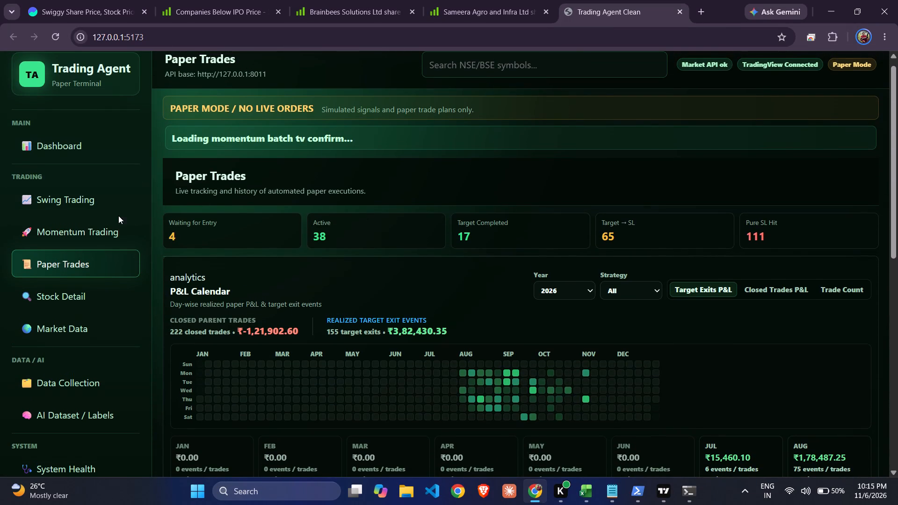
Check the batch progress of the momentum TV confirmation in Momentum Trading.
left_click(114, 219)
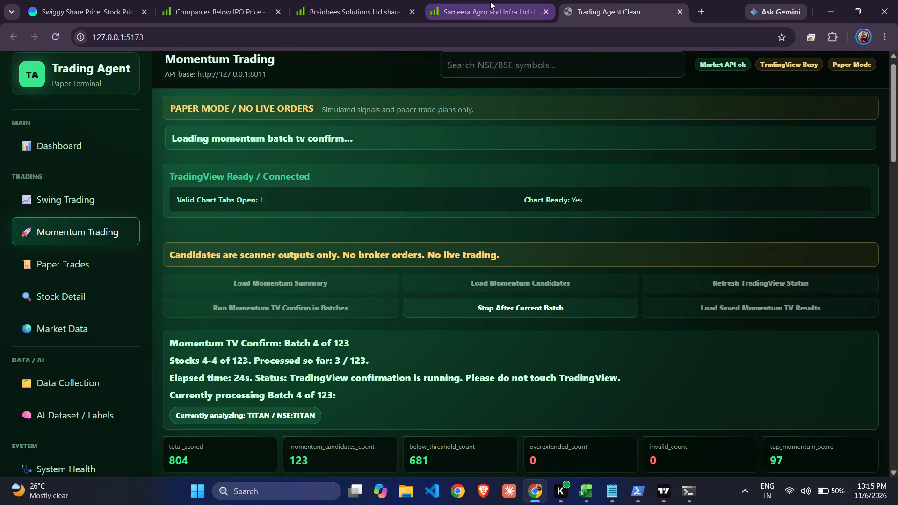
Return to Screener's below-IPO-price list and show its largest companies again.
left_click(490, 1)
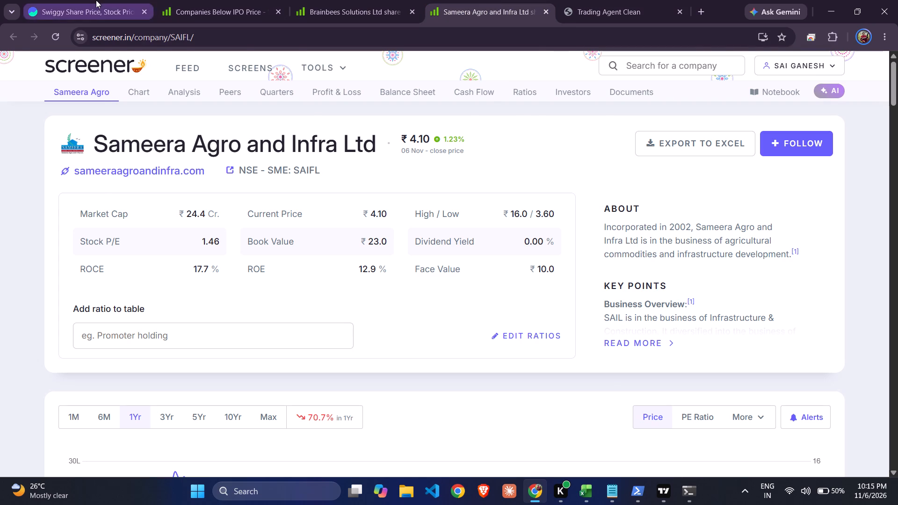
left_click(96, 0)
left_click(217, 0)
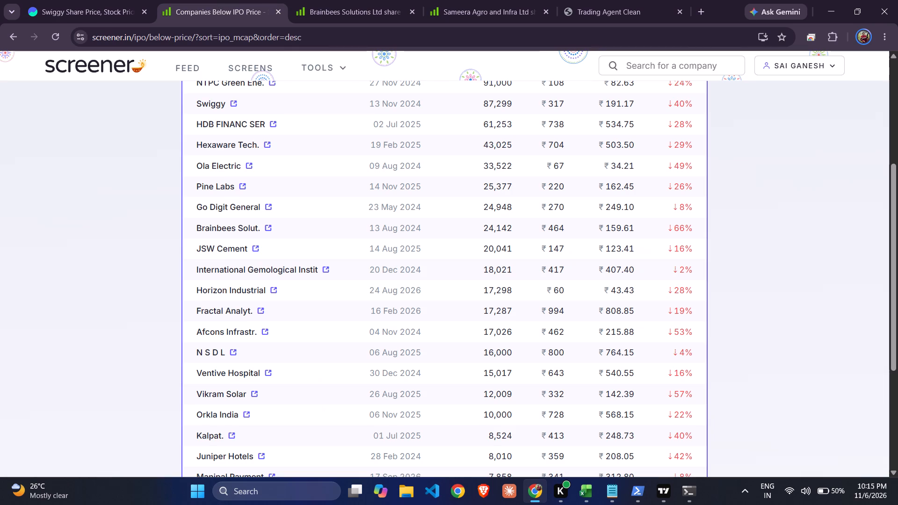
scroll(377, 263, "up", 2)
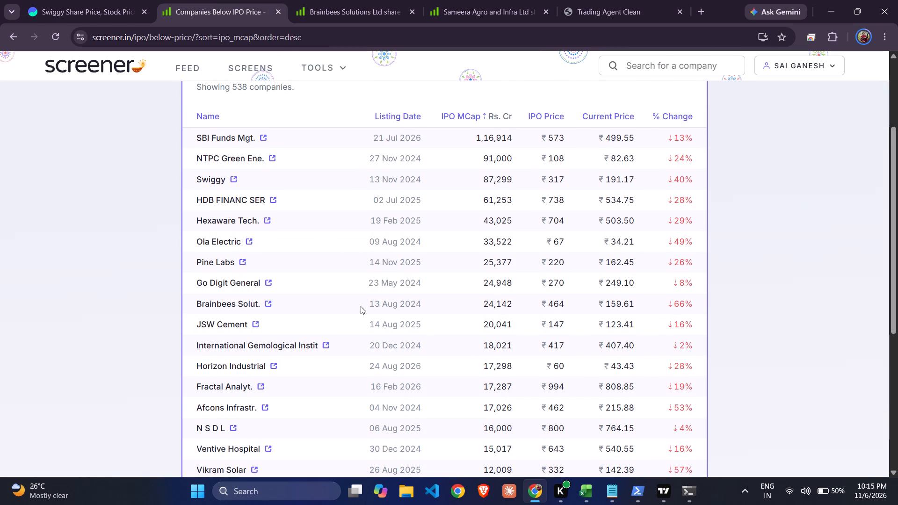
Switch to Excel and record "swiggy" in A4 with a target price of 170 in B4.
left_click(589, 491)
left_click(108, 176)
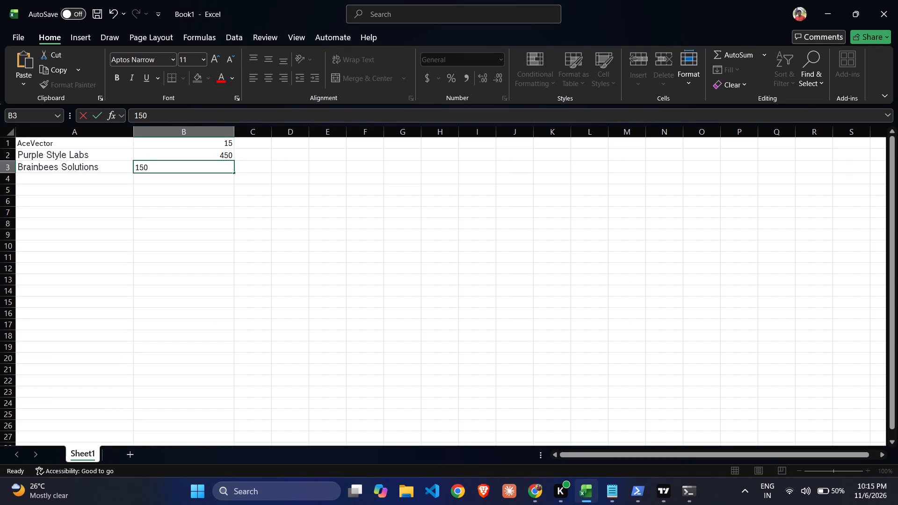
type("swiggy")
left_click(169, 180)
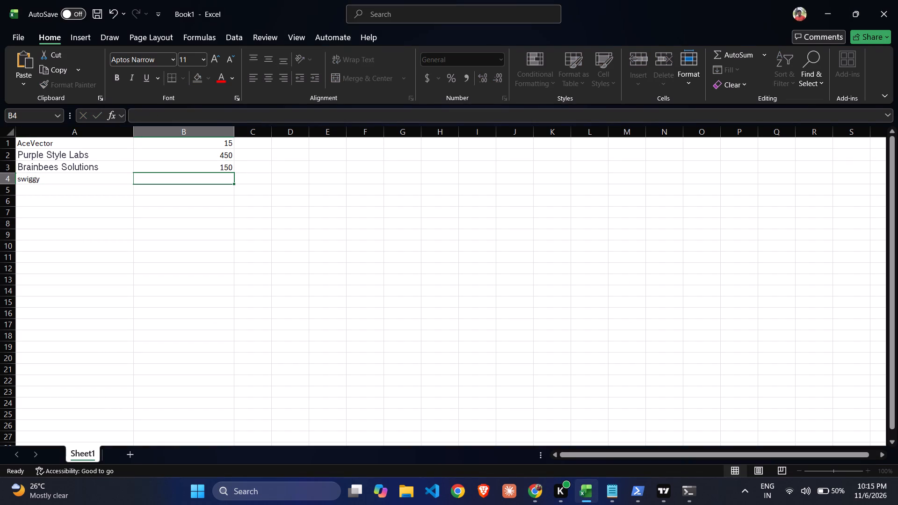
type("170")
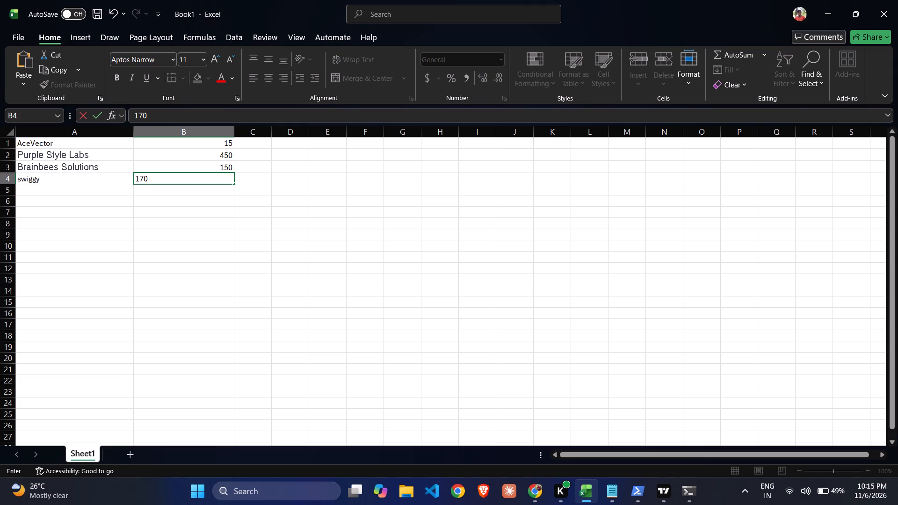
Switch to Chrome, look through Screener's largest below-IPO-price companies, and open Afcons Infrastructure's stock page on Groww.
left_click(517, 495)
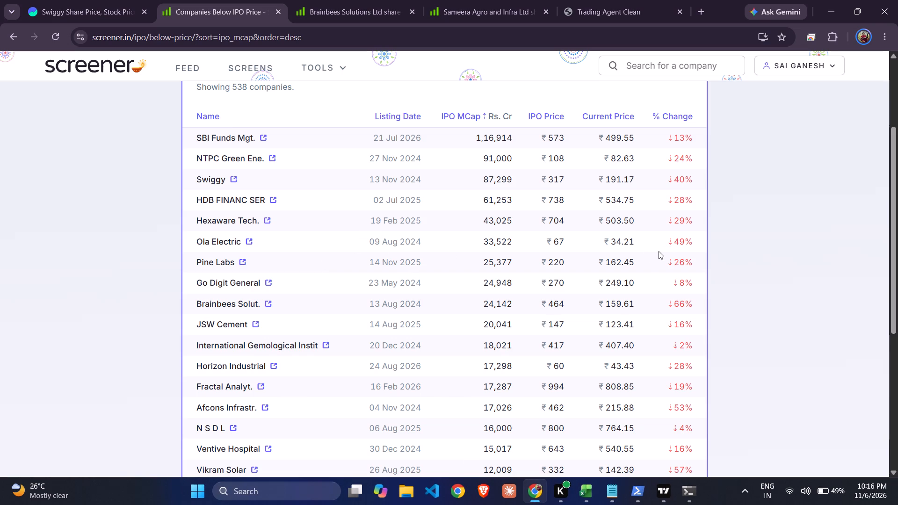
scroll(569, 303, "down", 1)
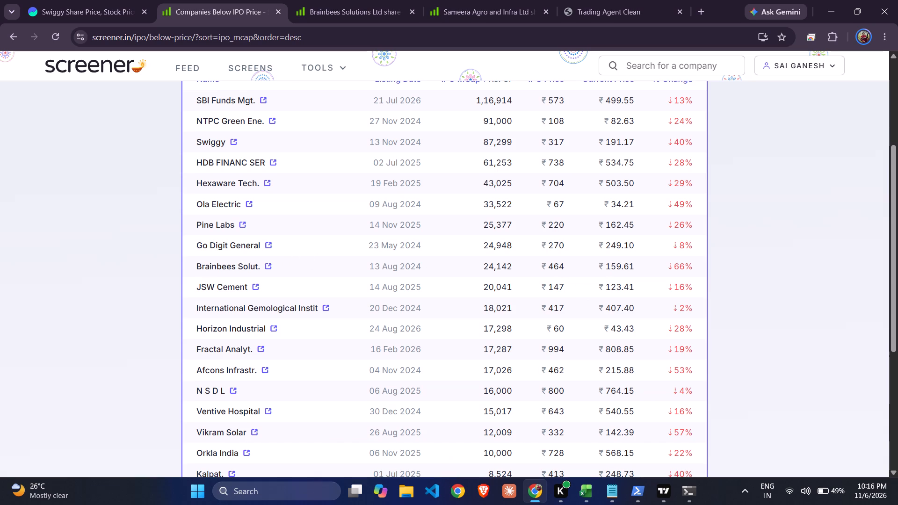
scroll(578, 313, "down", 1)
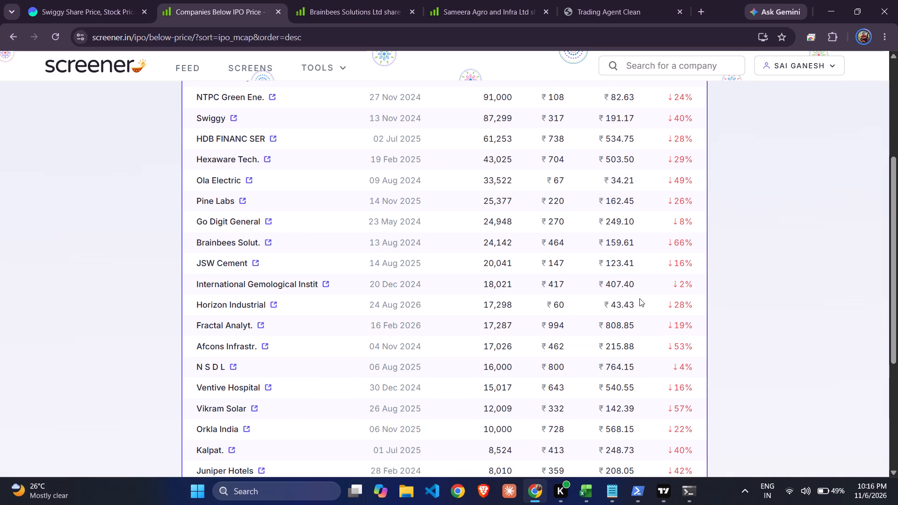
scroll(527, 310, "down", 1)
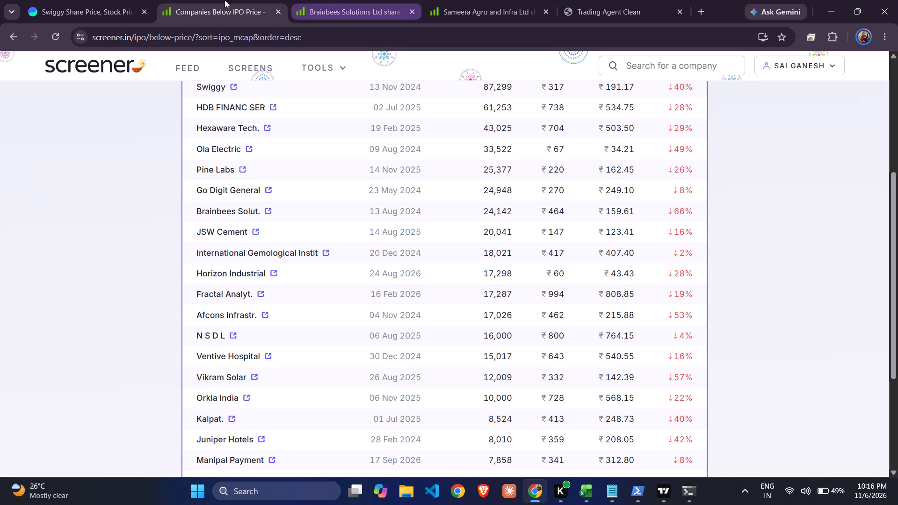
left_click(80, 0)
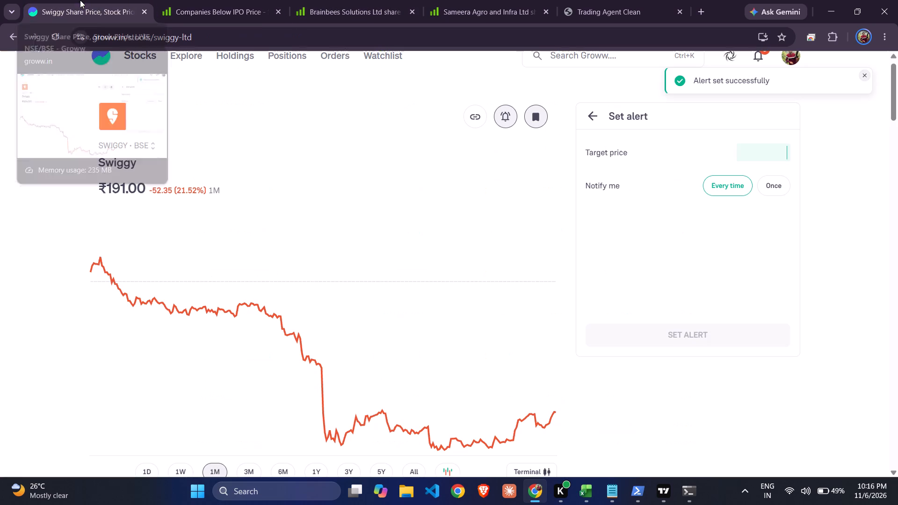
left_click(626, 63)
type("afcon")
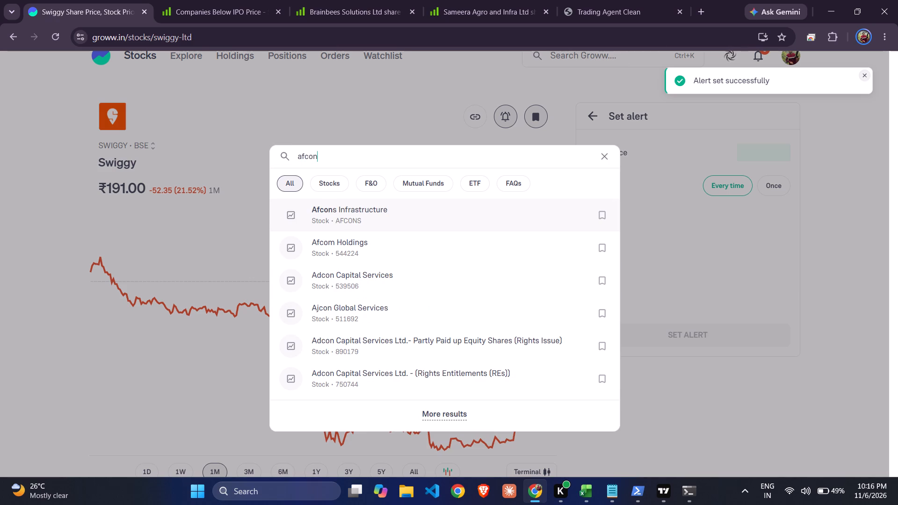
left_click(364, 208)
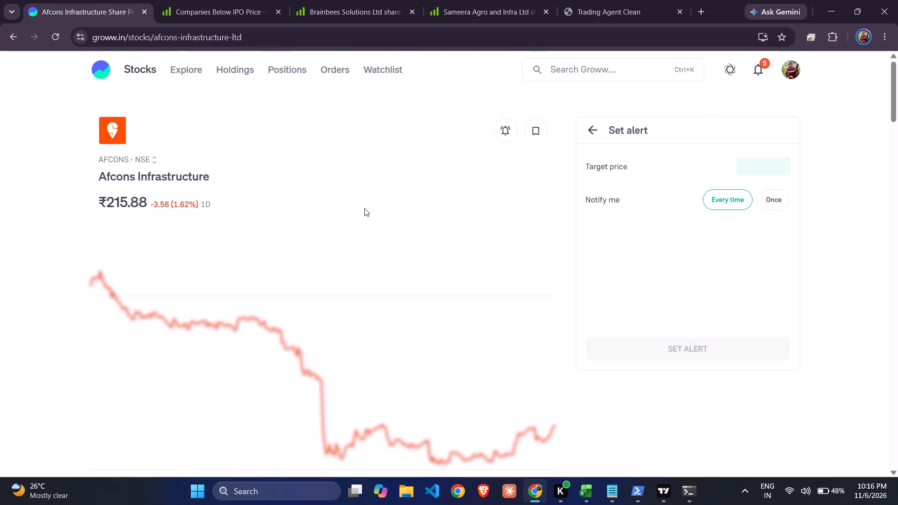
Examine Afcons Infrastructure's price chart over the 1W, 1M, 3M and 6M periods.
scroll(230, 388, "down", 2)
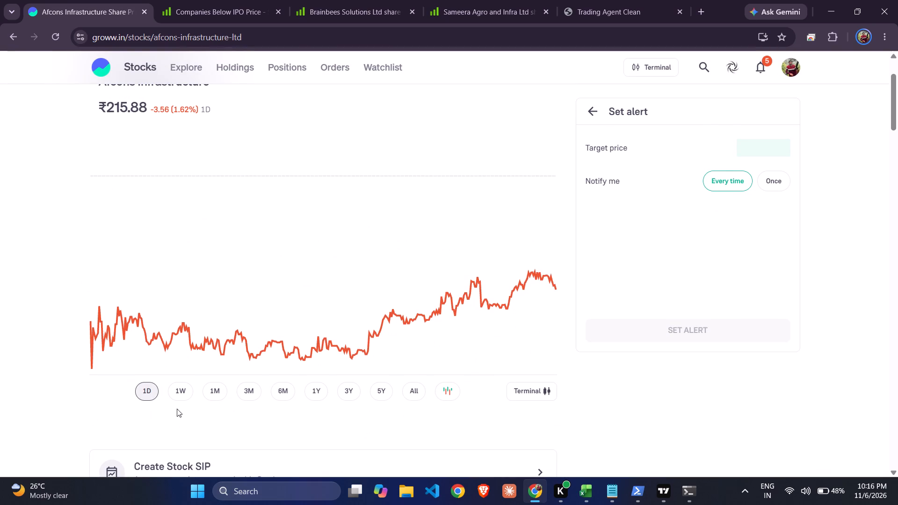
left_click(180, 392)
left_click(216, 385)
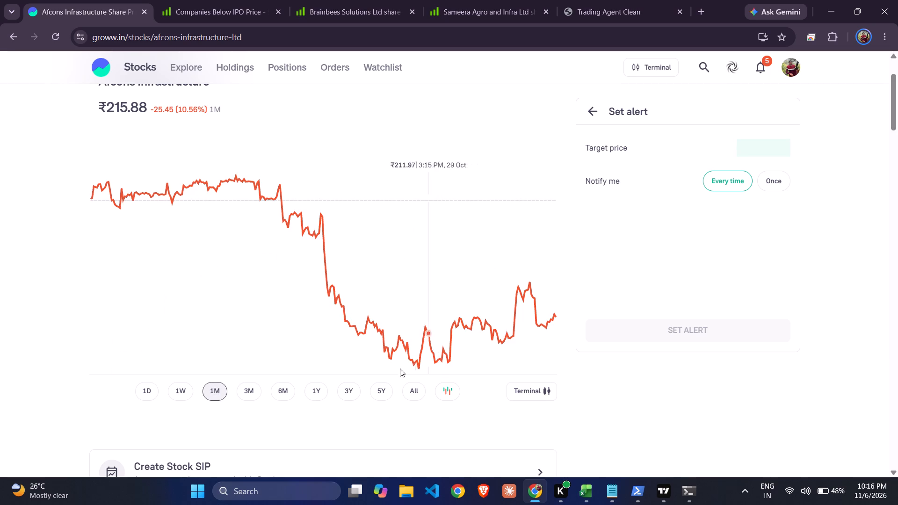
left_click(256, 388)
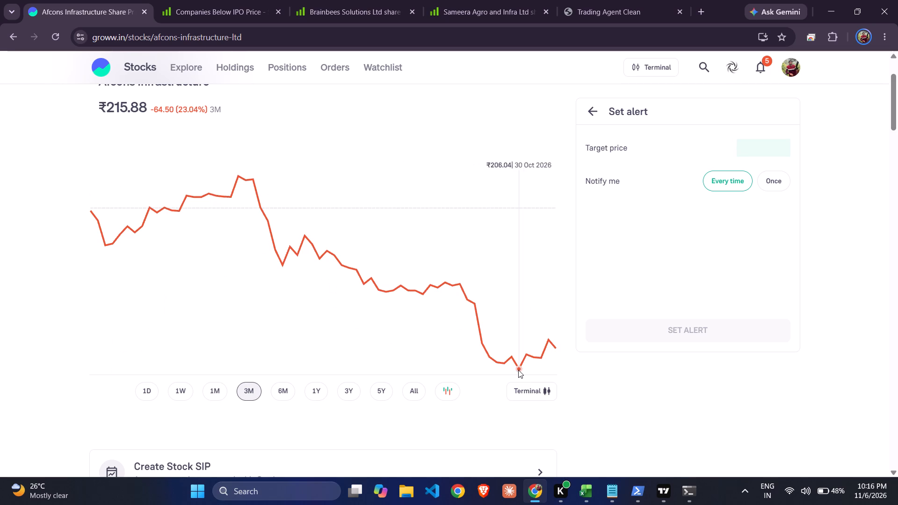
left_click(283, 389)
Review Afcons Infrastructure's AI insights, technicals, performance and fundamentals.
scroll(283, 389, "down", 3)
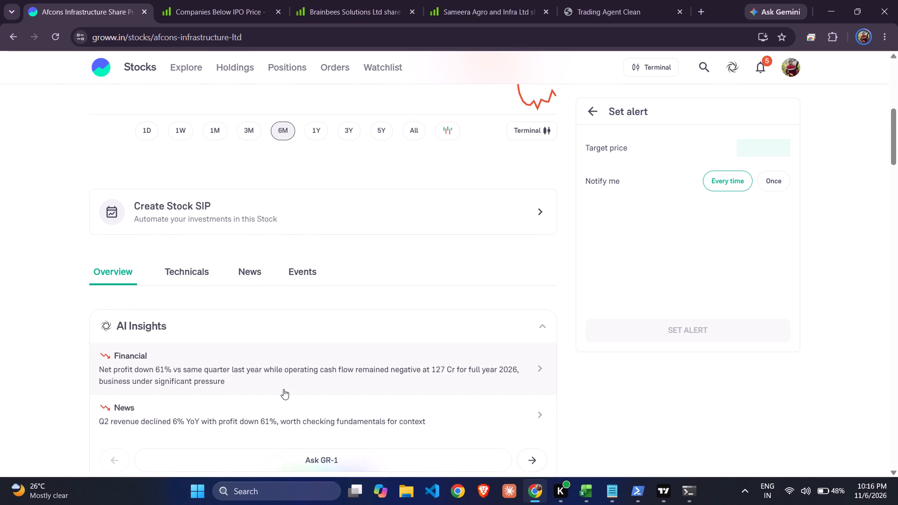
scroll(283, 389, "down", 2)
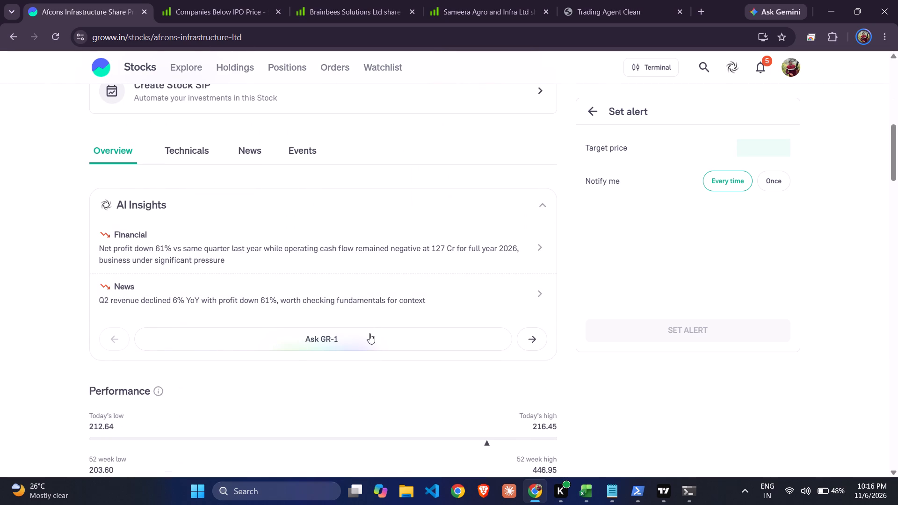
left_click(191, 153)
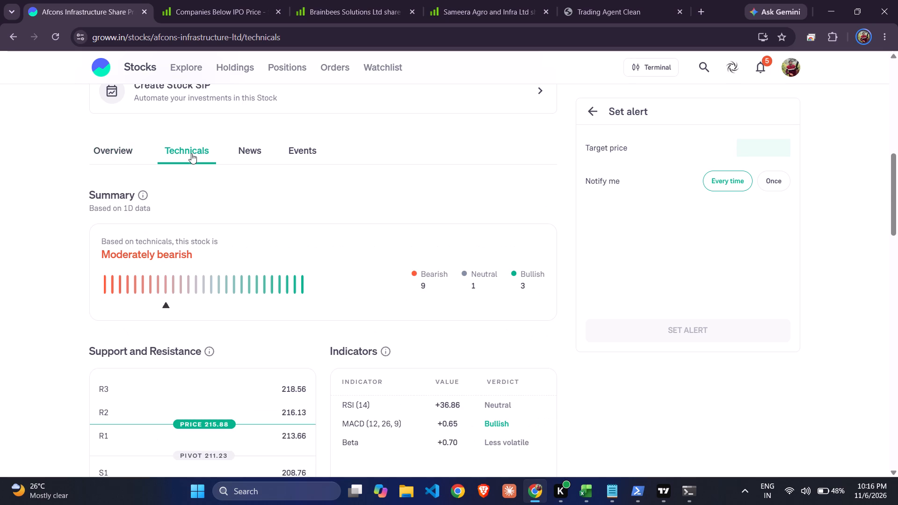
scroll(196, 311, "down", 5)
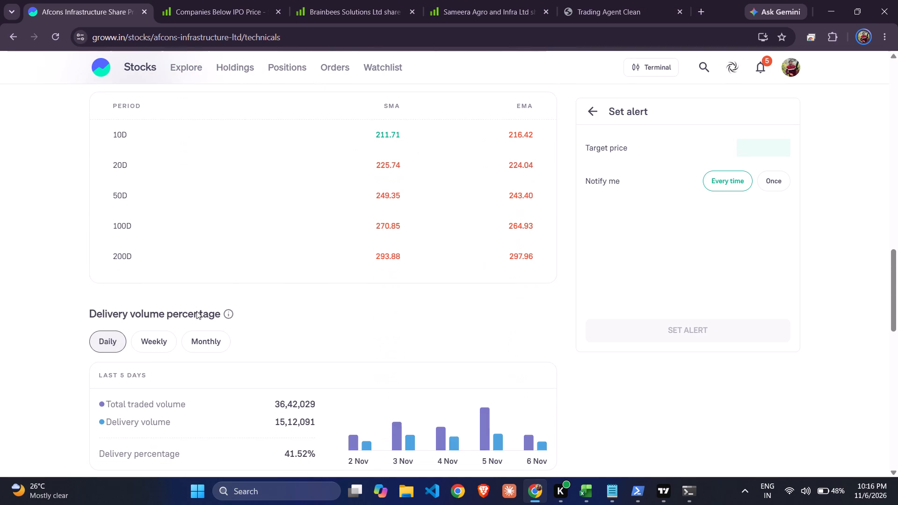
scroll(196, 311, "down", 3)
scroll(196, 311, "up", 3)
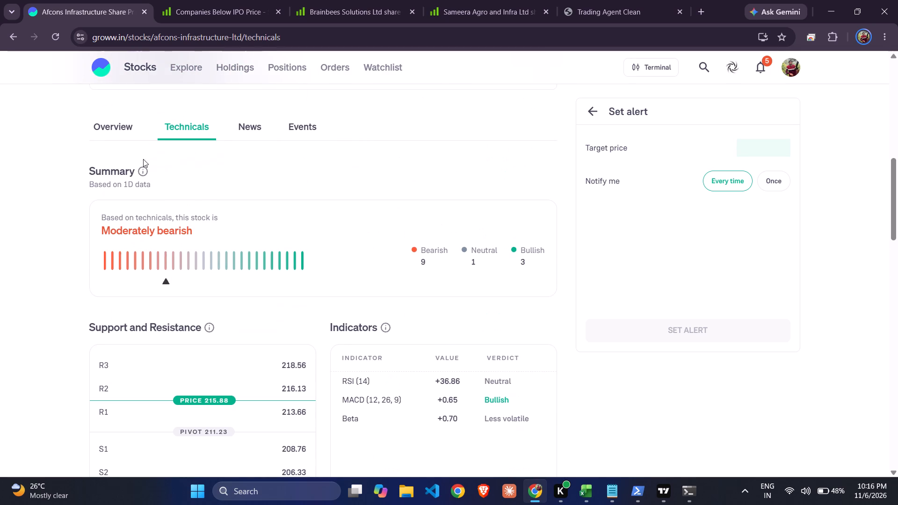
left_click(126, 123)
scroll(139, 423, "down", 2)
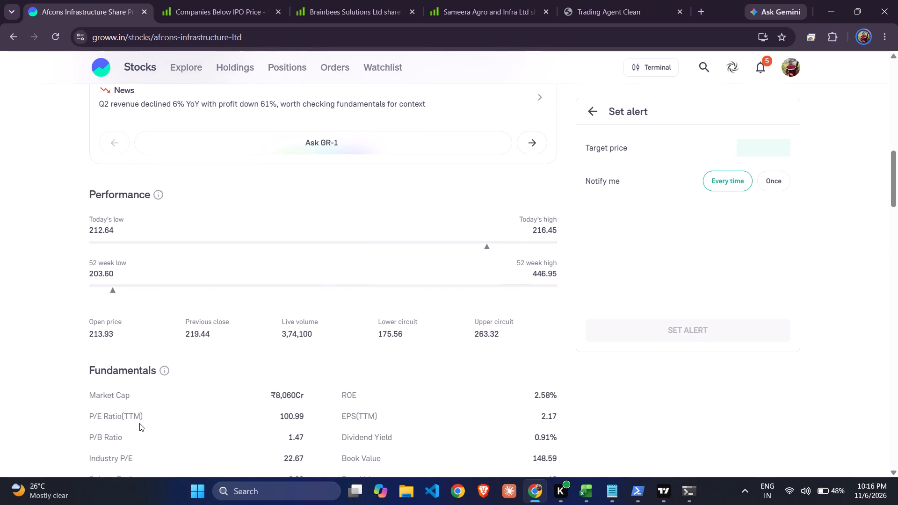
Add Afcons Infrastructure to the Foreign etf watchlist.
scroll(139, 423, "up", 4)
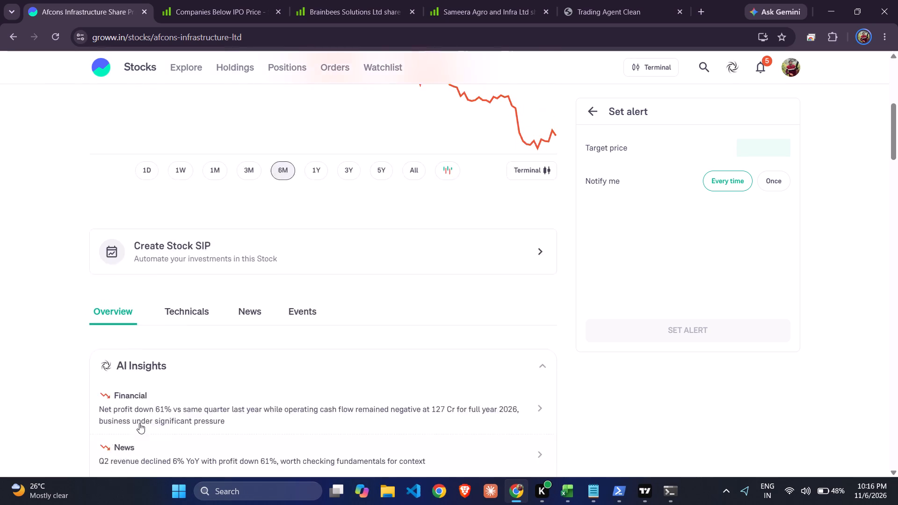
scroll(139, 423, "up", 2)
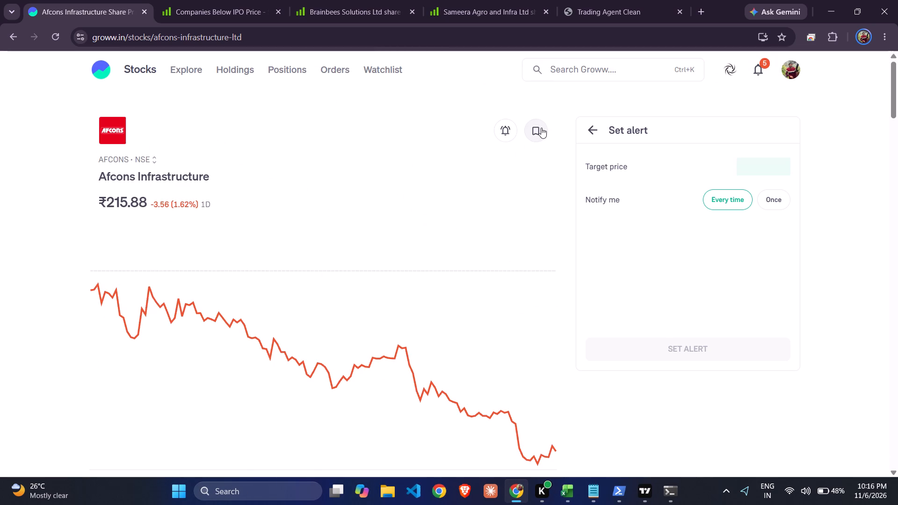
left_click(541, 128)
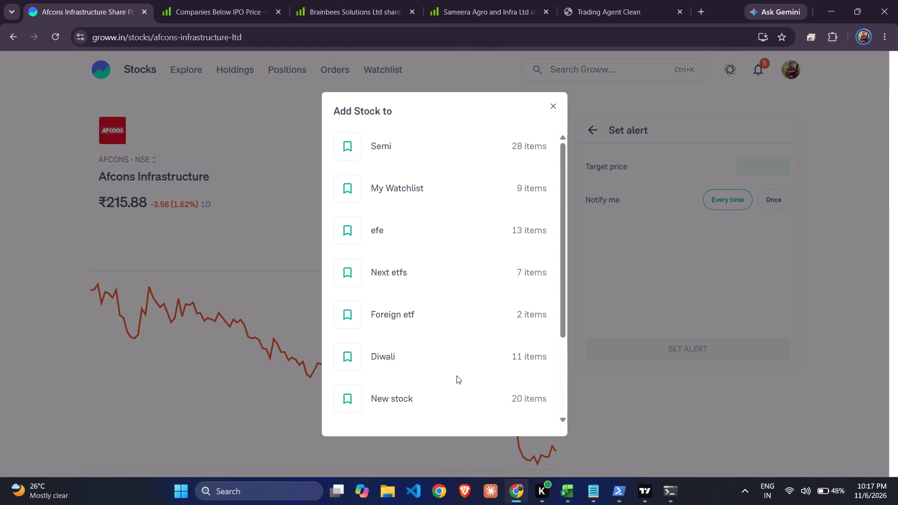
left_click(433, 306)
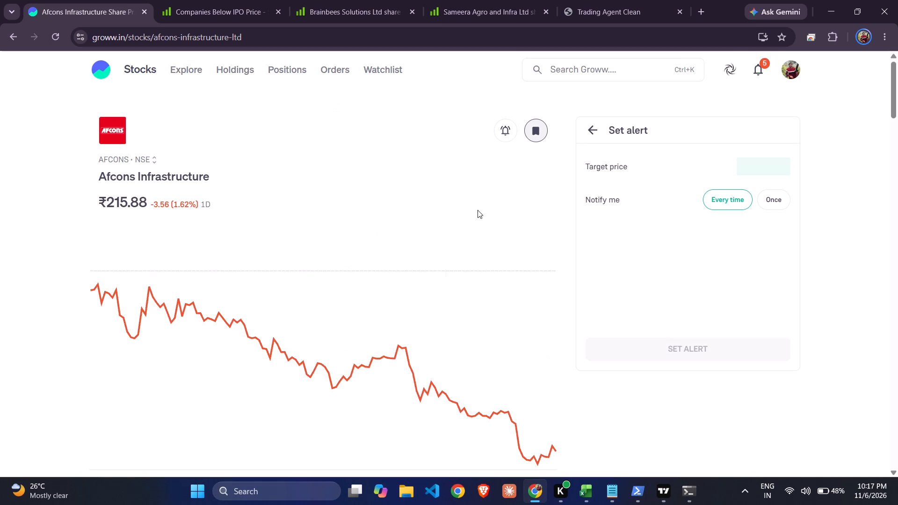
Set a price alert for Afcons Infrastructure at a target price of 200, notifying every time.
left_click(504, 133)
left_click(753, 171)
type("200")
left_click(704, 348)
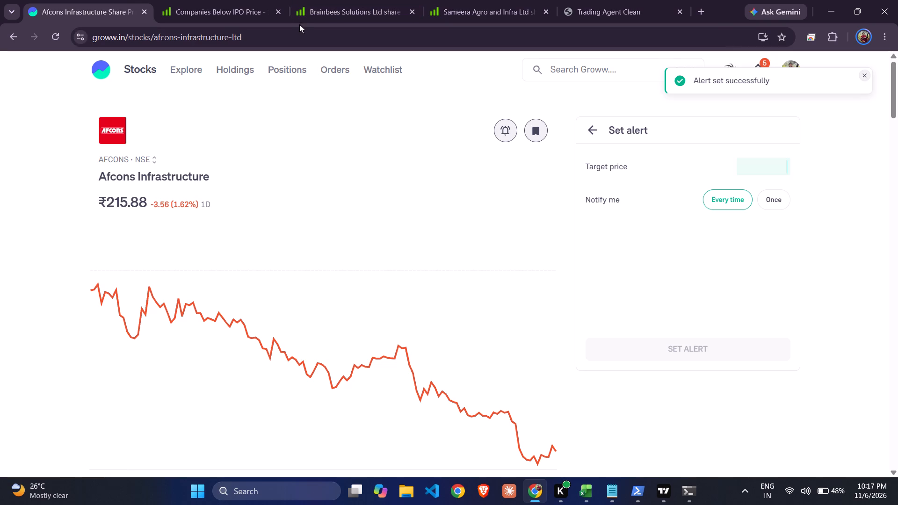
Return to Screener's below-IPO-price list and look further down its largest companies.
left_click(237, 0)
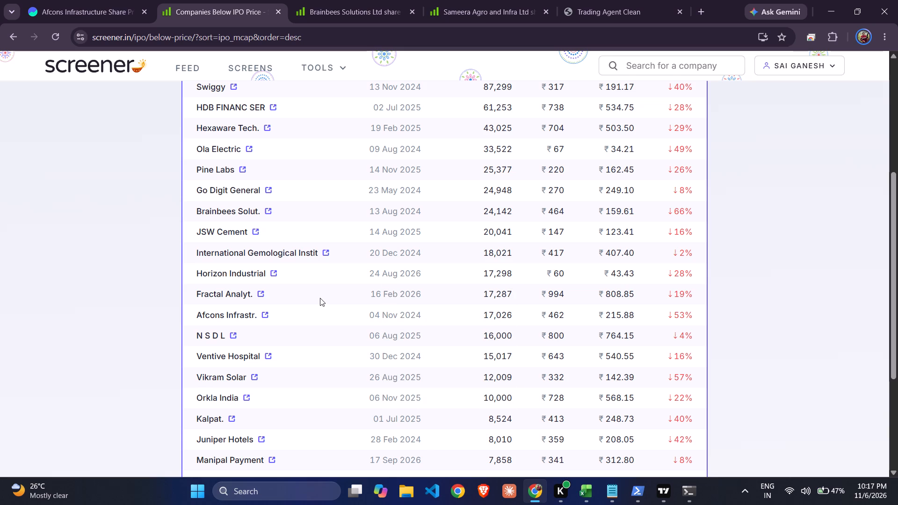
scroll(320, 298, "down", 1)
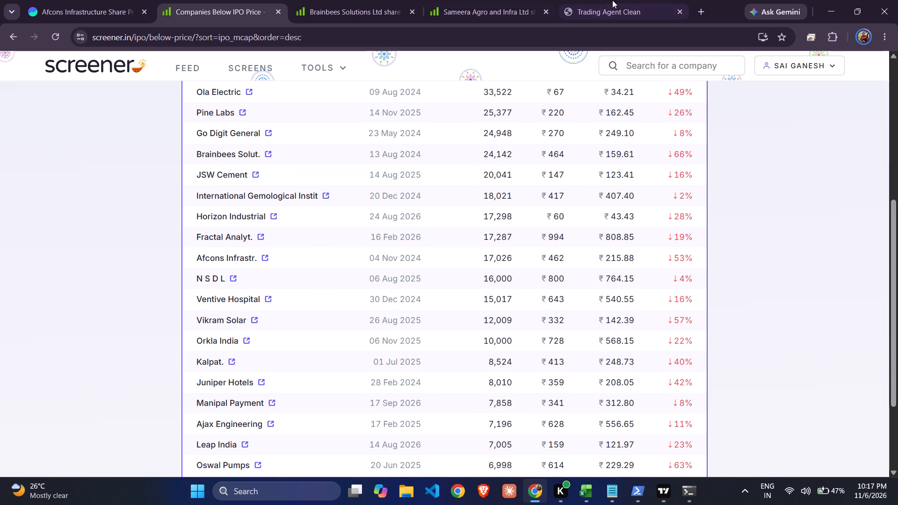
Check the batch progress of the momentum TV confirmation in Trading Agent Clean.
left_click(618, 0)
scroll(355, 366, "right", 1)
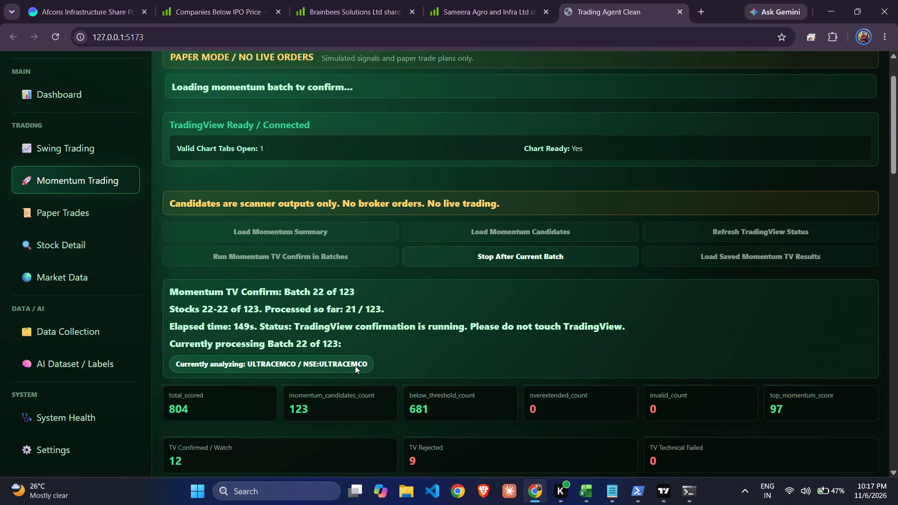
Pick Vikram Solar from Screener's below-IPO-price list and open its stock page on Groww.
left_click(75, 0)
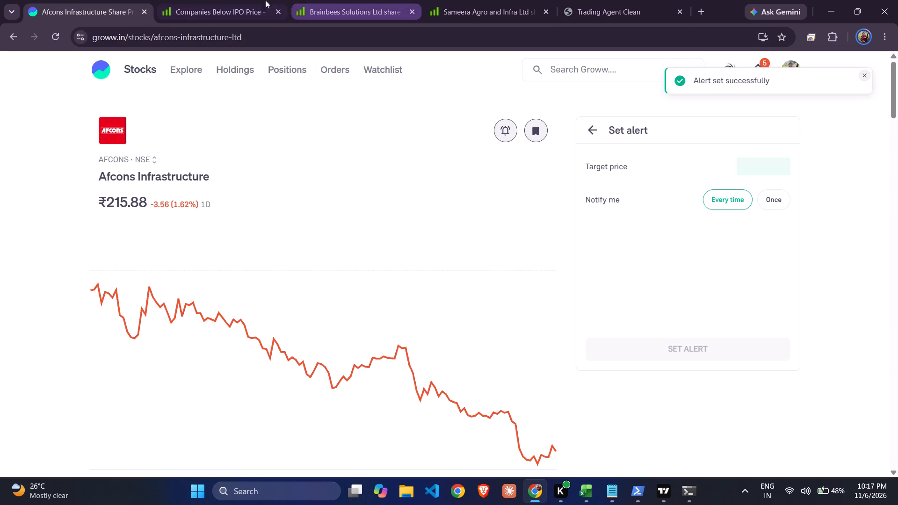
left_click(220, 0)
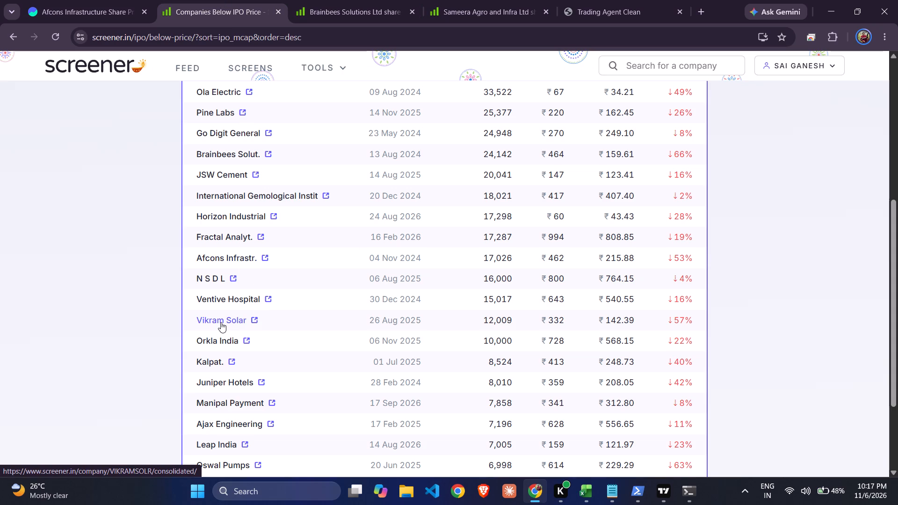
left_click(118, 0)
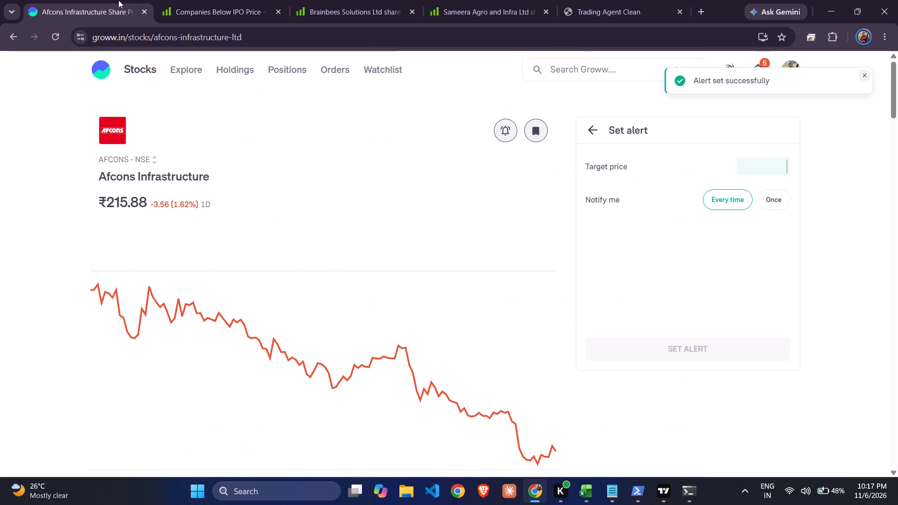
left_click(607, 65)
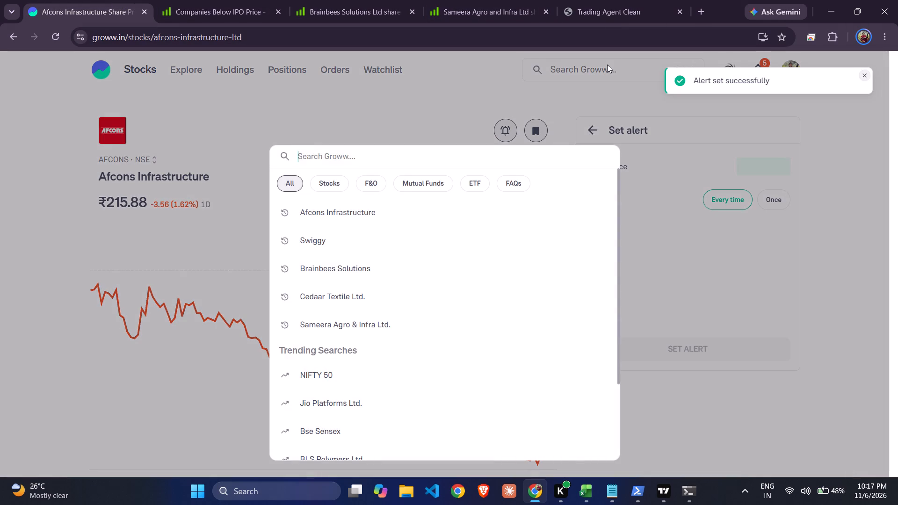
type("vik")
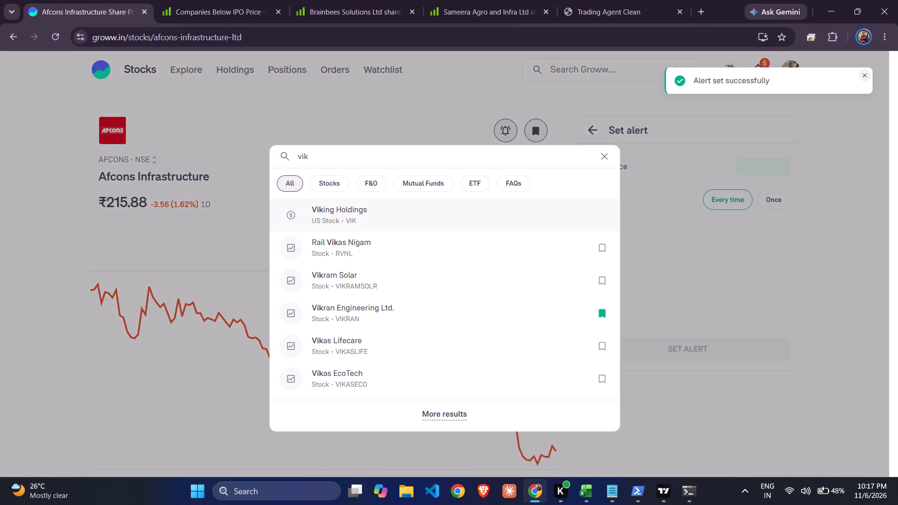
left_click(352, 279)
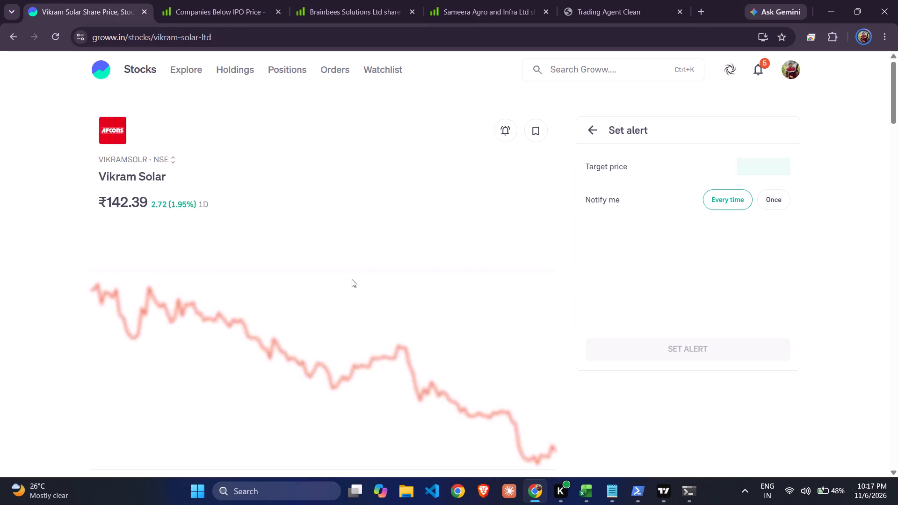
Examine Vikram Solar's price chart over the 1W and 1M periods.
scroll(352, 279, "down", 3)
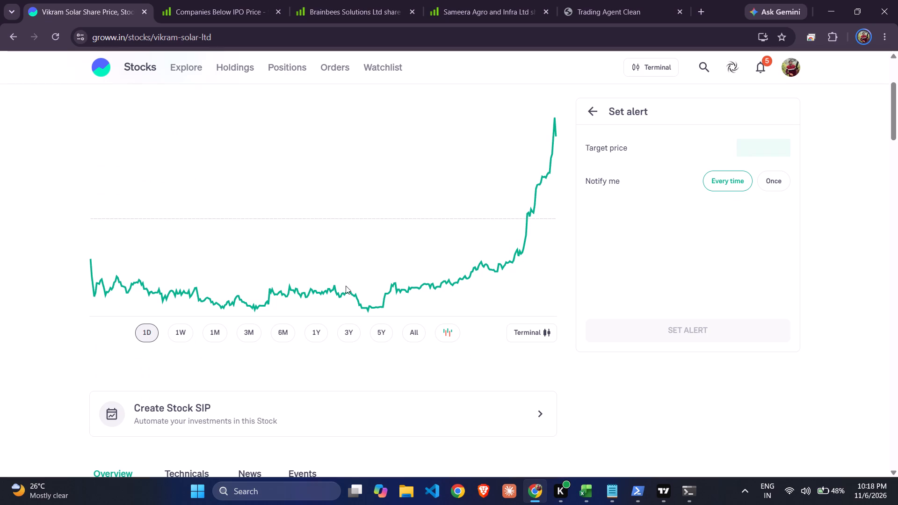
left_click(174, 332)
scroll(174, 332, "up", 2)
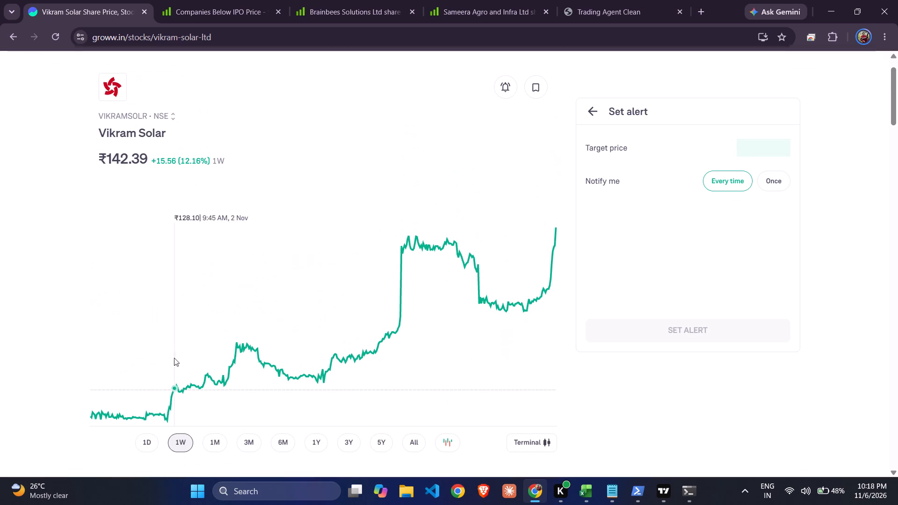
left_click(211, 438)
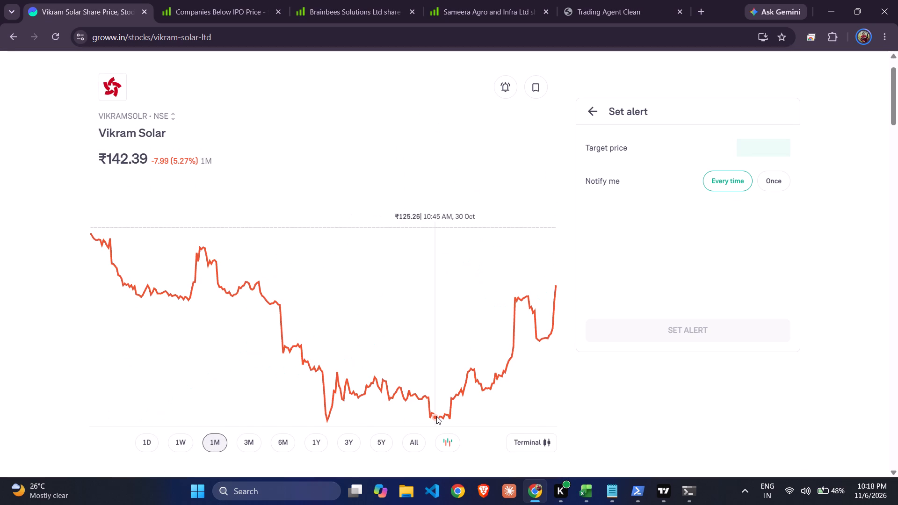
Set a recurring Groww price alert for Vikram Solar at a target price of 125, notifying every time.
left_click(763, 148)
type("125")
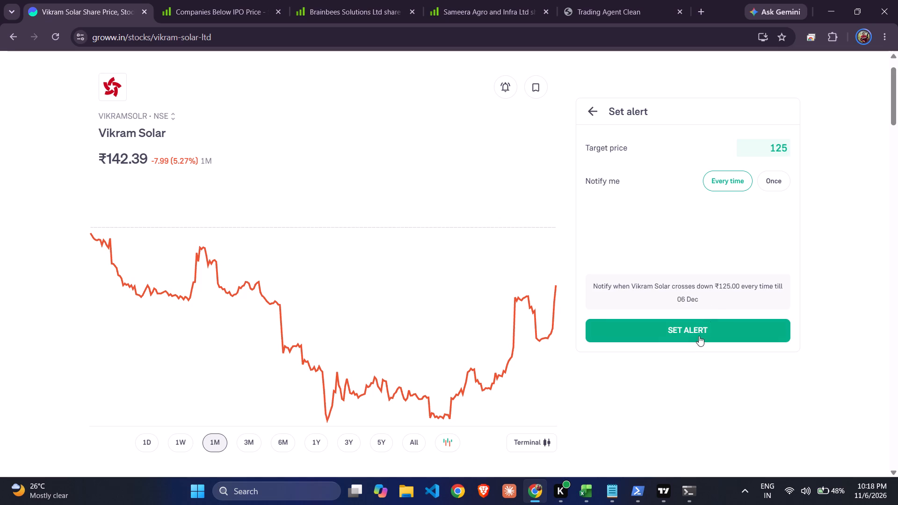
left_click(696, 336)
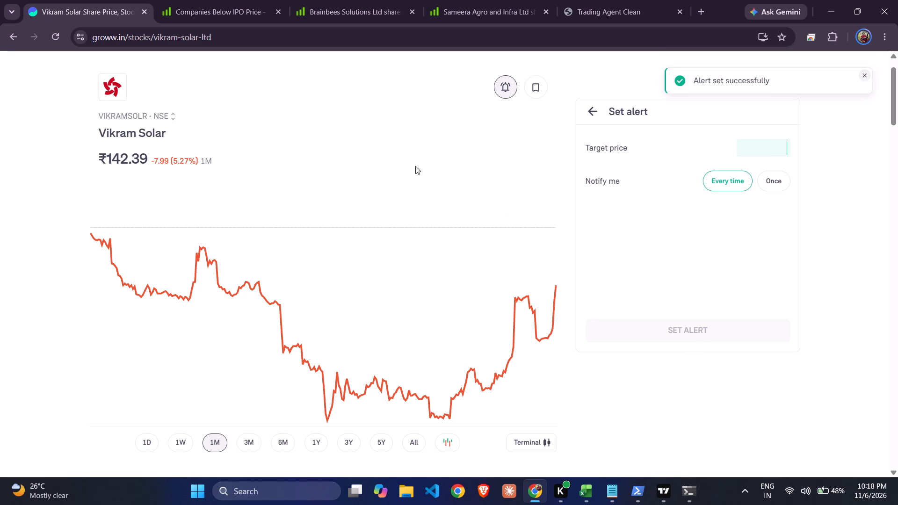
Record "vkram solar" with target price 125 in row 5 of the Excel sheet, below swiggy.
key("alt+Tab")
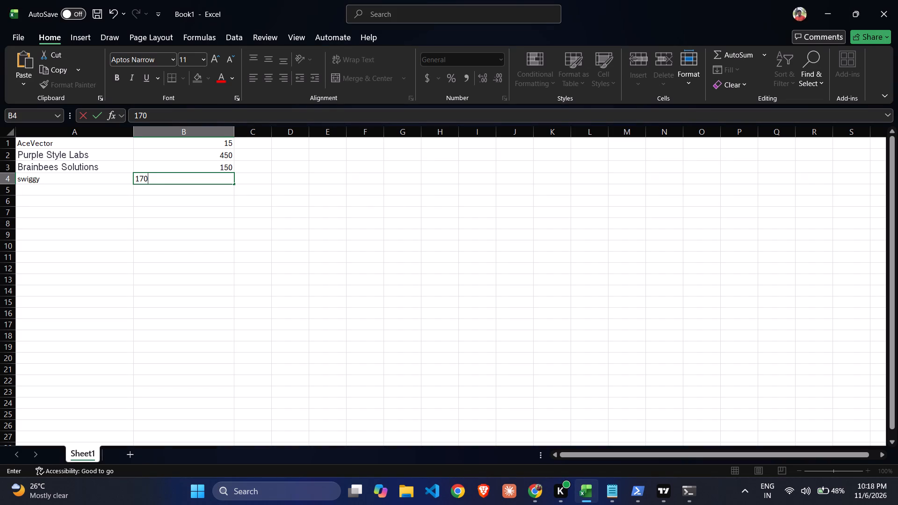
left_click(99, 191)
type("vicram")
key("space")
key("BackSpace")
key("BackSpace")
key("BackSpace")
key("BackSpace")
key("BackSpace")
key("BackSpace")
key("BackSpace")
key("BackSpace")
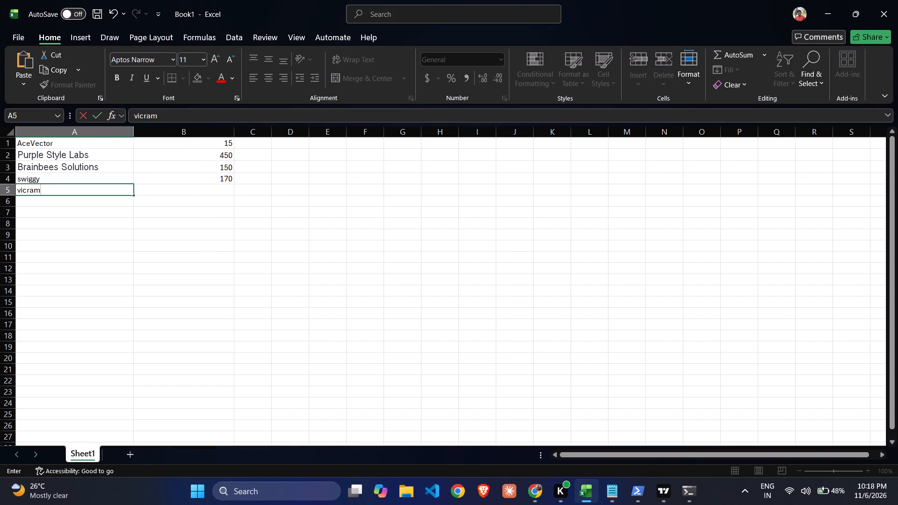
type("vkram")
key("space")
type("so")
type("lar")
left_click(174, 191)
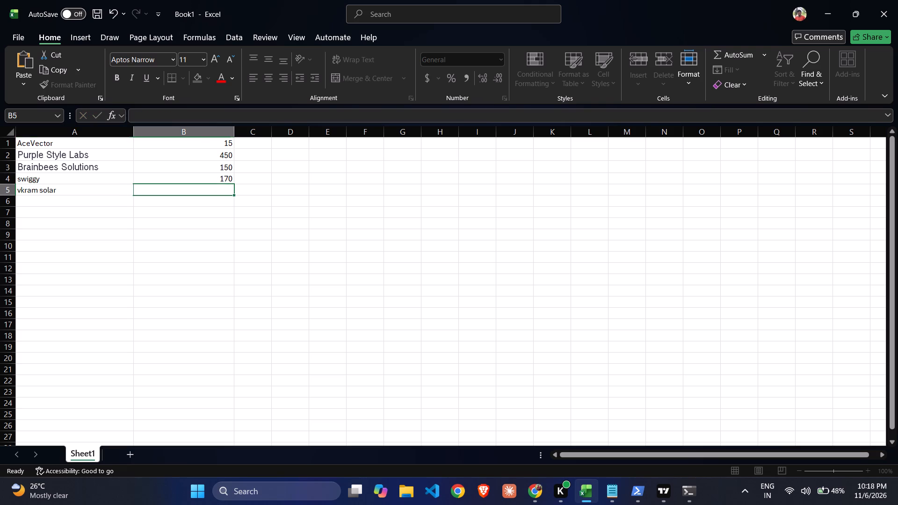
key("alt+Tab")
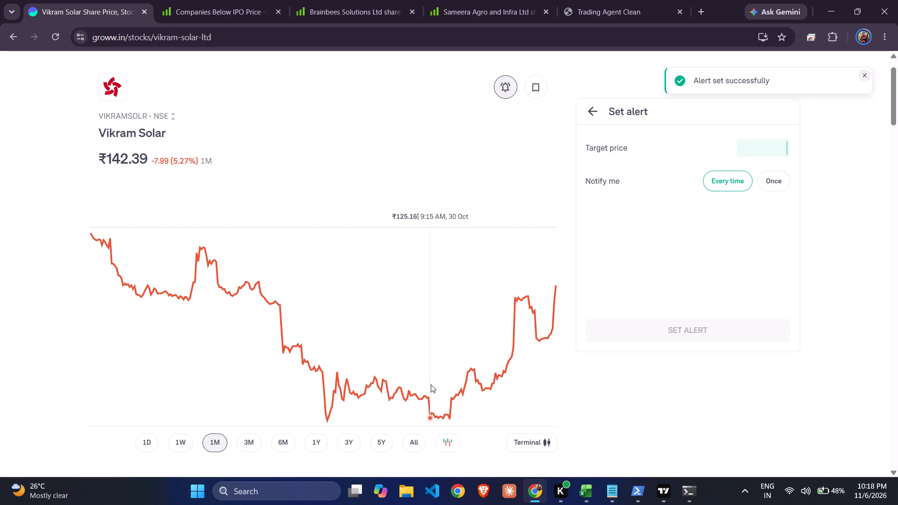
key("alt+Tab")
type("12")
key("5")
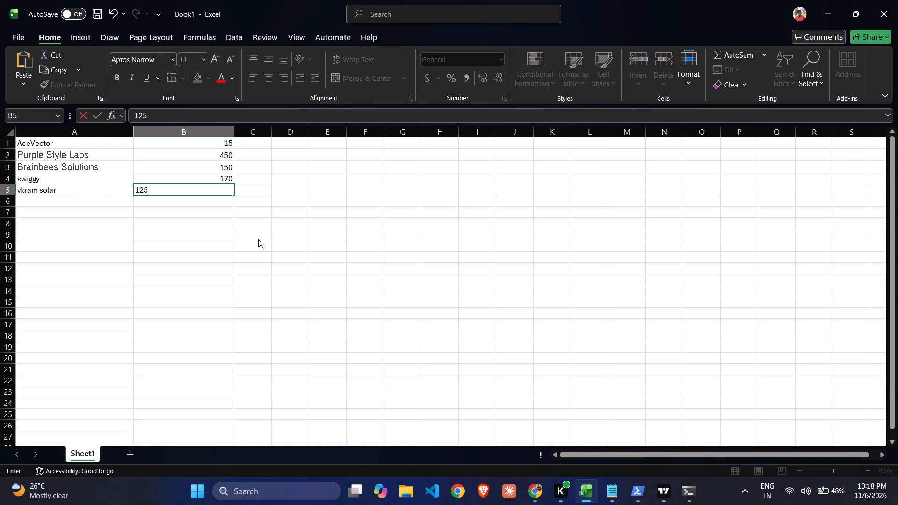
key("Tab")
Pick Kalpataru from further down Screener's below-IPO-price list and open its stock page on Groww.
key("alt+Tab")
left_click(247, 0)
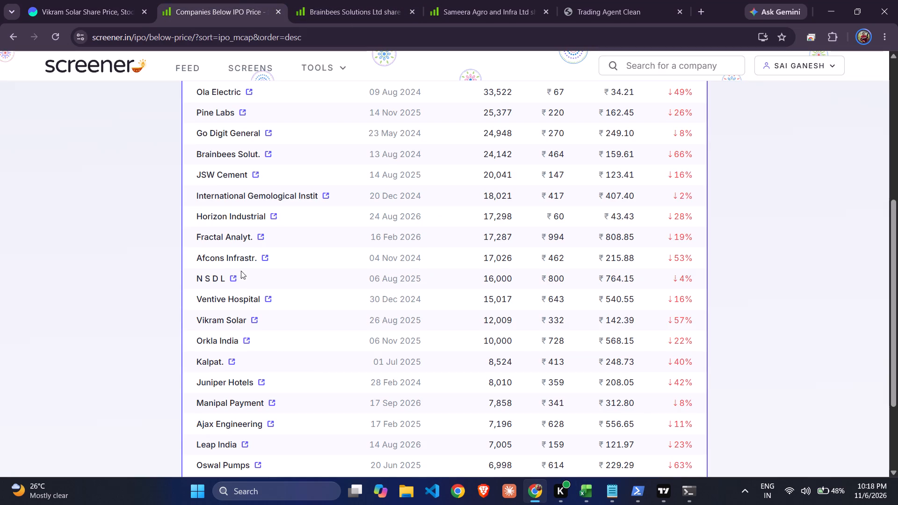
scroll(273, 332, "down", 1)
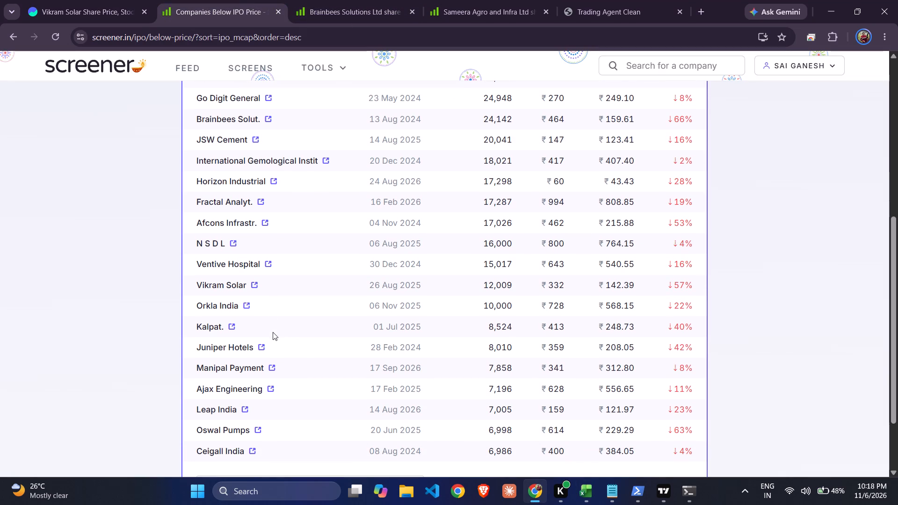
scroll(324, 332, "down", 1)
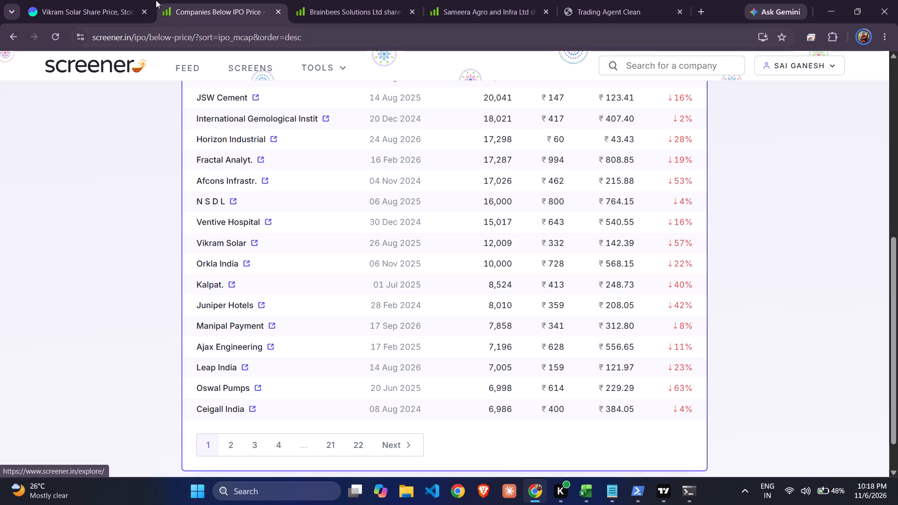
left_click(102, 0)
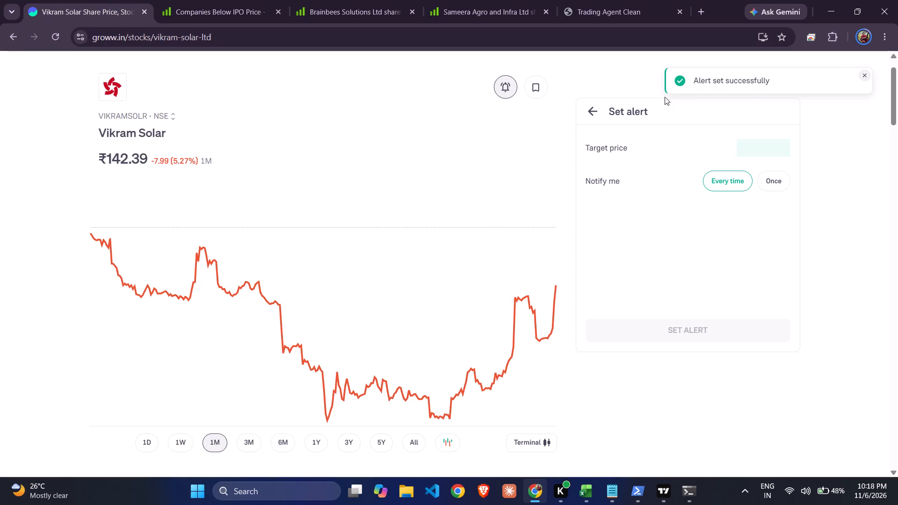
scroll(448, 170, "up", 2)
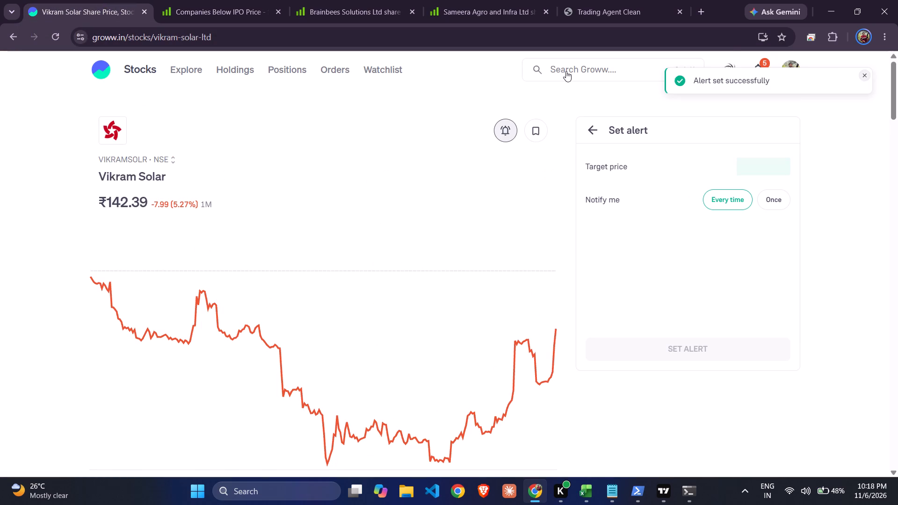
left_click(566, 71)
type("kalpa")
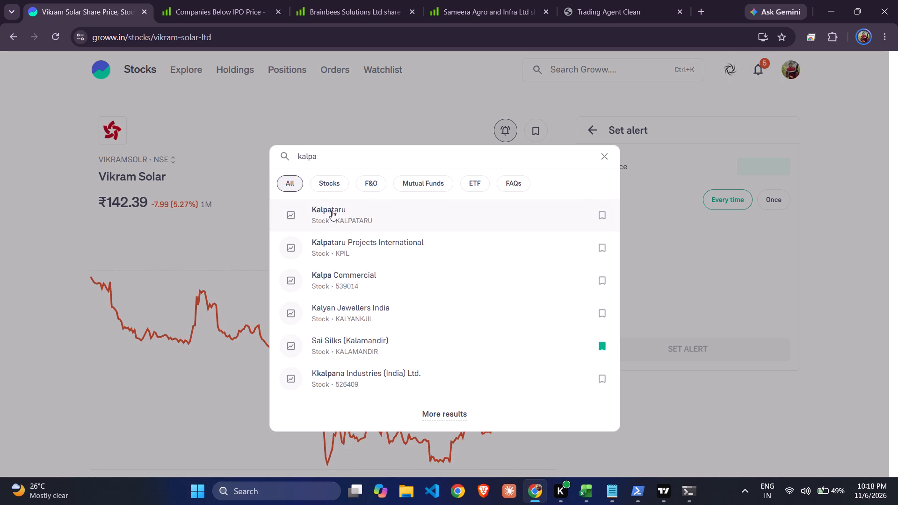
left_click(332, 210)
Recheck Kalpataru's entry in Screener's list and examine its Groww price chart over the 1M and 3M periods.
key("alt+Tab")
key("alt+Tab")
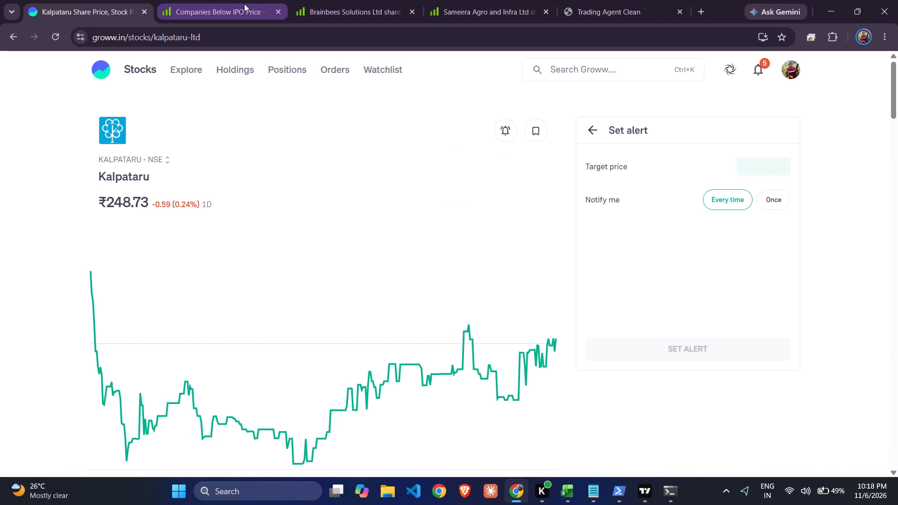
left_click(235, 2)
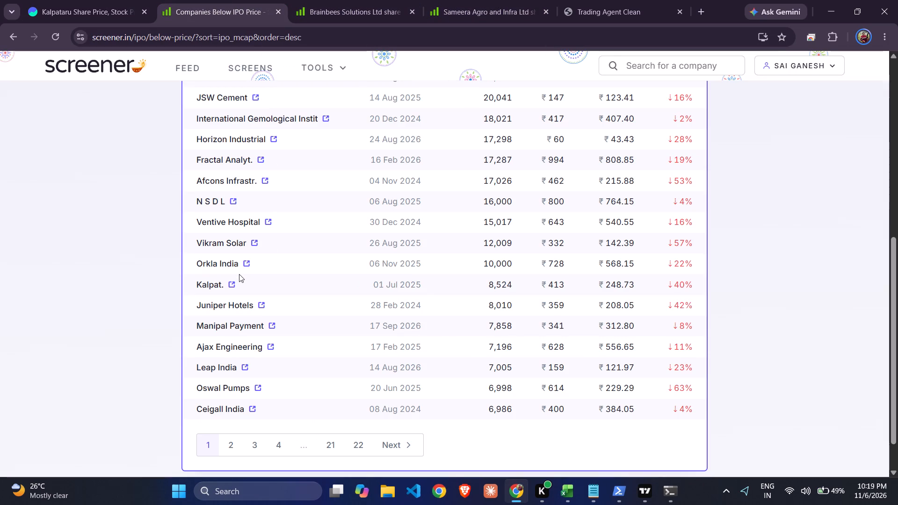
left_click(72, 0)
scroll(140, 309, "down", 2)
left_click(213, 260)
scroll(213, 260, "up", 1)
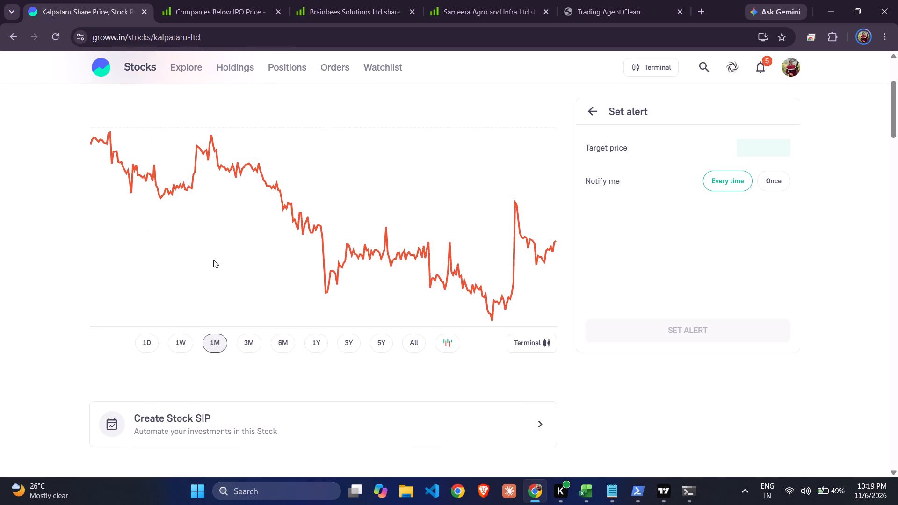
left_click(243, 336)
scroll(243, 336, "up", 3)
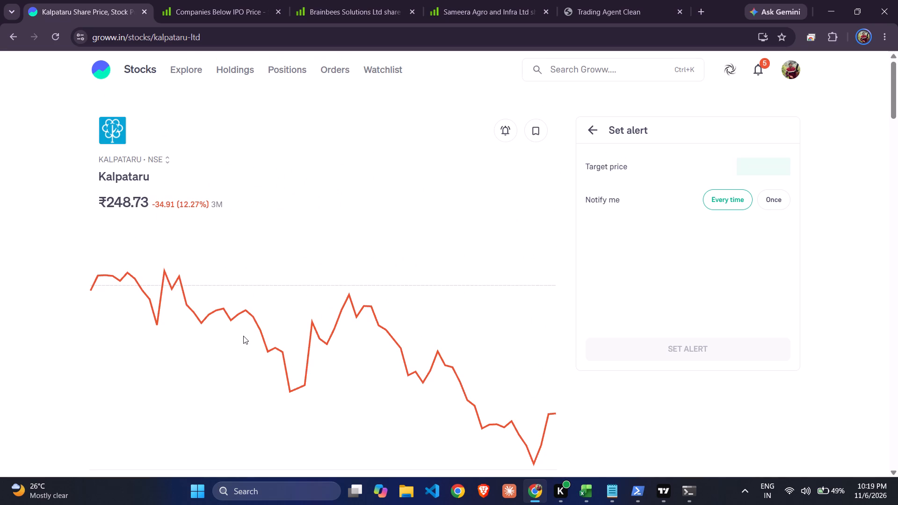
Review the available Groww watchlists and add Kalpataru to one of them.
left_click(537, 135)
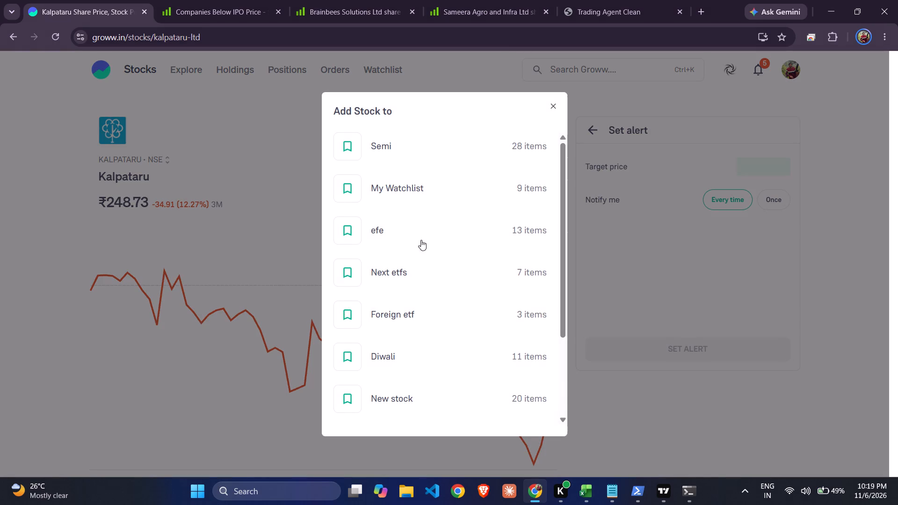
scroll(431, 401, "down", 1)
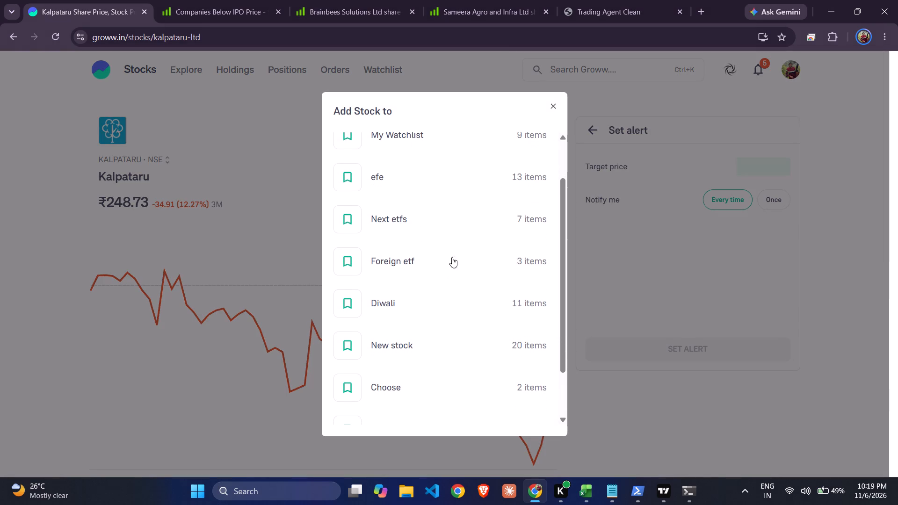
scroll(442, 268, "down", 2)
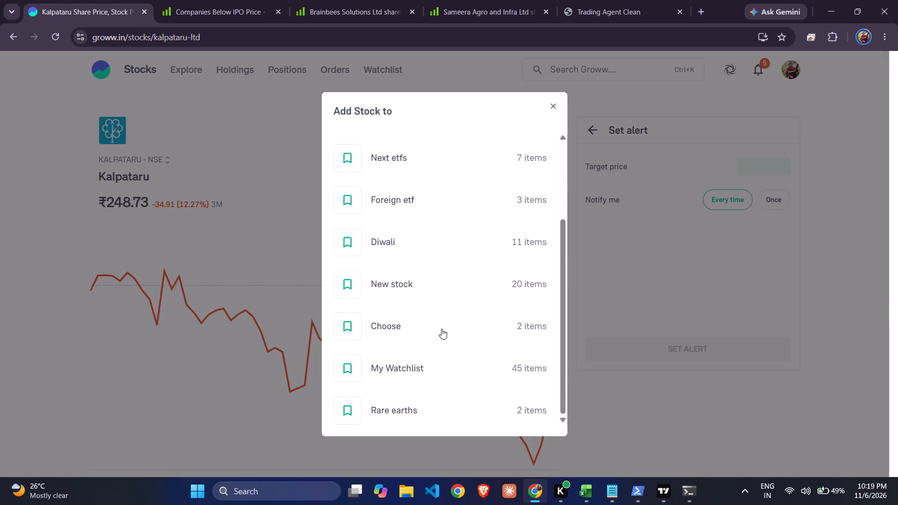
scroll(422, 237, "up", 3)
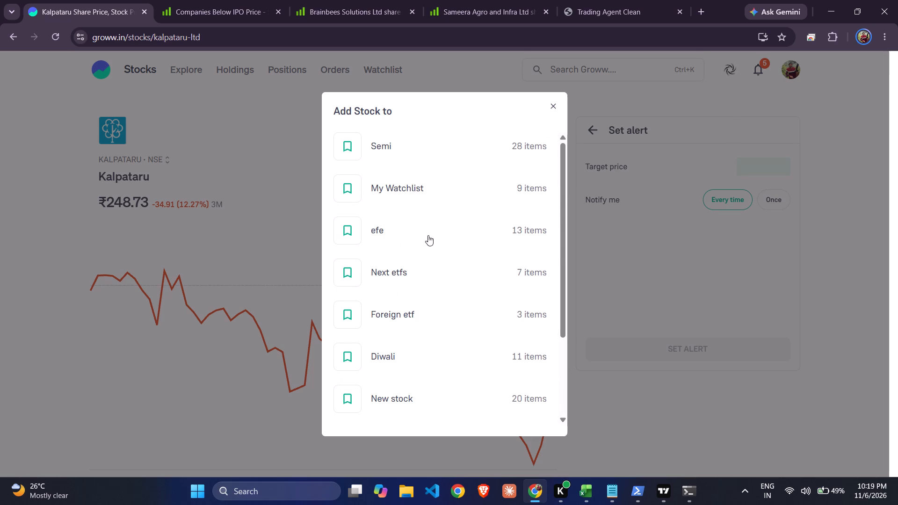
scroll(414, 313, "down", 1)
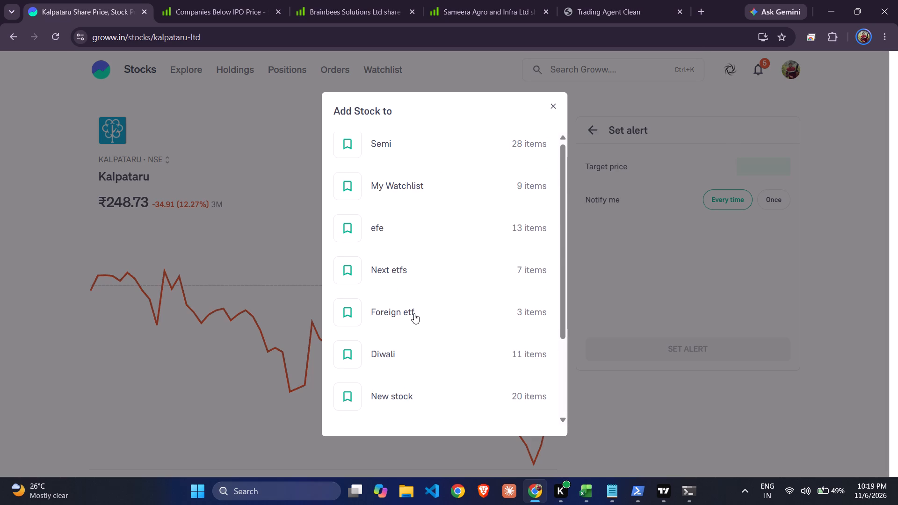
scroll(414, 313, "down", 1)
left_click(411, 309)
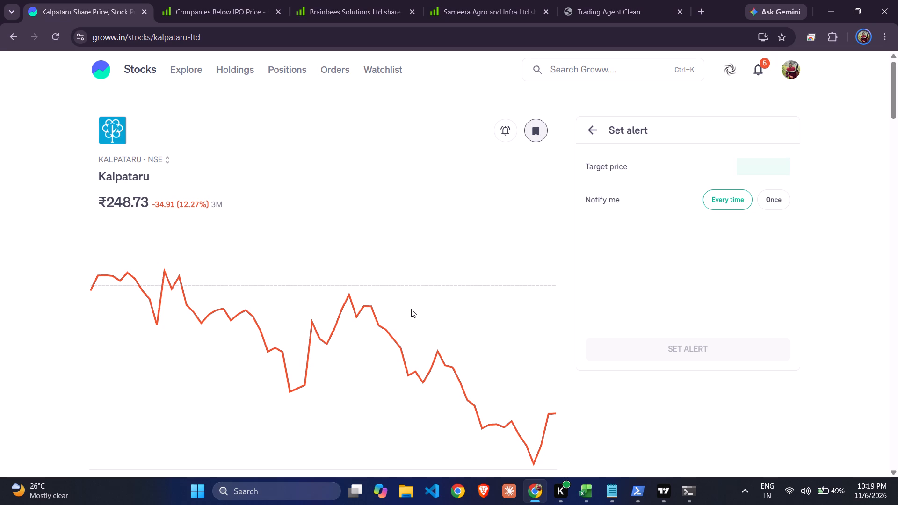
Examine Kalpataru's recent low on the 3M chart and its price trend over 6M, 1Y and 3Y.
scroll(411, 309, "down", 1)
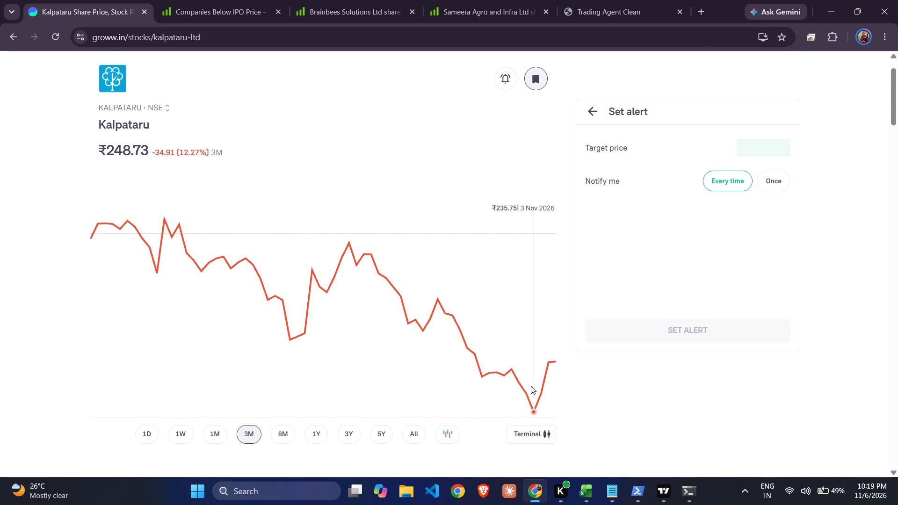
scroll(527, 386, "up", 2)
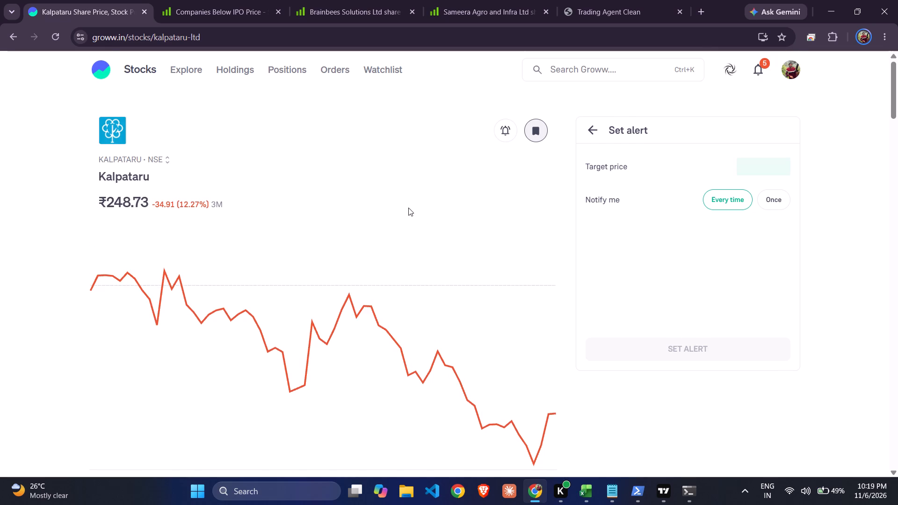
scroll(408, 208, "down", 2)
left_click(282, 311)
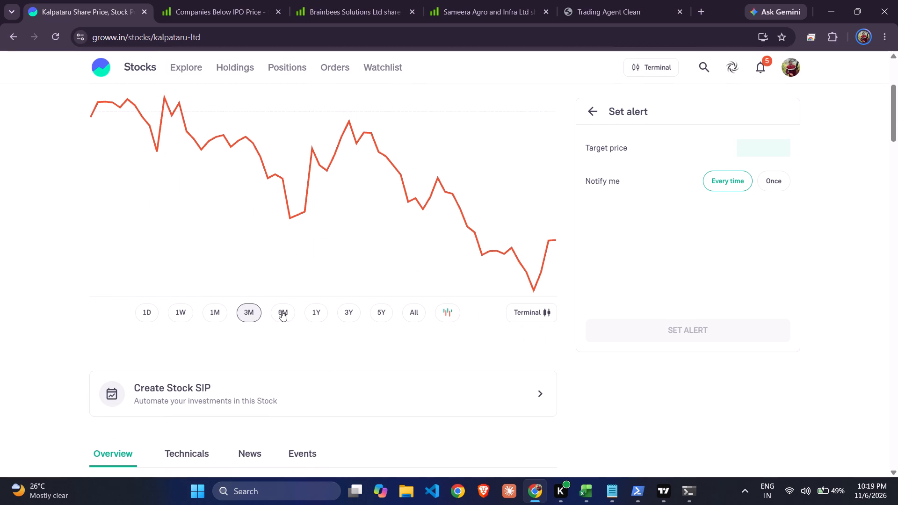
scroll(273, 271, "up", 1)
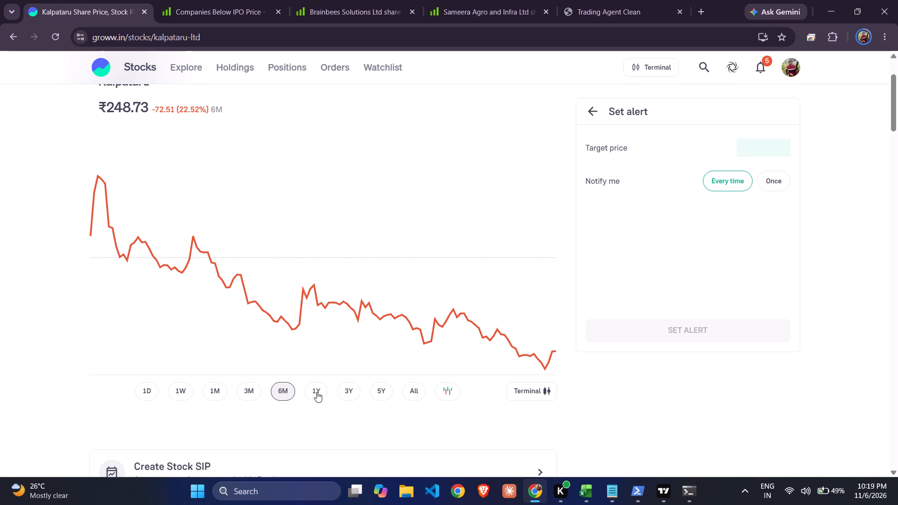
left_click(317, 392)
left_click(342, 391)
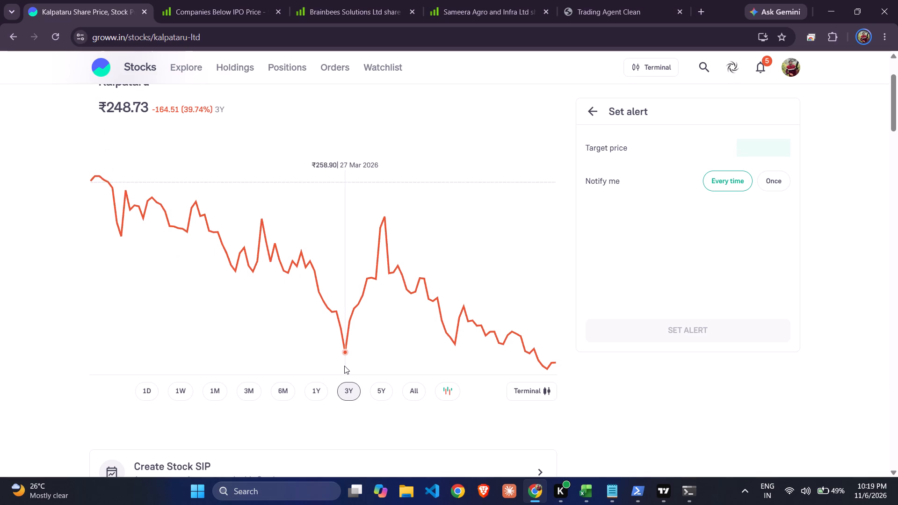
Examine Kalpataru's AI Insights, performance figures and fundamentals on its Groww page.
scroll(343, 366, "down", 4)
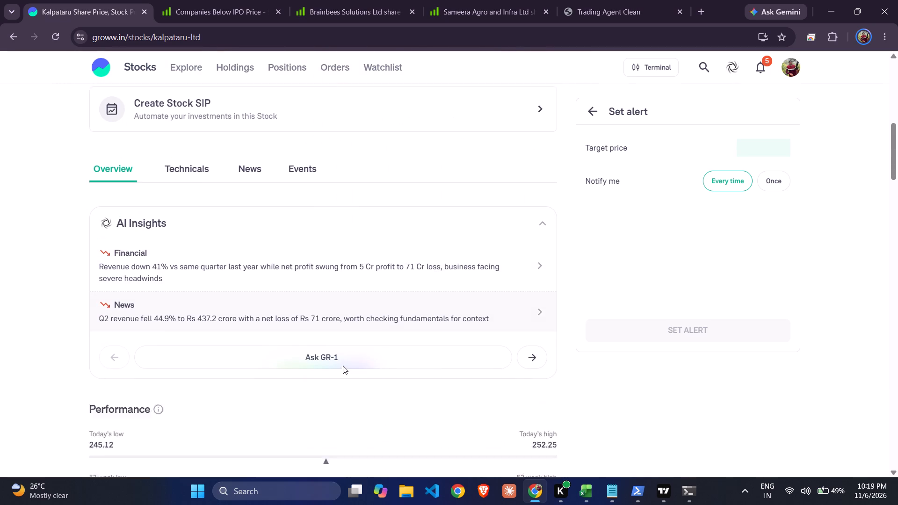
scroll(343, 366, "down", 1)
scroll(343, 366, "up", 8)
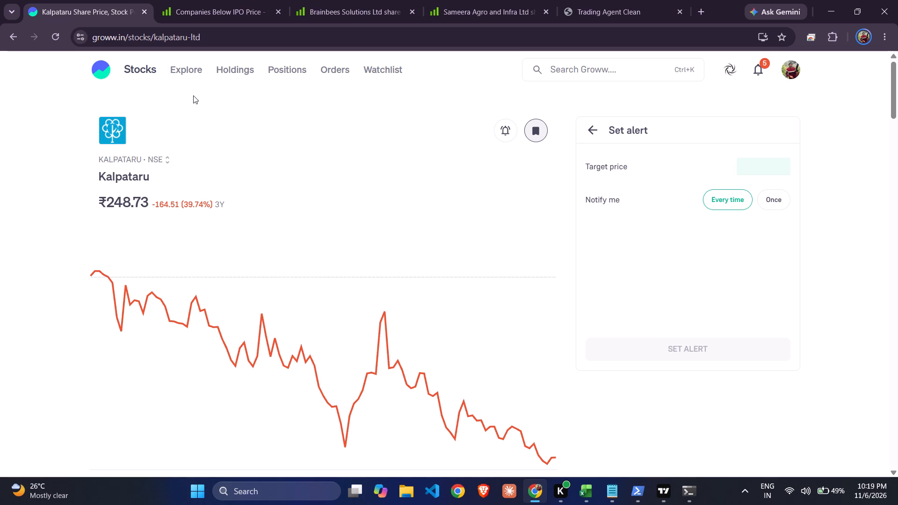
scroll(239, 278, "down", 6)
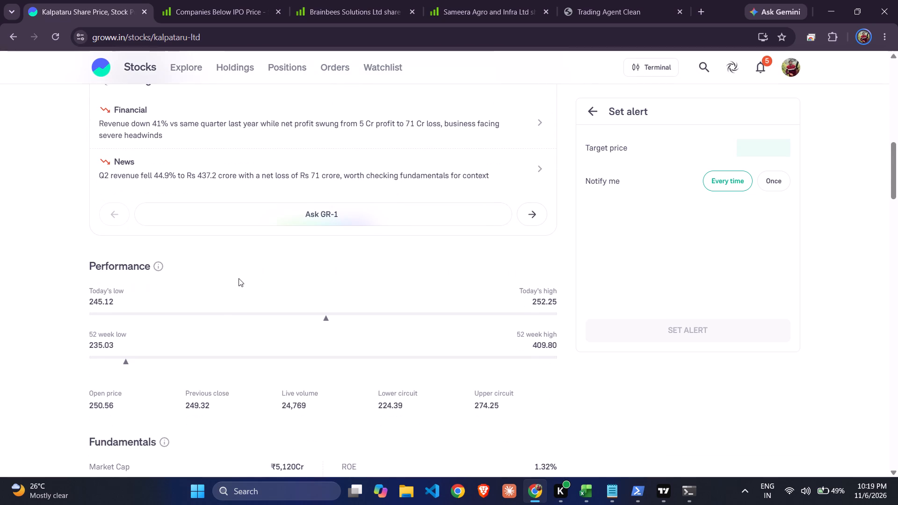
scroll(223, 195, "up", 7)
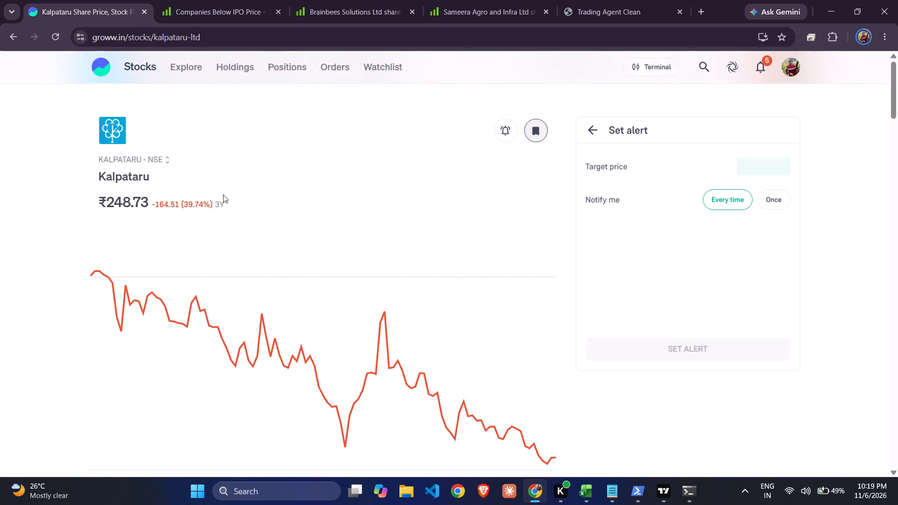
scroll(223, 195, "up", 2)
Check Screener's below-IPO-price list for the next candidate and open the Oswal Pumps stock page on Groww.
left_click(216, 0)
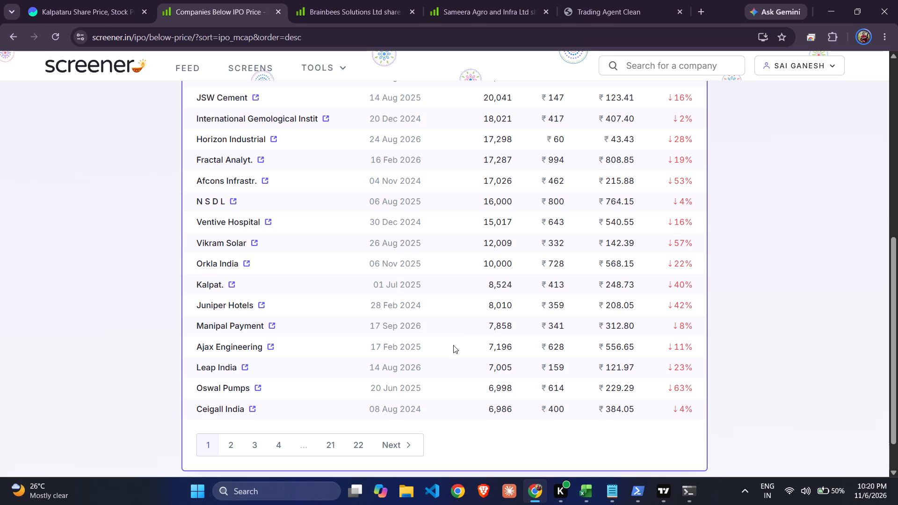
scroll(453, 345, "down", 1)
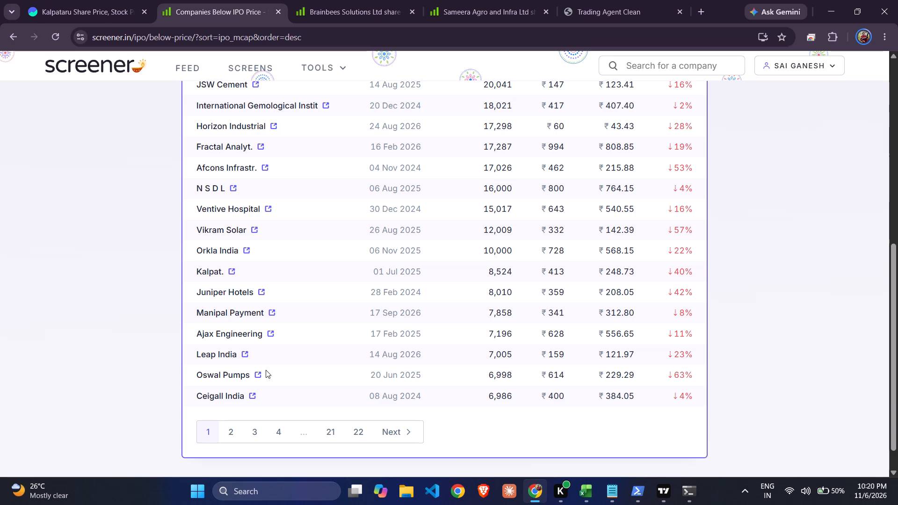
left_click(107, 14)
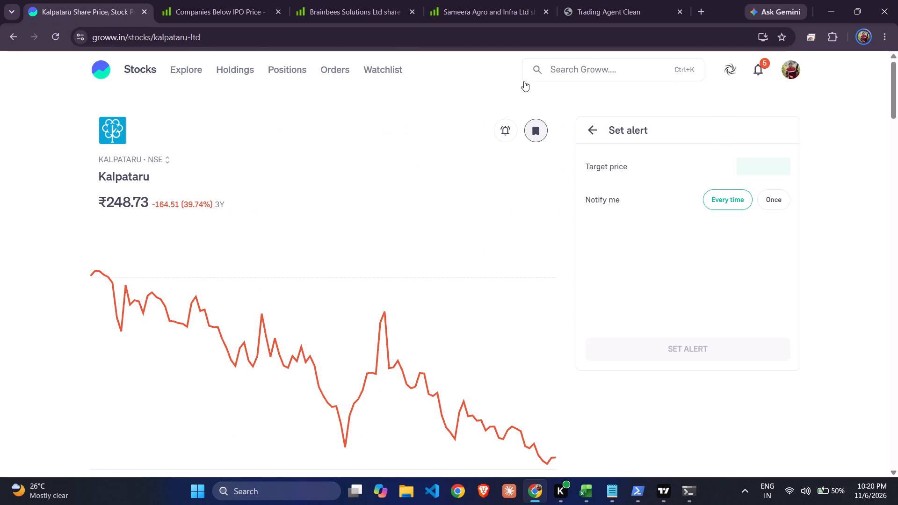
left_click(550, 73)
type("oswal")
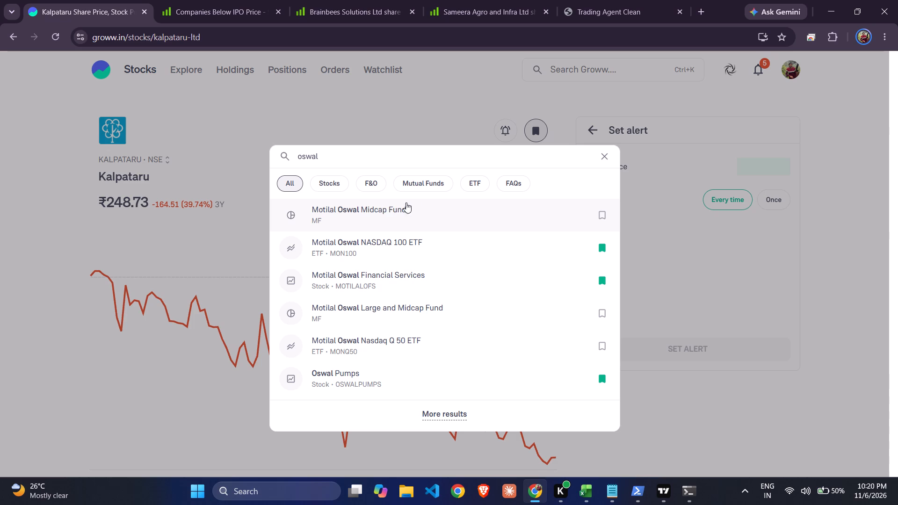
left_click(338, 182)
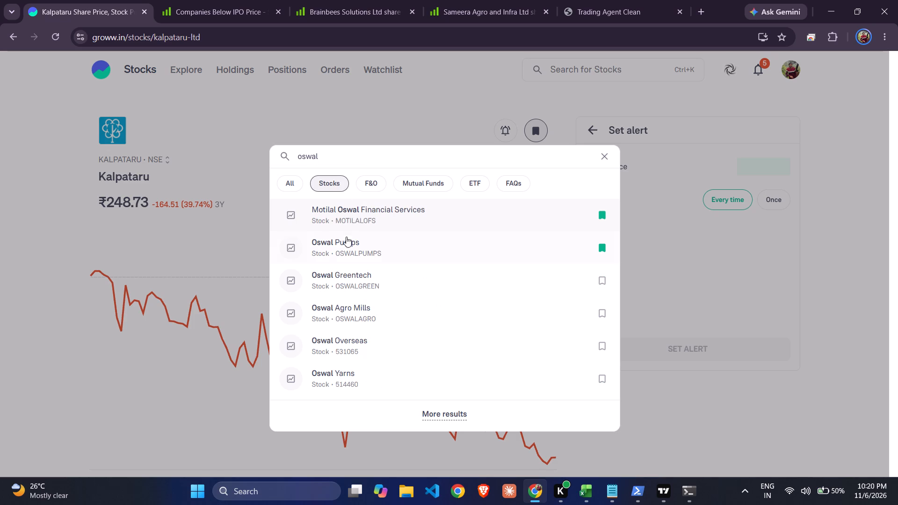
left_click(345, 240)
Examine Oswal Pumps' price chart over 1D and 1W and glance at its AI Insights.
scroll(287, 319, "down", 1)
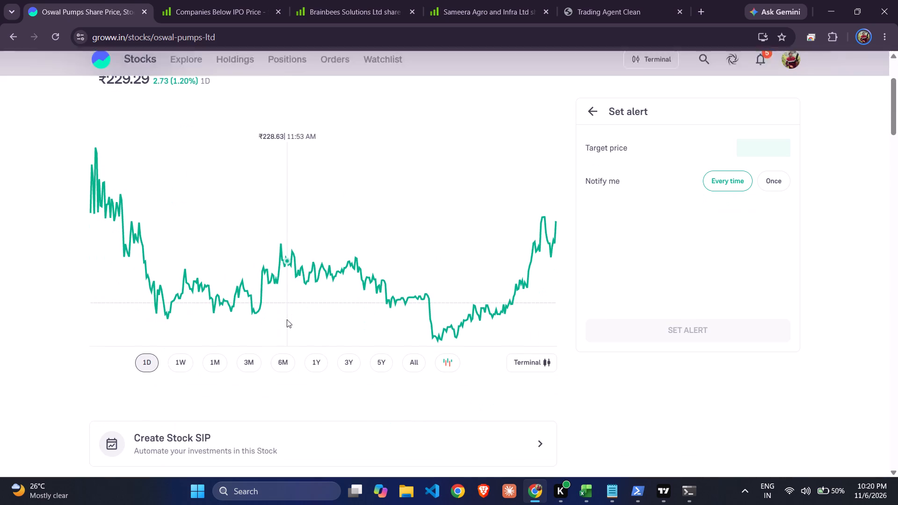
scroll(287, 319, "down", 1)
scroll(271, 277, "up", 2)
scroll(170, 355, "down", 2)
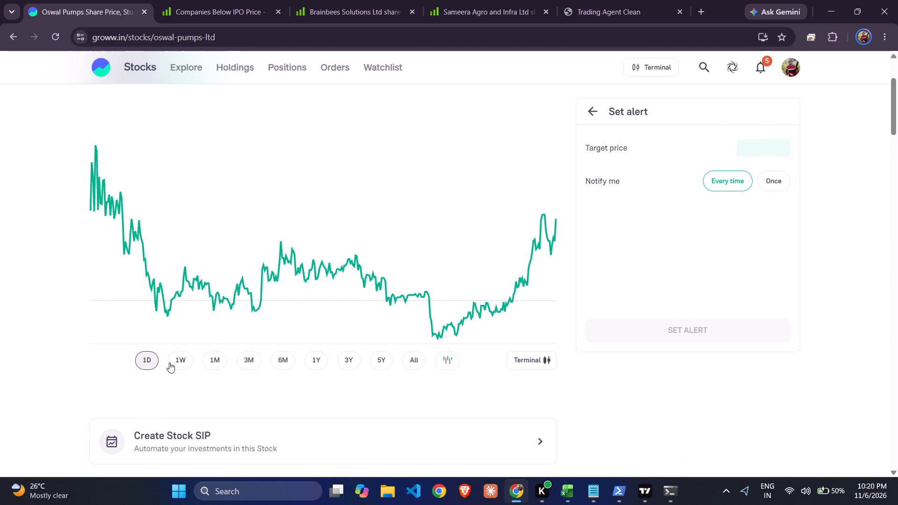
left_click(180, 362)
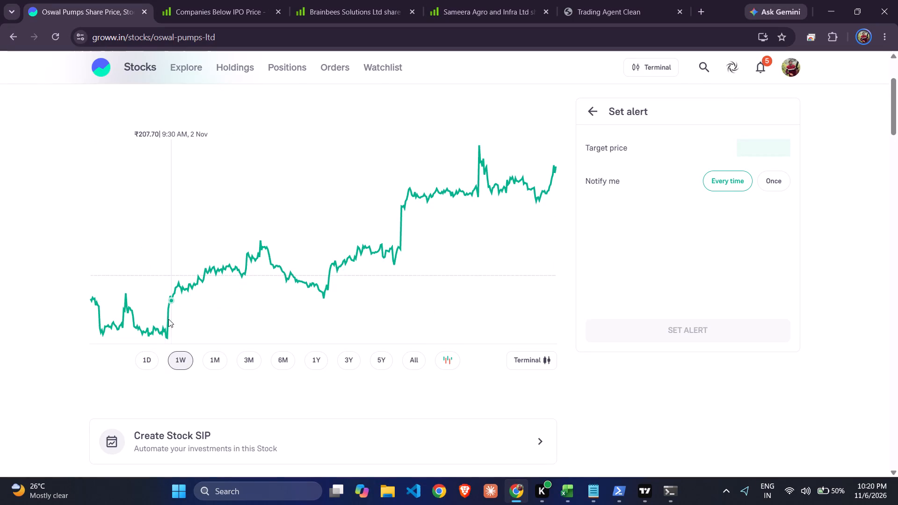
scroll(145, 324, "up", 1)
scroll(199, 410, "down", 2)
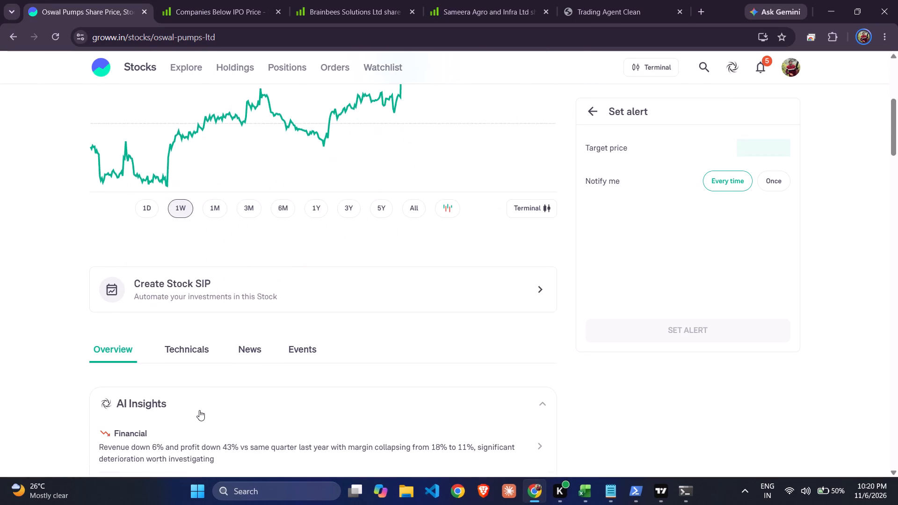
scroll(199, 410, "down", 3)
scroll(199, 410, "up", 4)
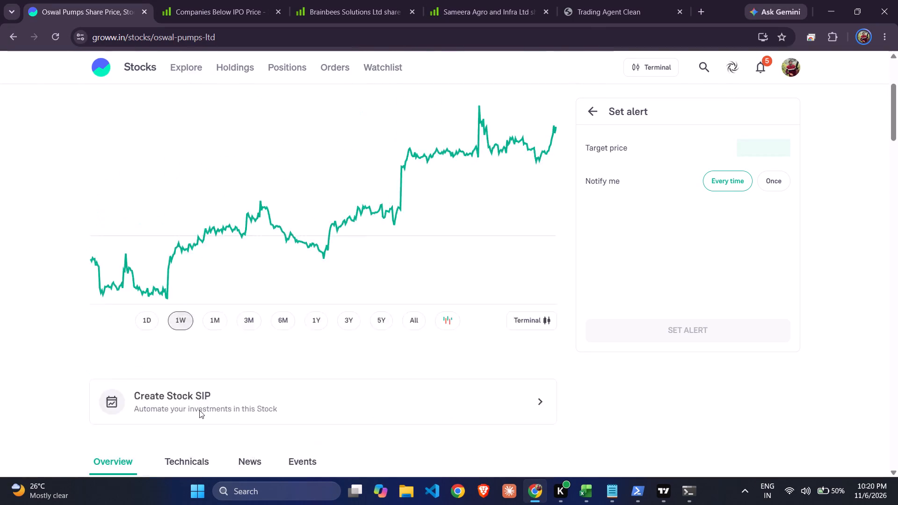
Set a price alert for Oswal Pumps at a target price of 201, notifying every time.
left_click(764, 167)
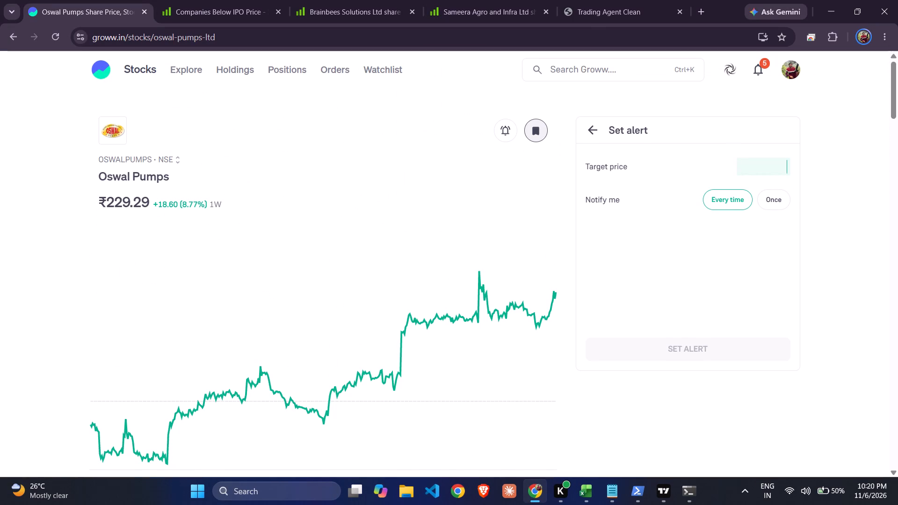
type("201")
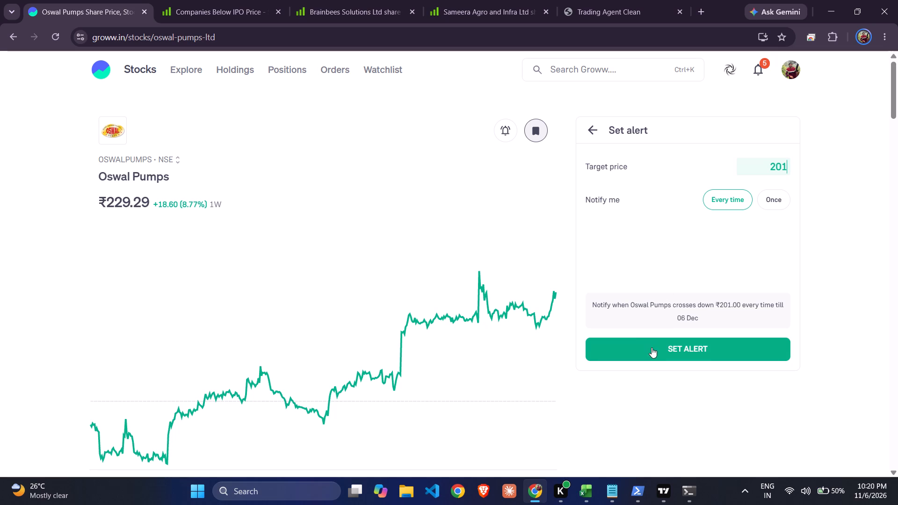
left_click(652, 347)
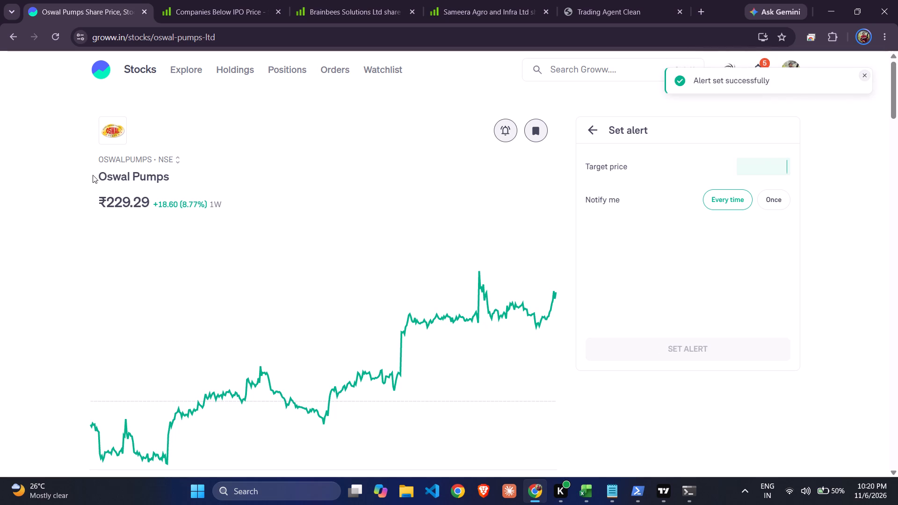
Copy the stock name Oswal Pumps from Groww into cell A6 of the Excel sheet.
left_click_drag(93, 175, 170, 173)
left_click_drag(170, 173, 85, 173)
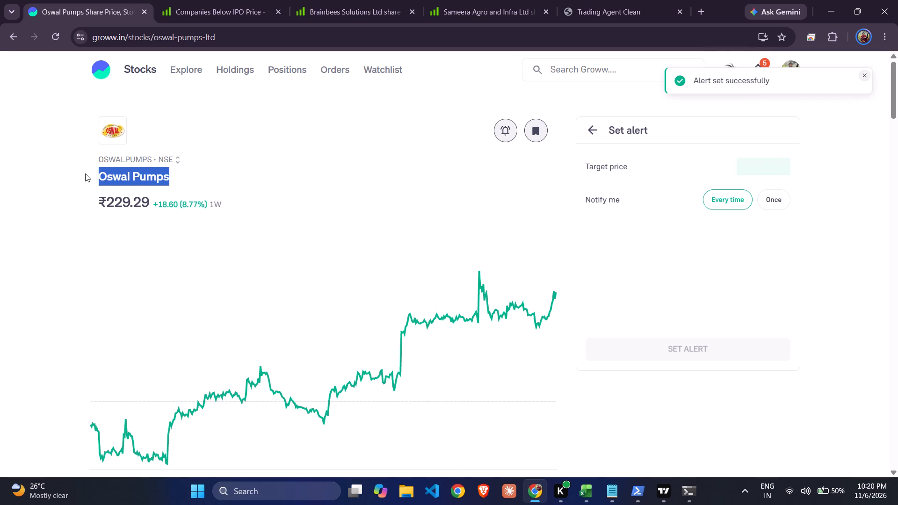
key("ctrl+c")
left_click(581, 492)
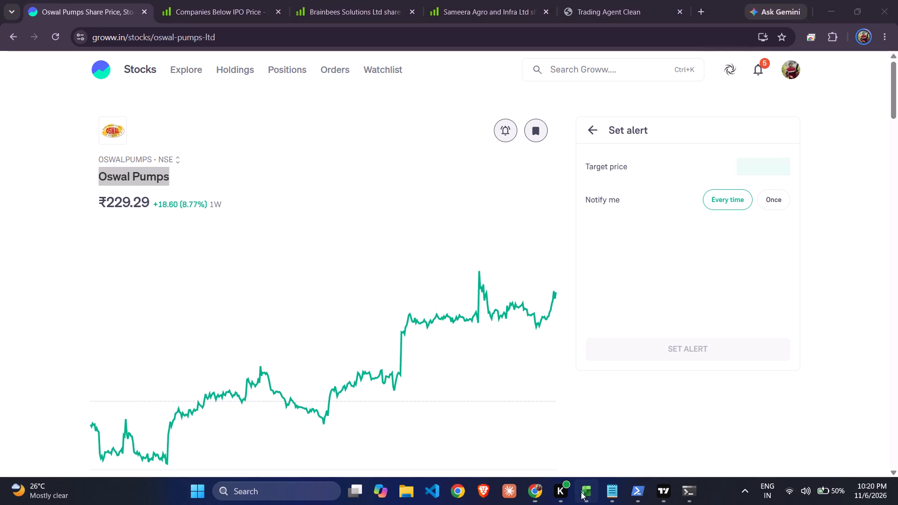
left_click(55, 202)
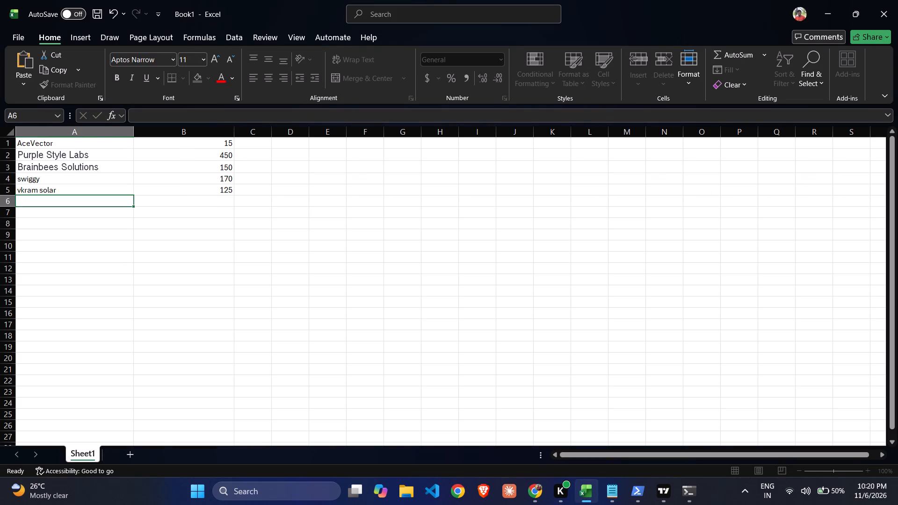
key("ctrl+v")
Check Oswal Pumps' low on Groww's 1M chart and enter 202 as its target price in Excel cell B6.
key("alt+Tab")
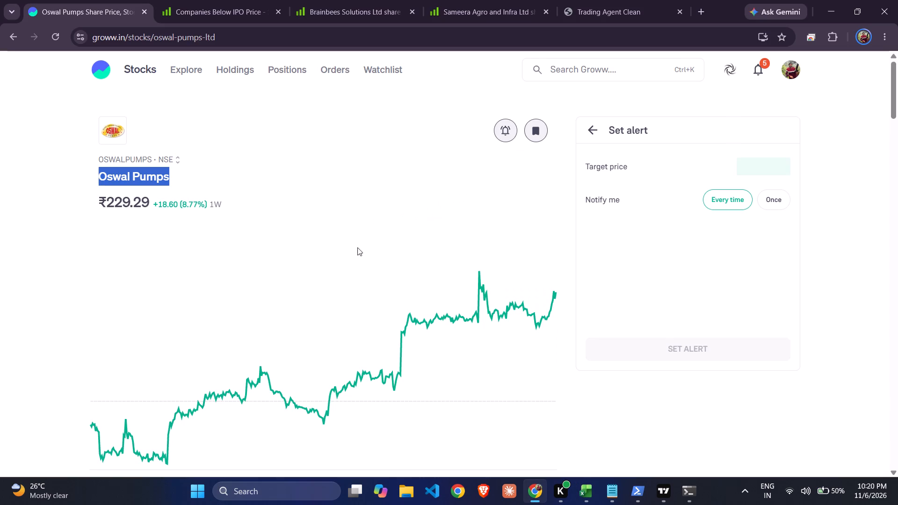
scroll(200, 354, "down", 2)
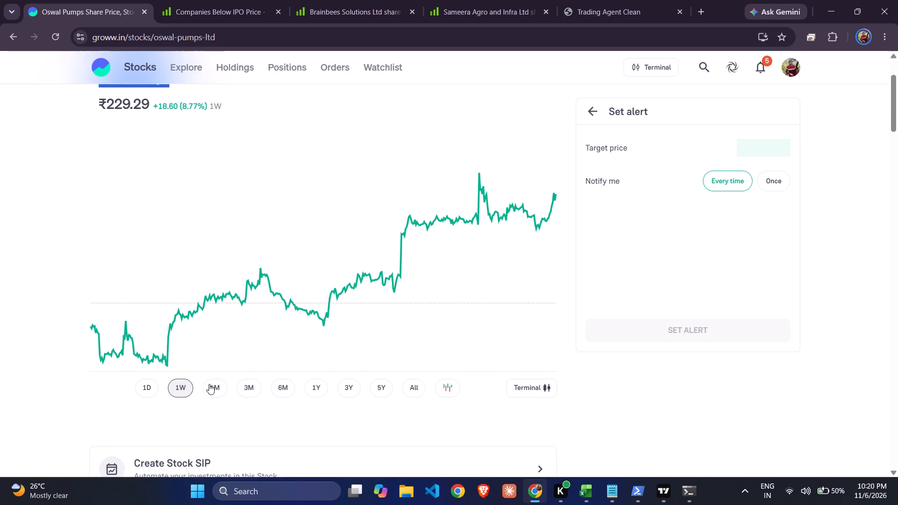
left_click(209, 384)
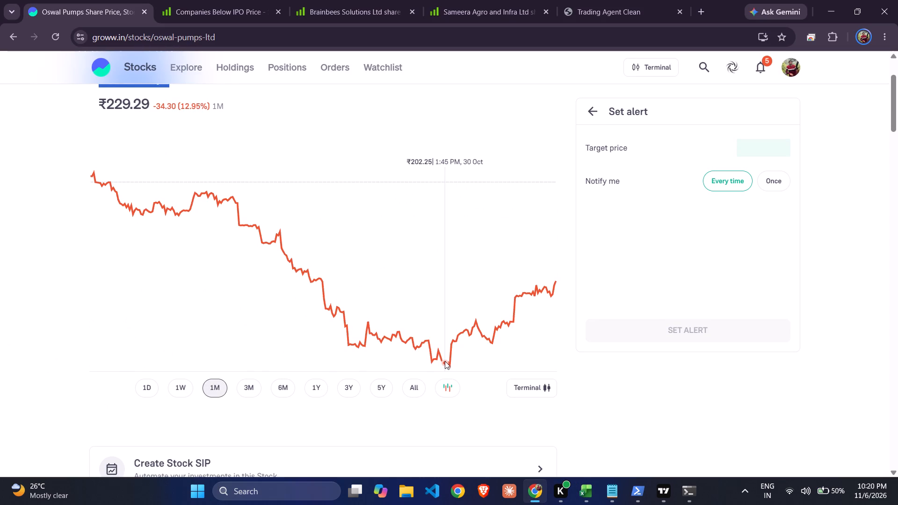
key("alt+Tab")
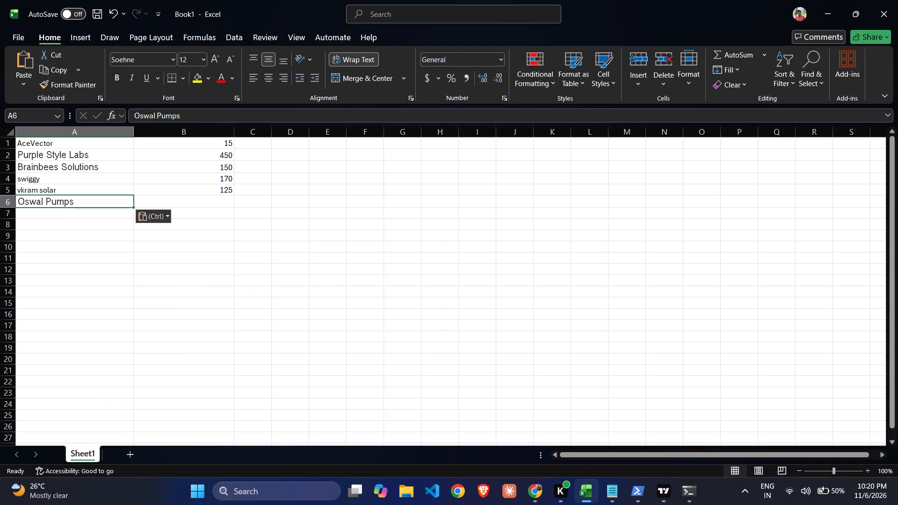
left_click(203, 202)
type("202")
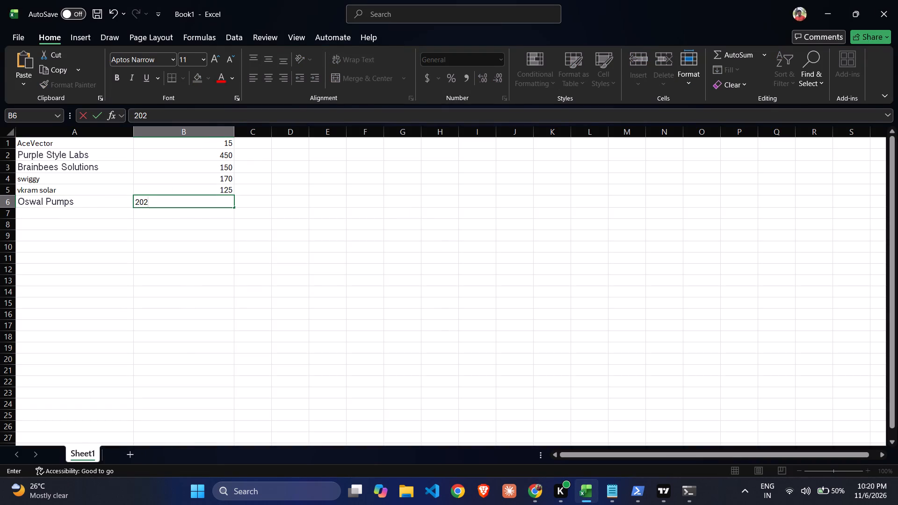
left_click(112, 215)
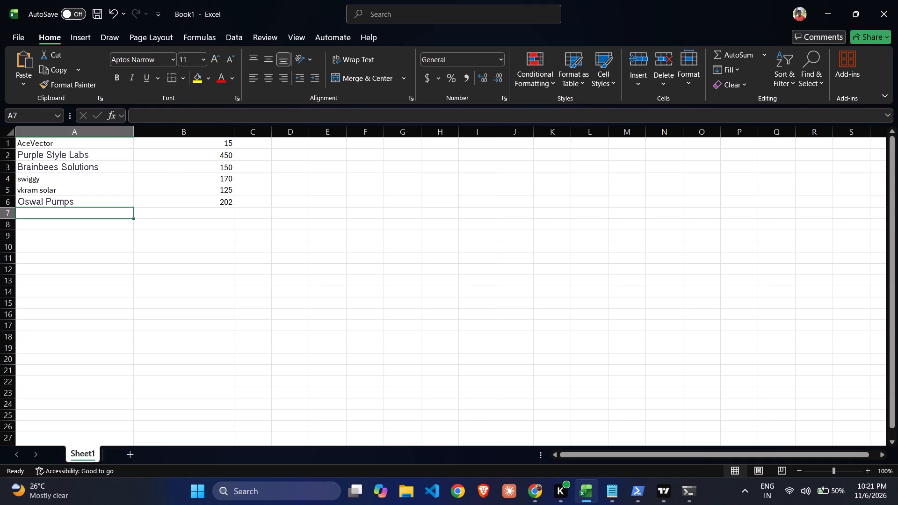
Review the end of Screener's below-IPO-price list for further candidates and return to the Groww page.
key("alt+Tab")
left_click(243, 0)
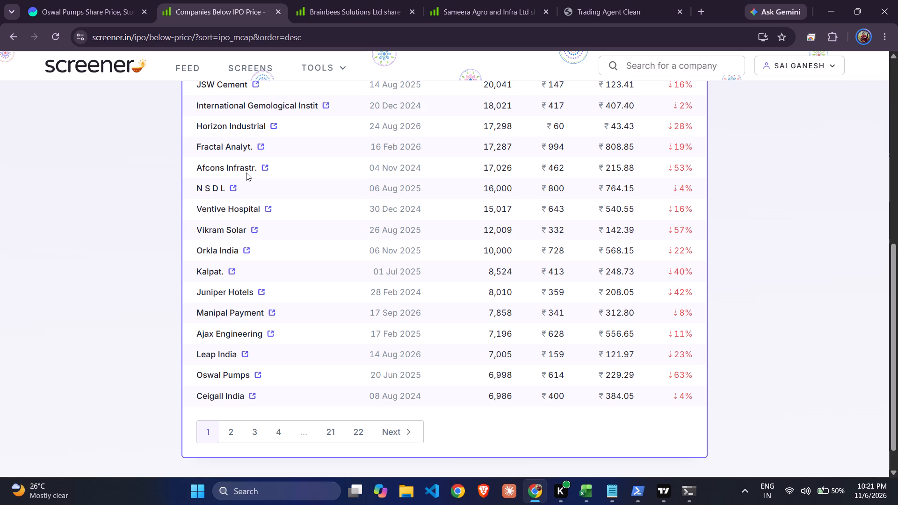
scroll(268, 325, "down", 1)
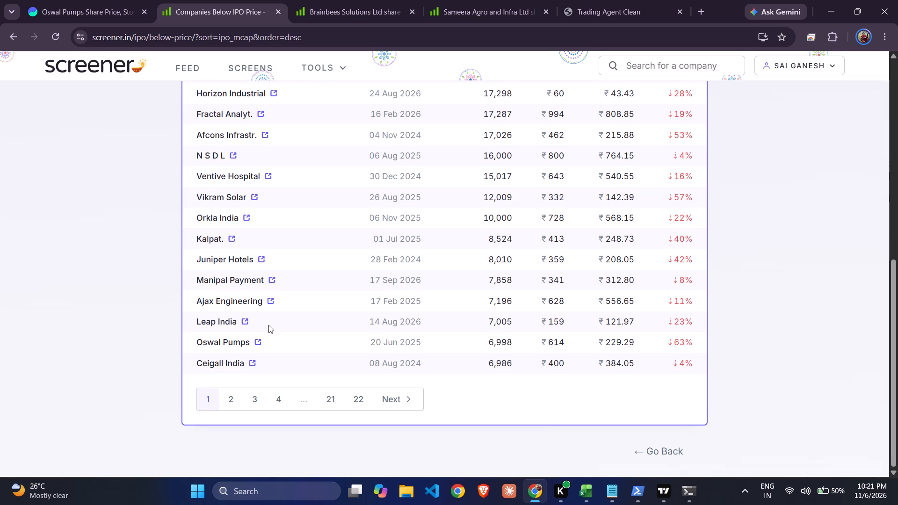
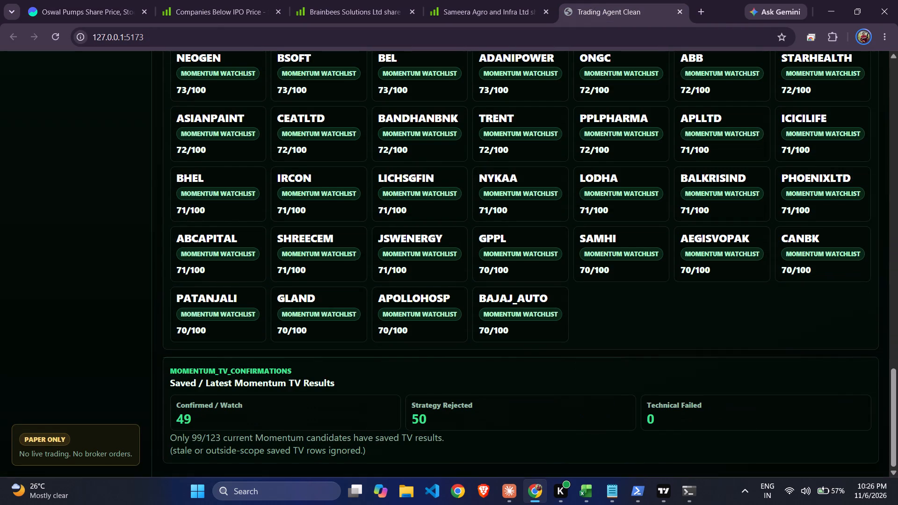
scroll(230, 371, "down", 1)
left_click(250, 417)
scroll(250, 417, "down", 5)
scroll(250, 417, "up", 3)
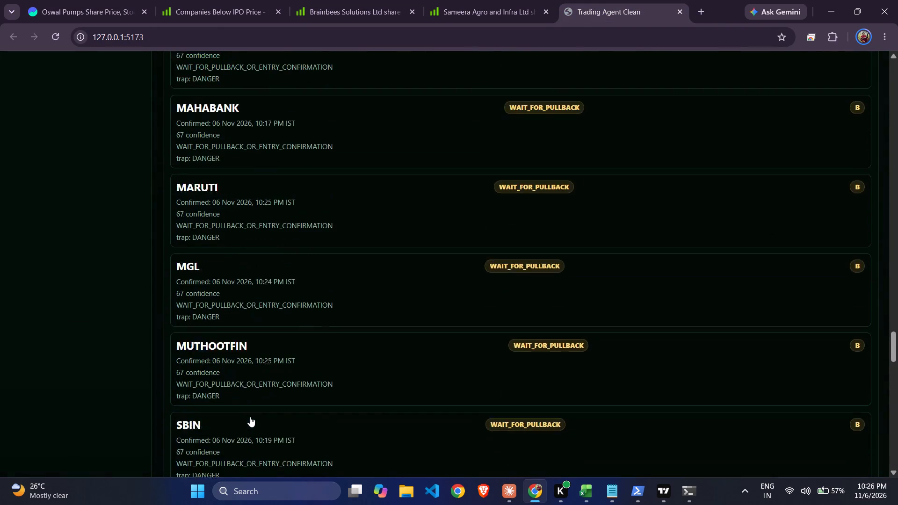
scroll(250, 417, "up", 8)
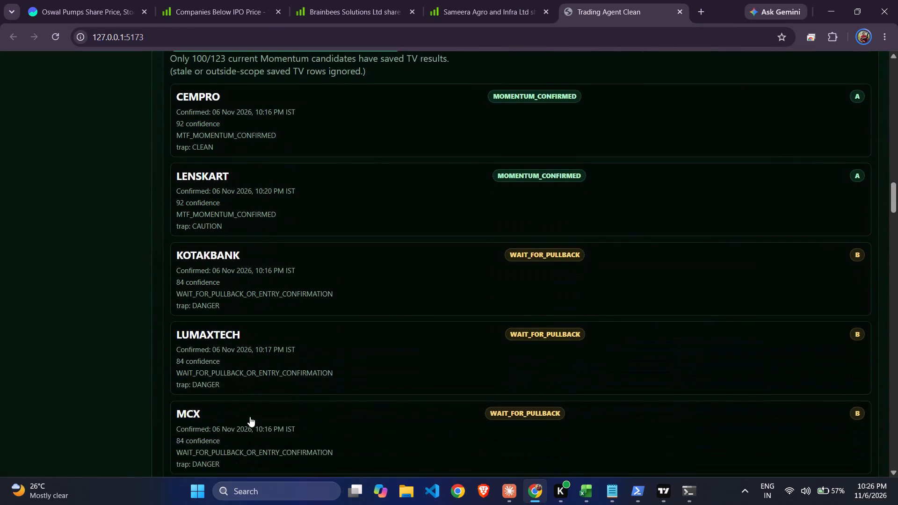
scroll(250, 417, "up", 2)
left_click(446, 114)
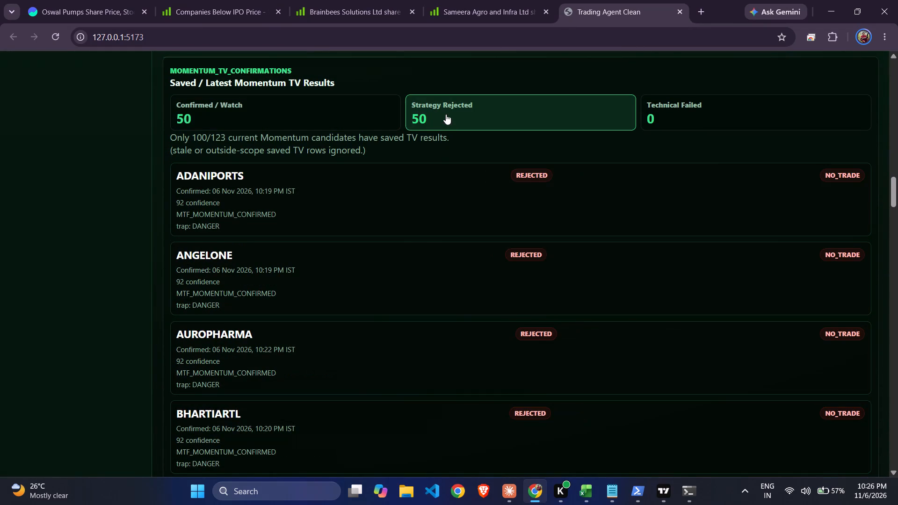
Open Paper Trades and examine the P&L Calendar, including the November Thursday entry, and the trades waiting for entry.
scroll(246, 217, "up", 16)
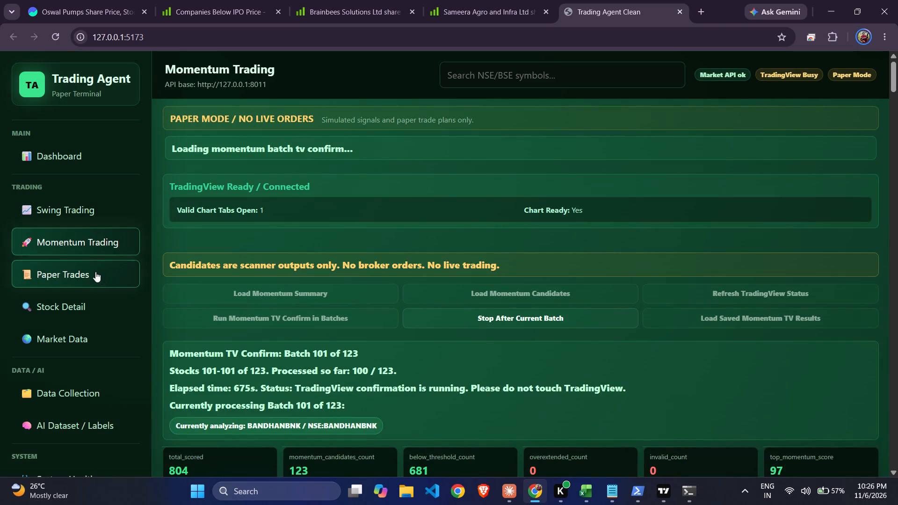
left_click(95, 272)
scroll(202, 308, "down", 3)
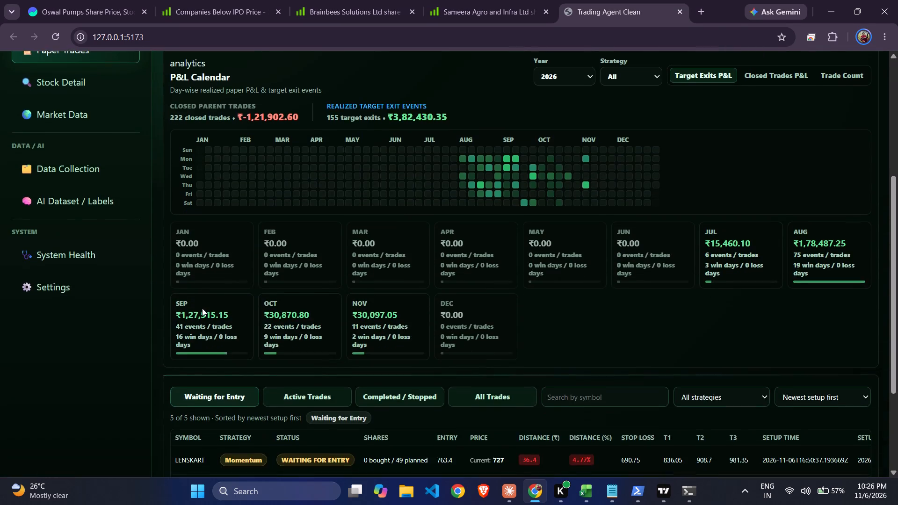
scroll(202, 308, "up", 1)
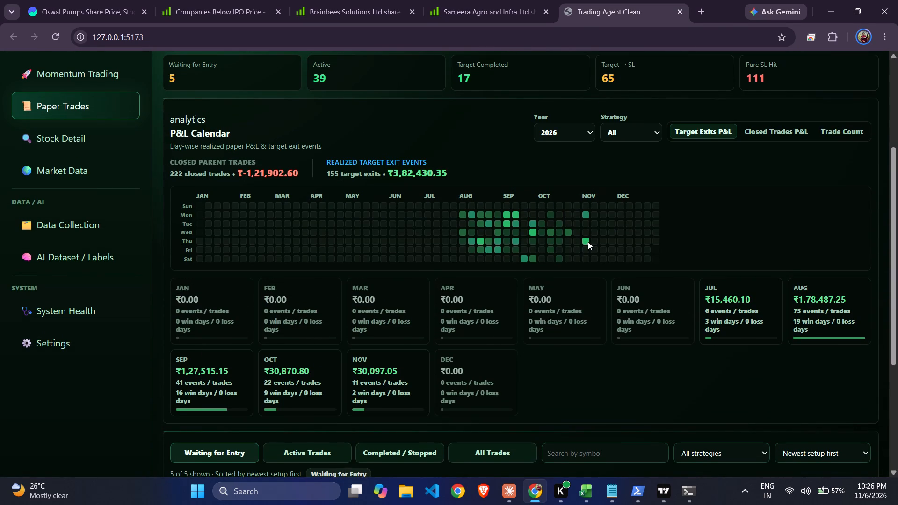
left_click(585, 239)
left_click(585, 239)
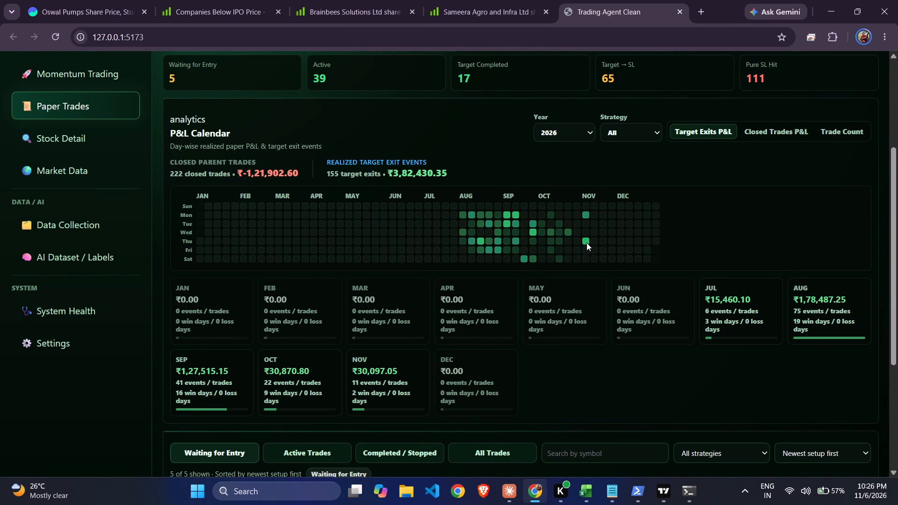
left_click(588, 243)
double_click(588, 243)
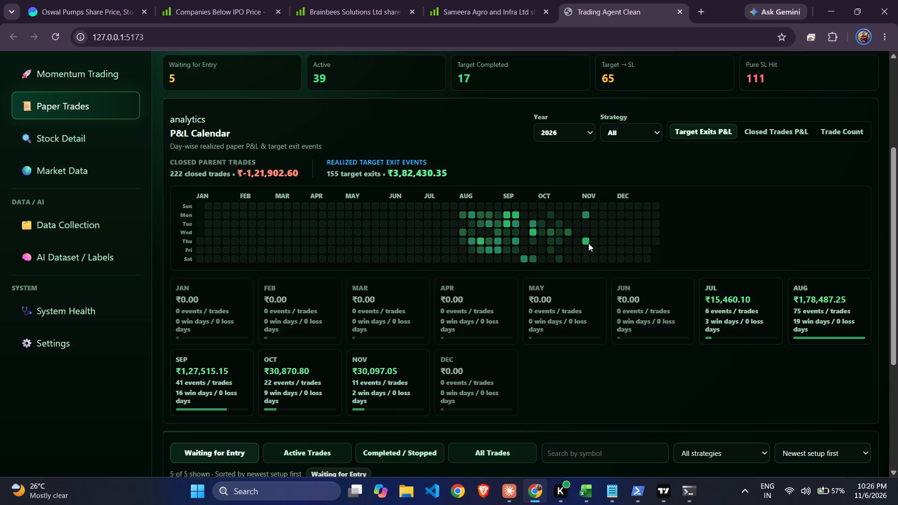
left_click(586, 243)
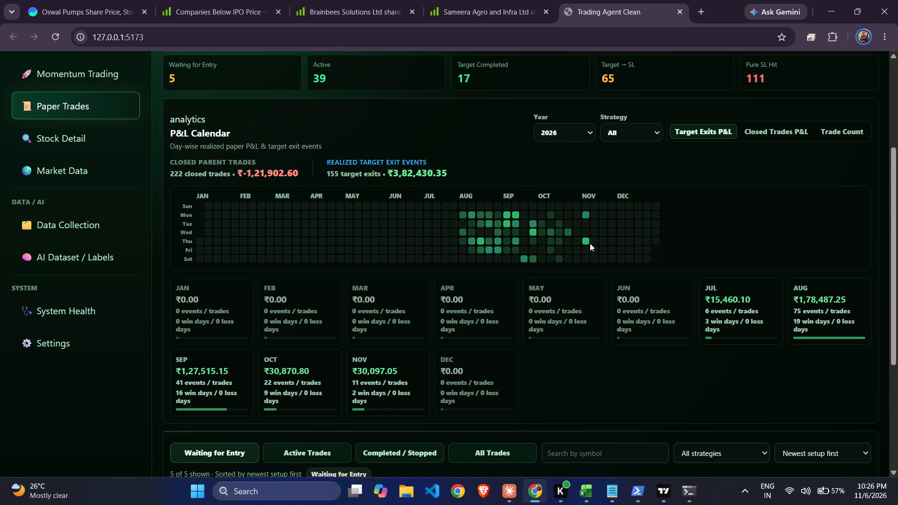
left_click(589, 243)
scroll(374, 358, "down", 1)
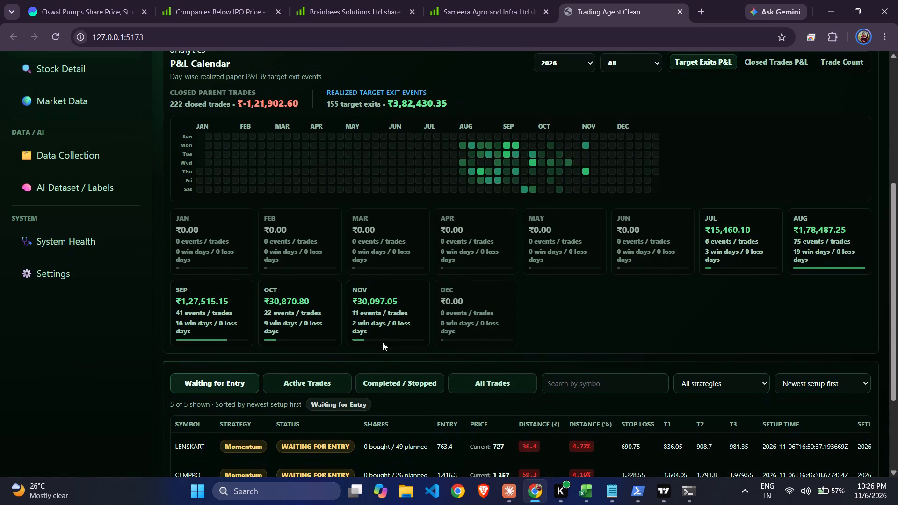
scroll(386, 302, "up", 6)
scroll(386, 302, "down", 5)
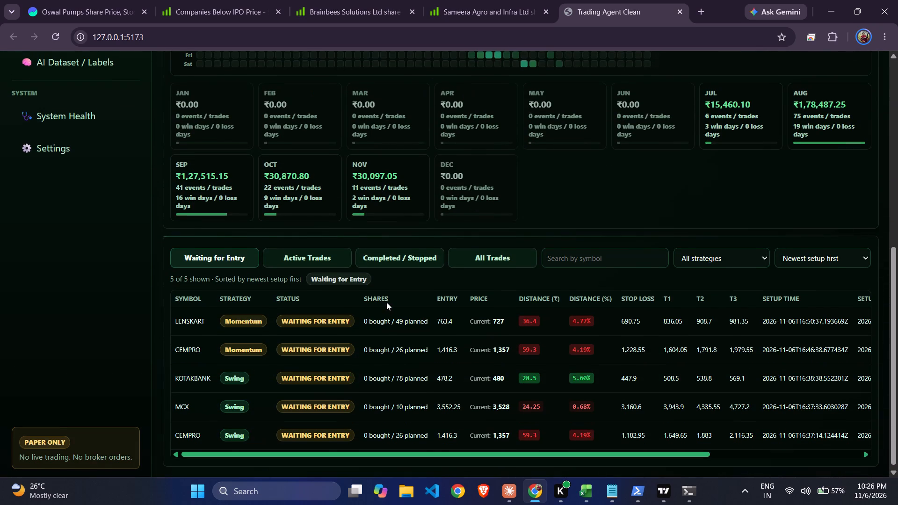
Switch to Claude to check on the pump companies analysis, then return to Chrome.
scroll(386, 302, "down", 2)
key("alt+Tab")
key("alt+Tab")
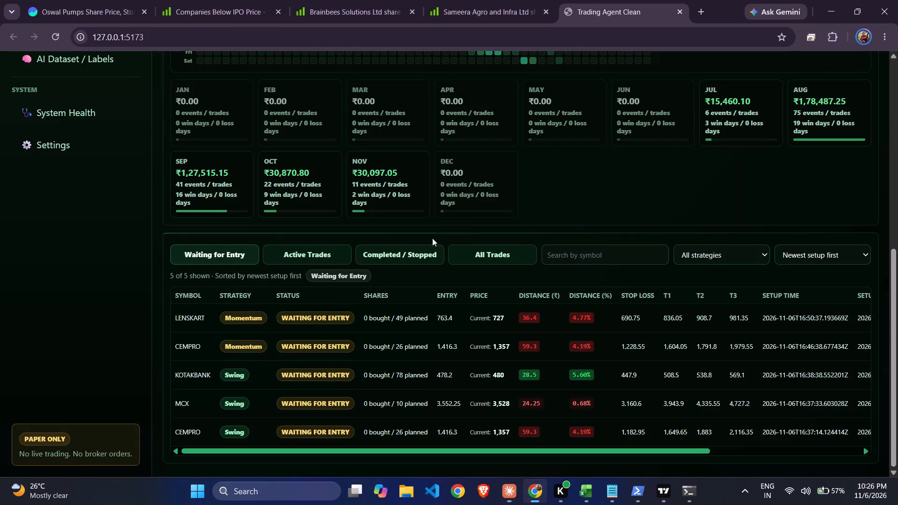
Open page 2 of Screener's Companies Below IPO Price list and review the companies on it.
left_click(235, 0)
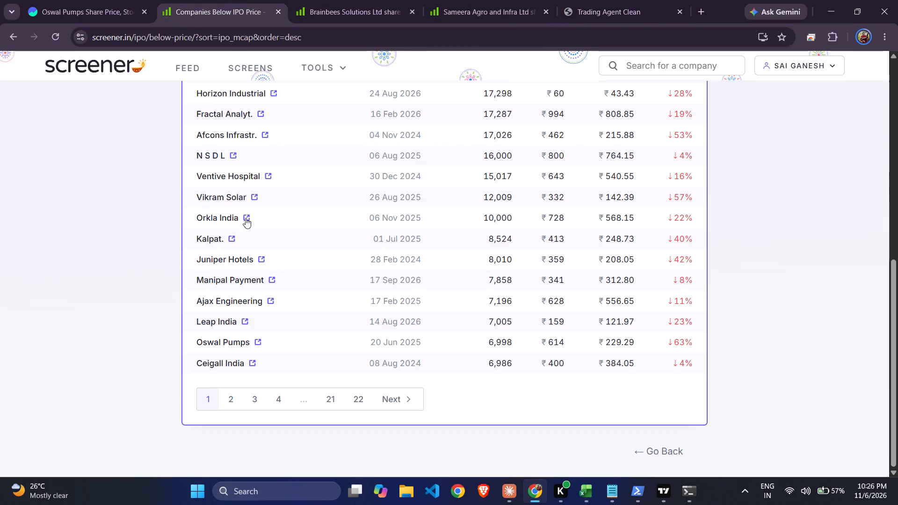
left_click(234, 397)
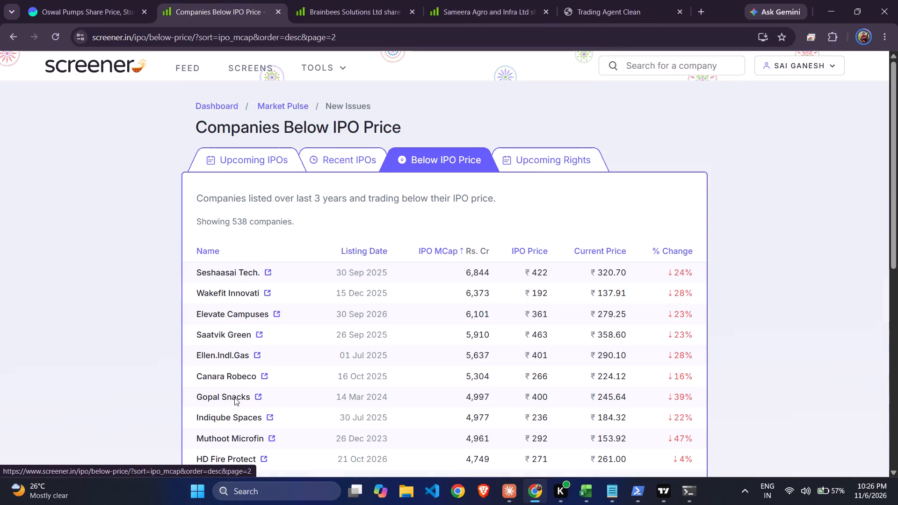
scroll(374, 301, "down", 1)
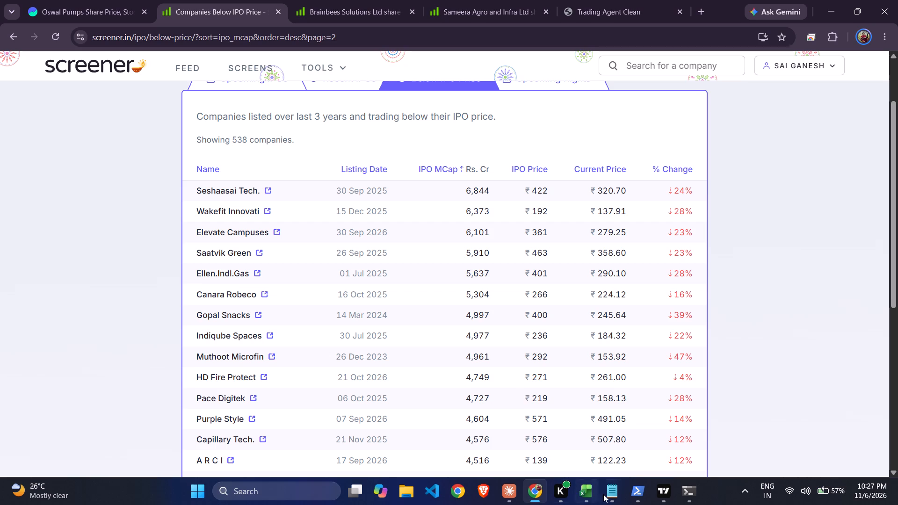
Switch to the Excel workbook and add wakefit with a target of 120 in row 7.
left_click(582, 499)
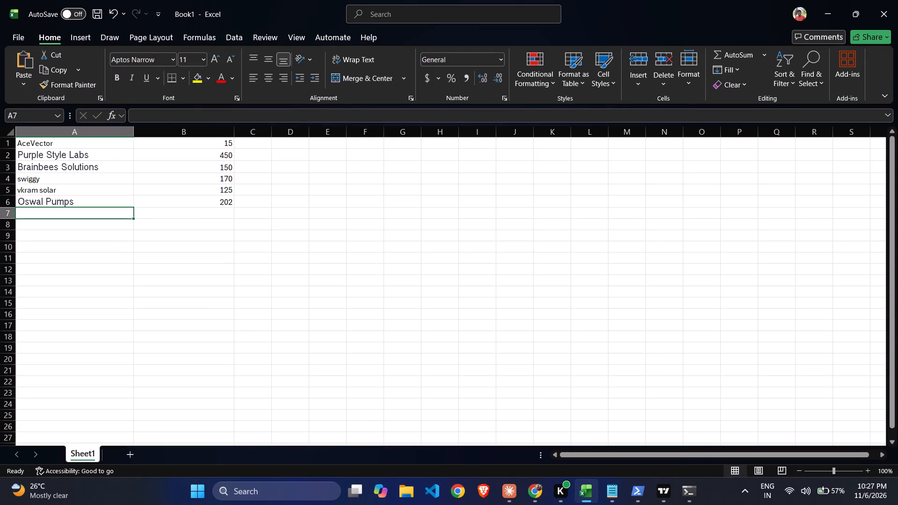
double_click(39, 214)
type("wakefit")
key("space")
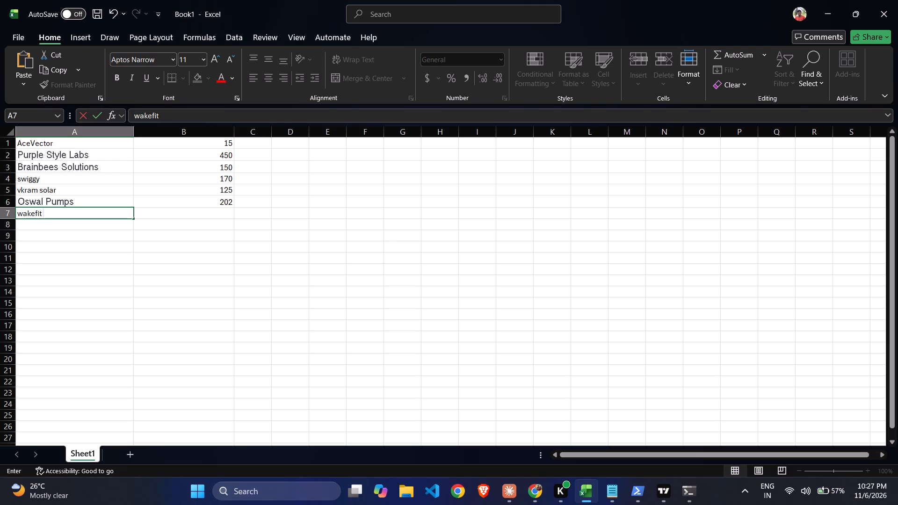
left_click(183, 213)
type("120")
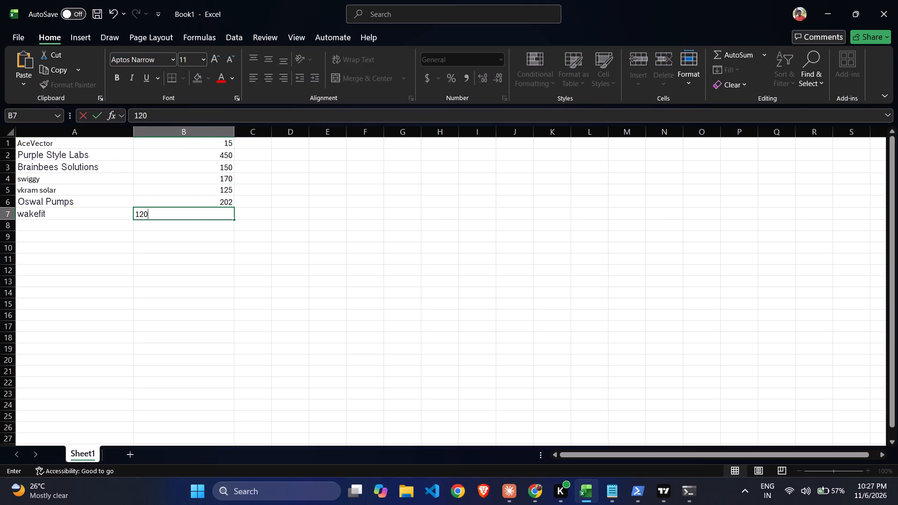
left_click(73, 225)
Return to the Screener list in Chrome to look for another candidate, then search Groww for "muthh" and open Muthoot Microfin.
key("alt+Tab")
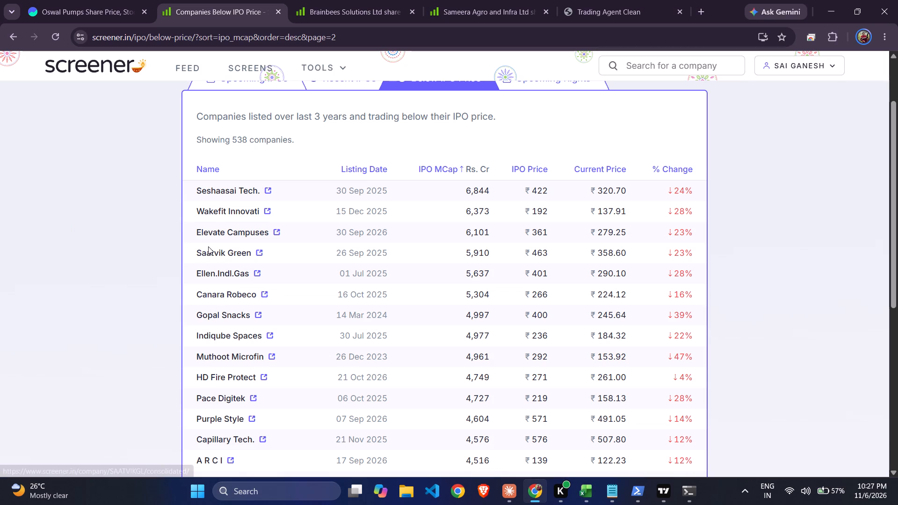
scroll(201, 280, "down", 1)
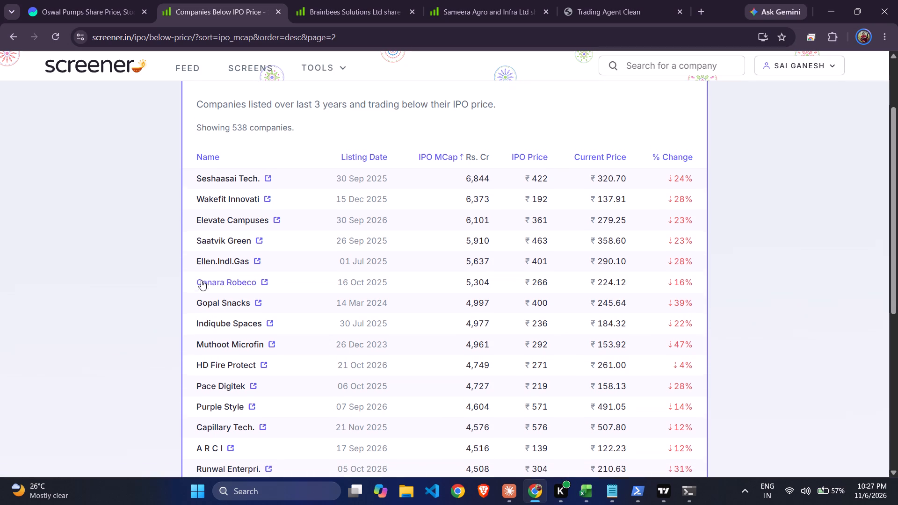
scroll(201, 280, "down", 1)
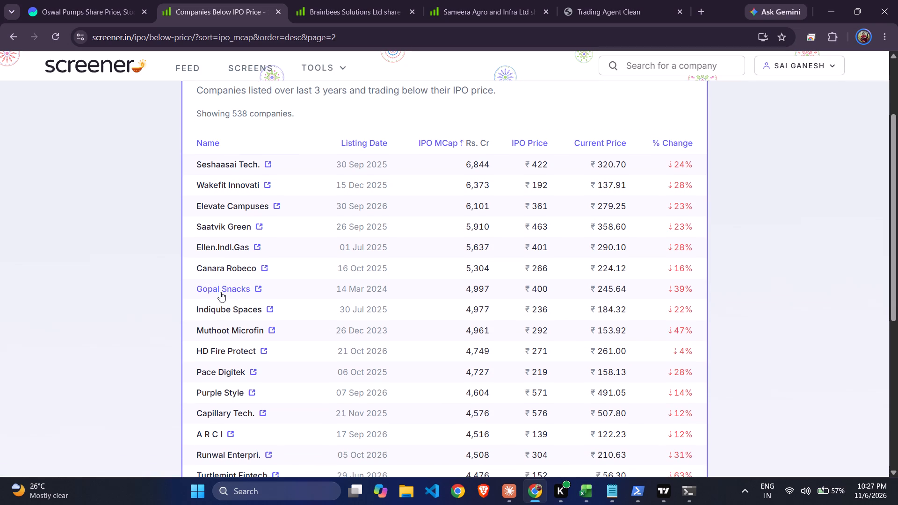
scroll(220, 292, "down", 1)
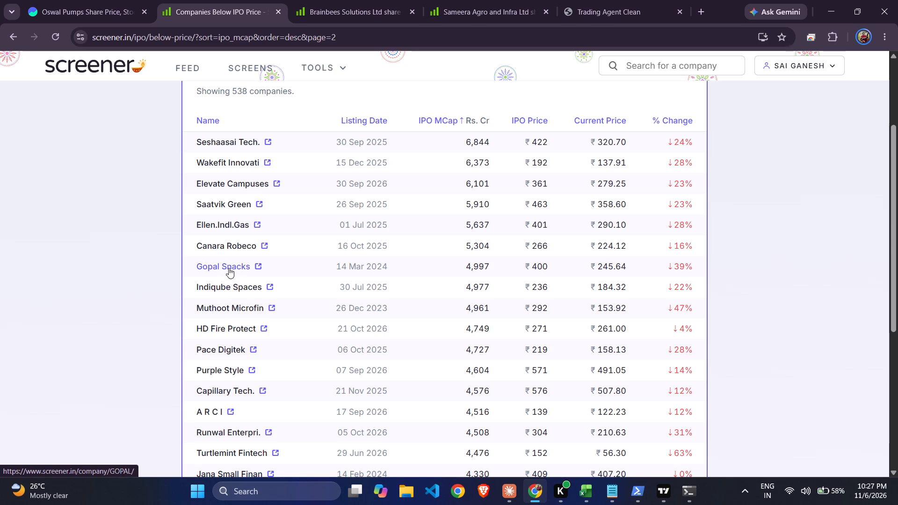
left_click(128, 0)
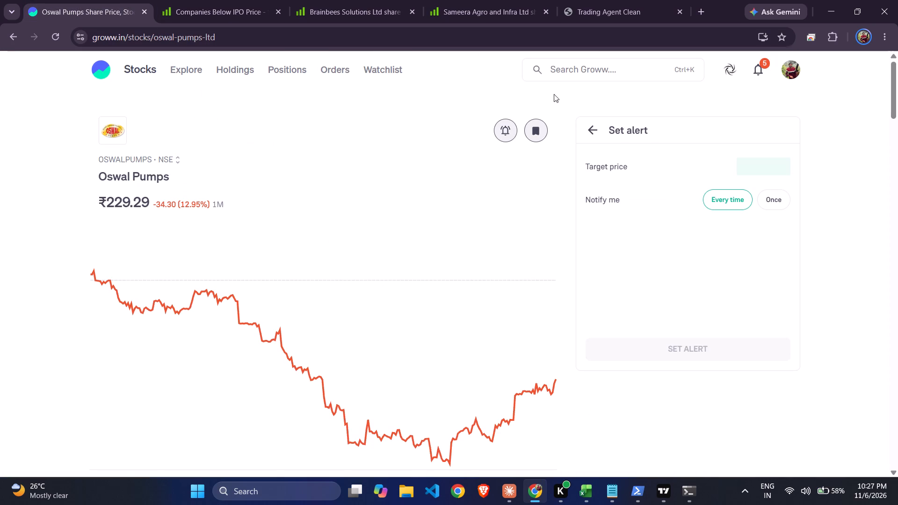
left_click(578, 68)
type("muthh")
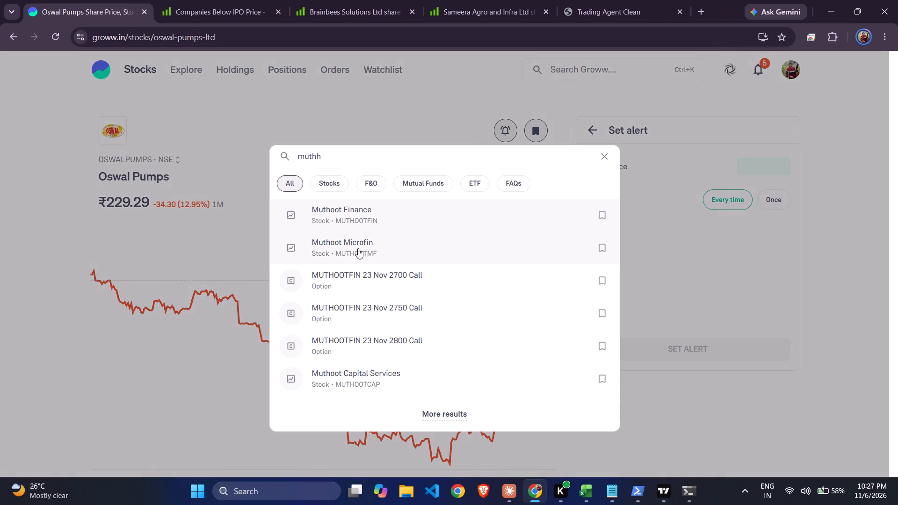
left_click(345, 242)
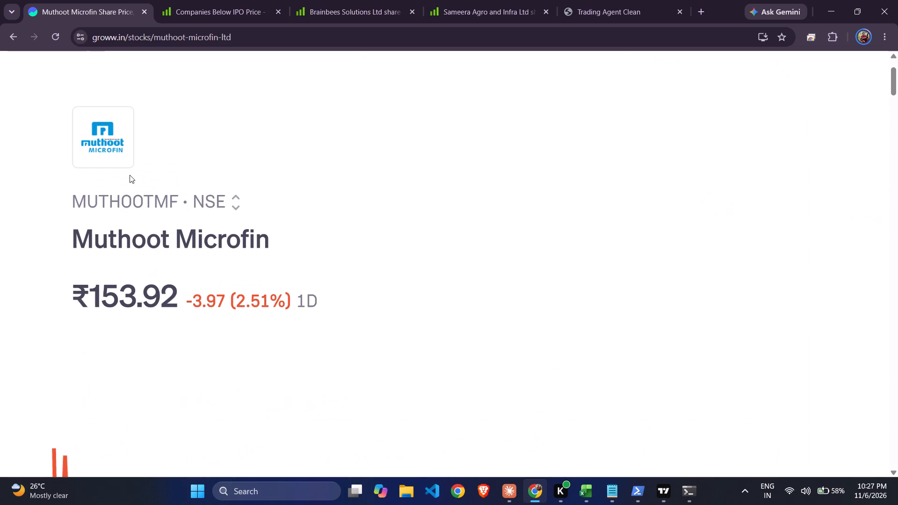
Examine Muthoot Microfin's price chart over 1M and 6M and glance through its overview section.
scroll(130, 175, "right", 1)
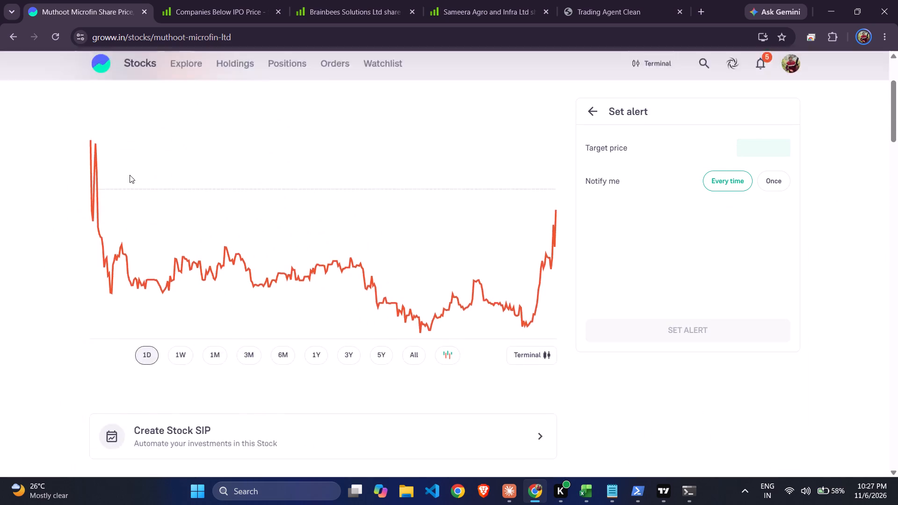
scroll(130, 175, "right", 1)
scroll(161, 311, "down", 2)
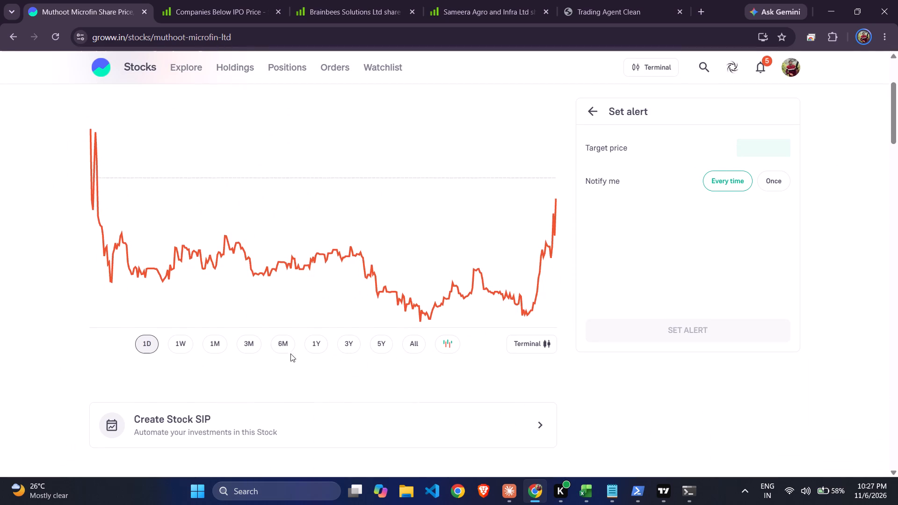
left_click(214, 342)
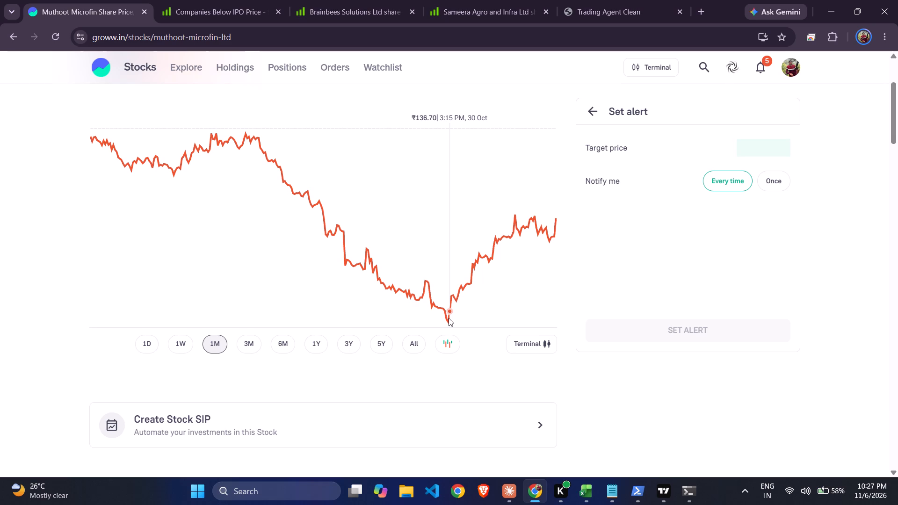
scroll(438, 319, "down", 3)
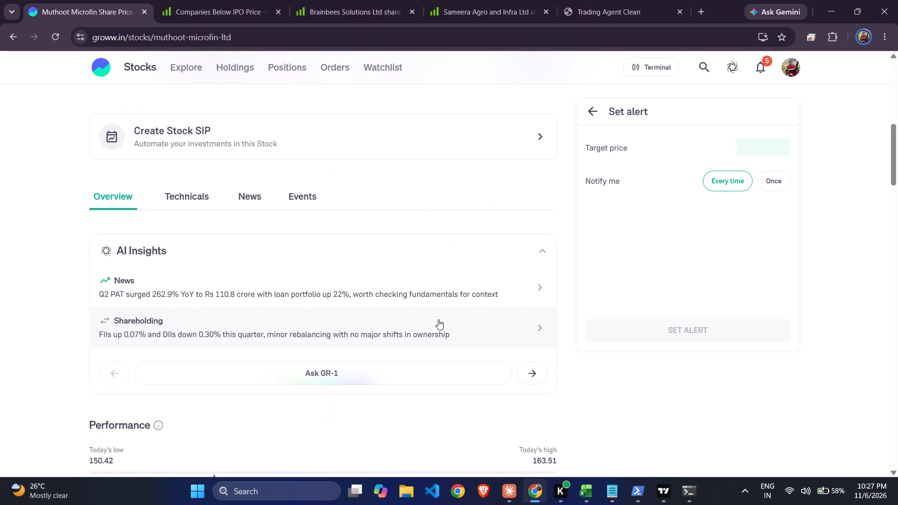
scroll(438, 319, "down", 2)
scroll(438, 319, "up", 6)
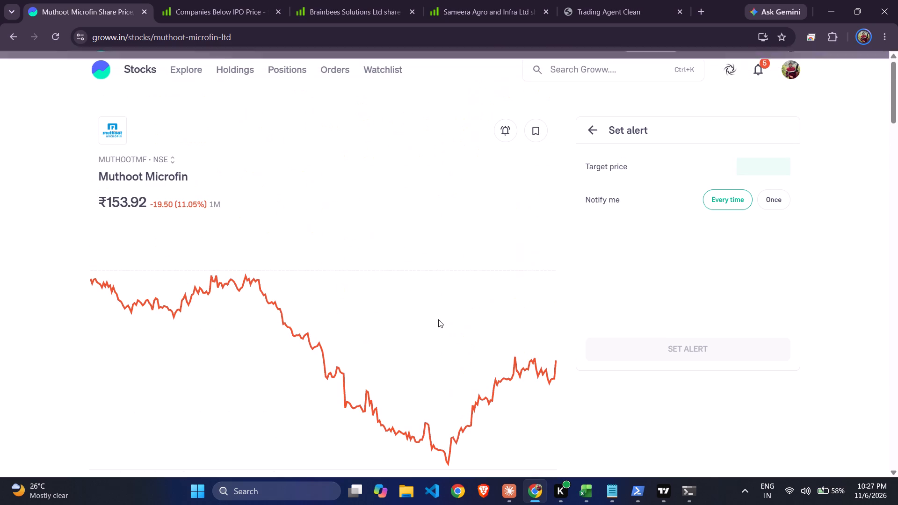
scroll(332, 292, "down", 2)
left_click(288, 320)
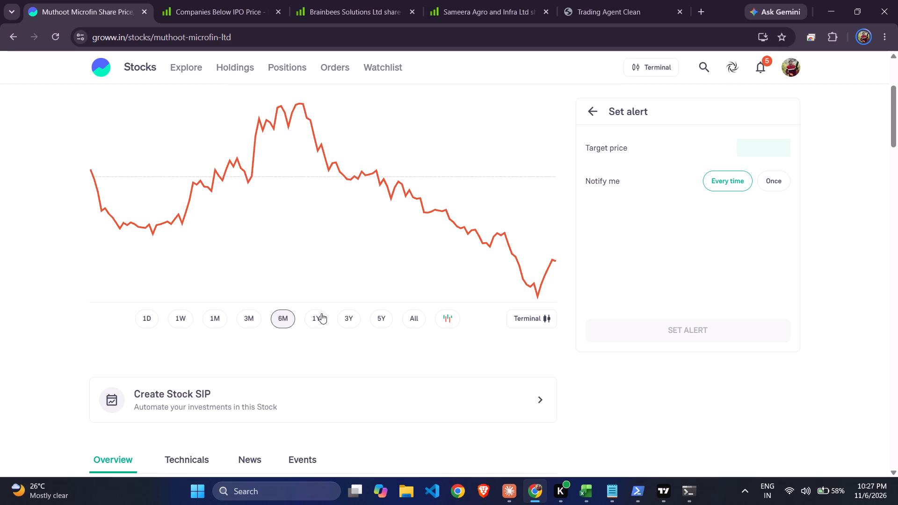
Set a Muthoot Microfin price alert at a target price of 136, notifying every time.
left_click(760, 150)
type("136")
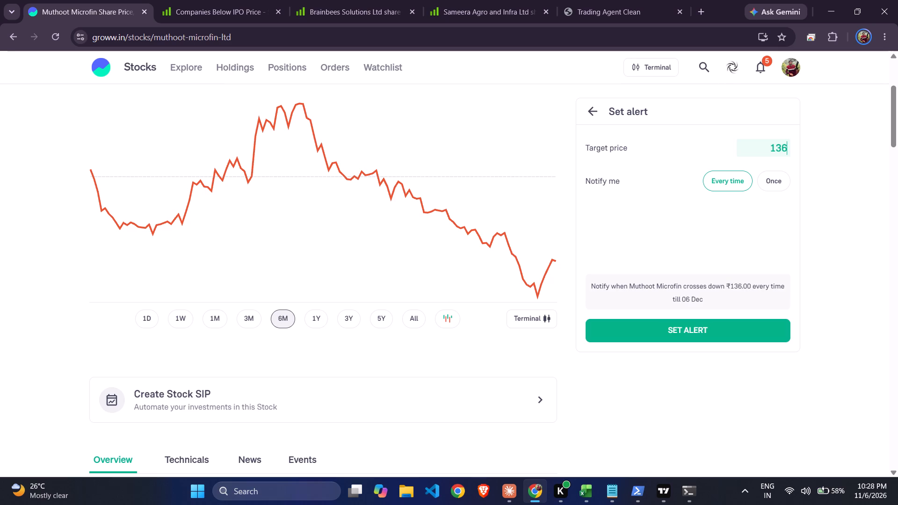
left_click(684, 332)
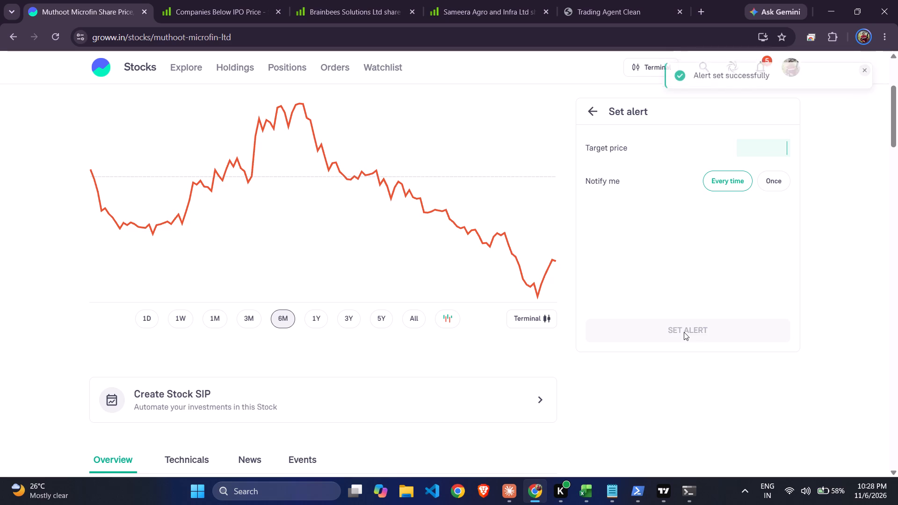
Copy the Muthoot Microfin name from Groww into row 8 of the Excel sheet and enter 136 beside it.
scroll(487, 141, "up", 5)
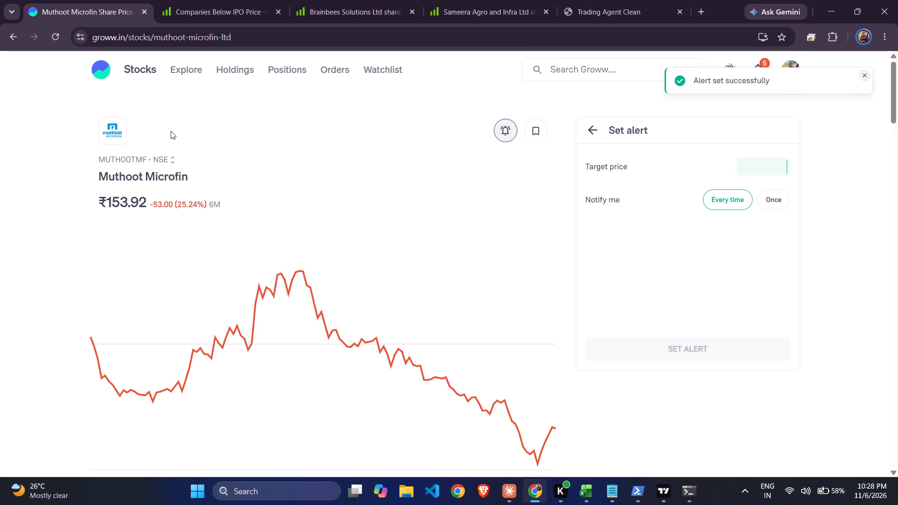
left_click_drag(98, 173, 211, 180)
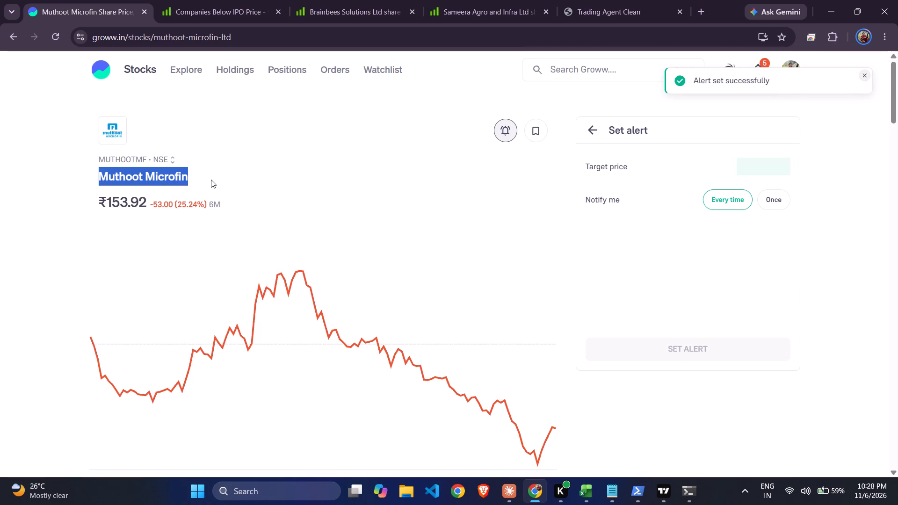
key("ctrl+c")
left_click(584, 490)
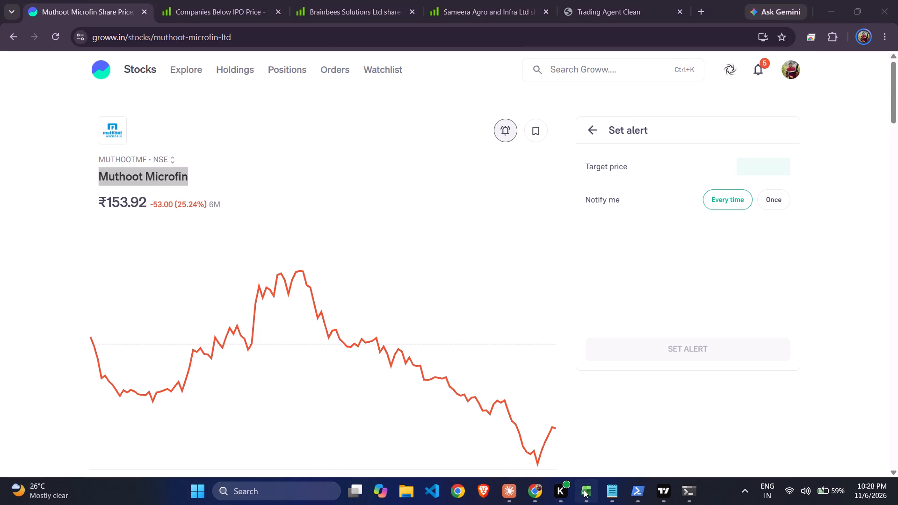
double_click(58, 225)
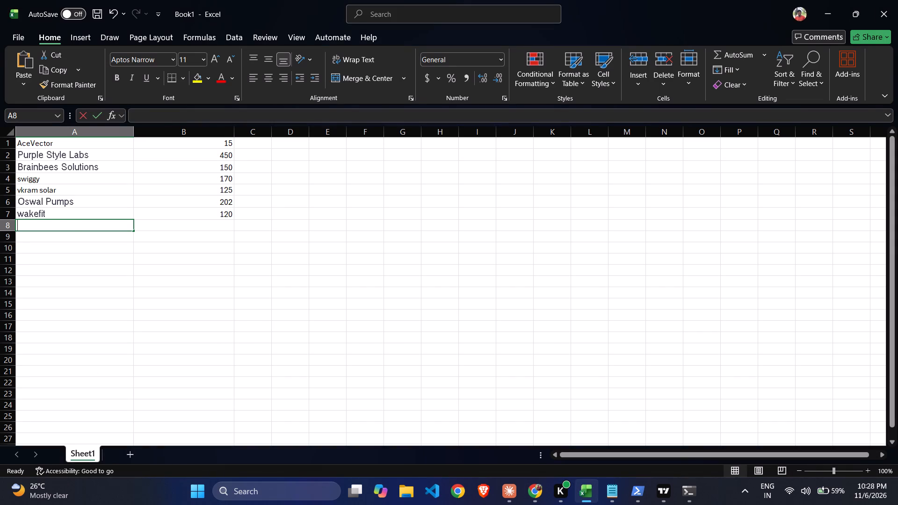
key("ctrl+v")
left_click(197, 224)
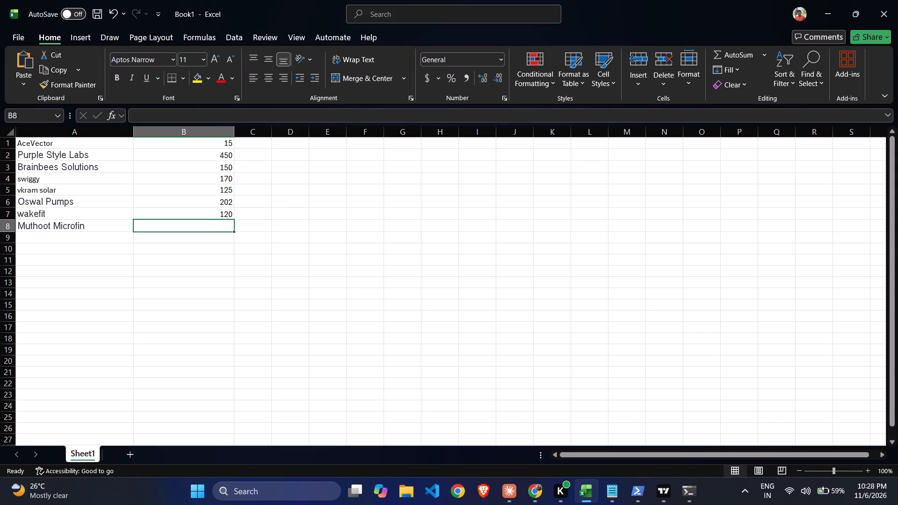
type("136")
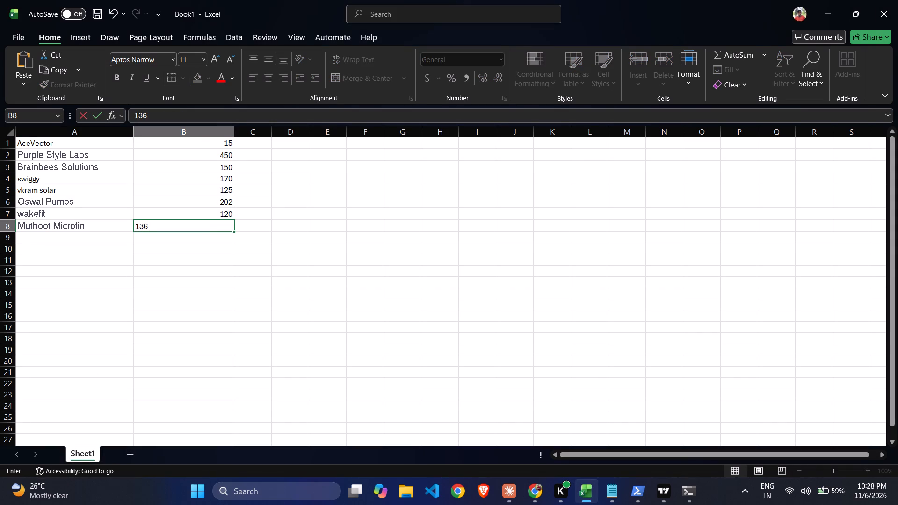
Switch to Chrome, return to Screener's below-IPO-price list and open the Runwal Enterprises company page.
key("alt+Tab")
left_click(271, 219)
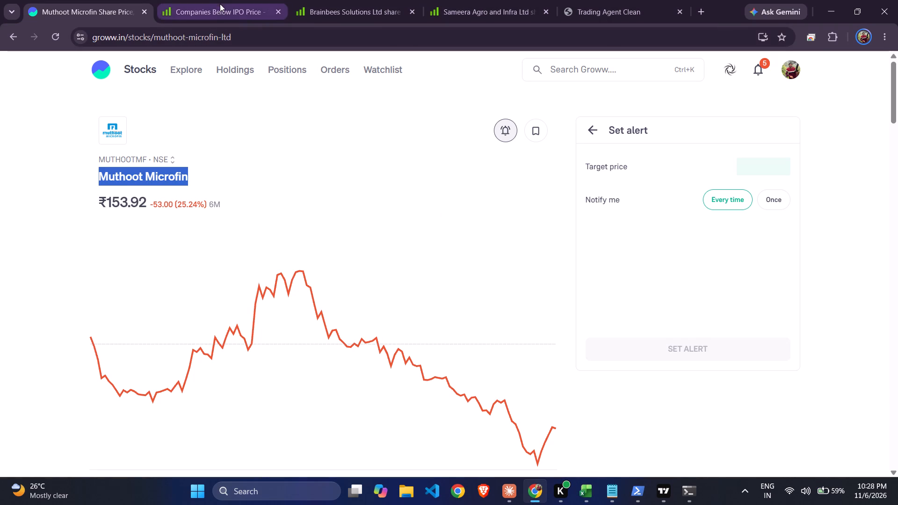
left_click(216, 0)
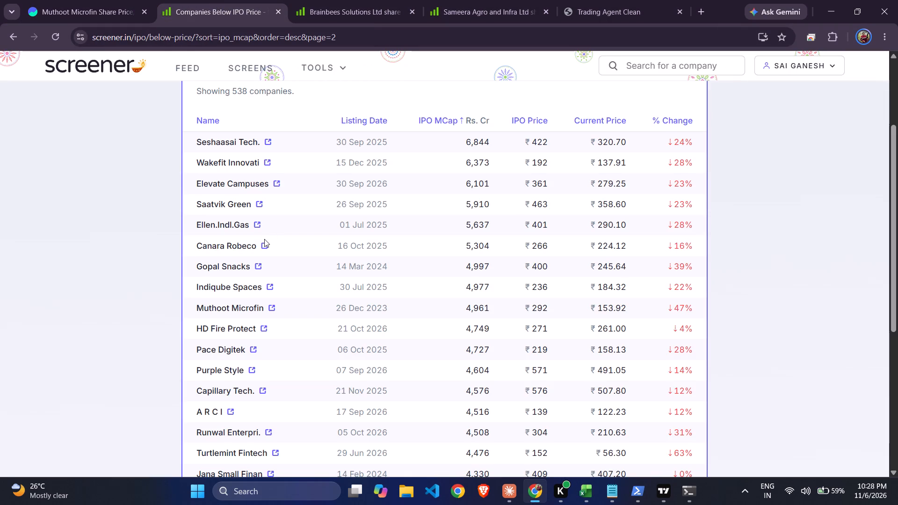
scroll(231, 296, "down", 1)
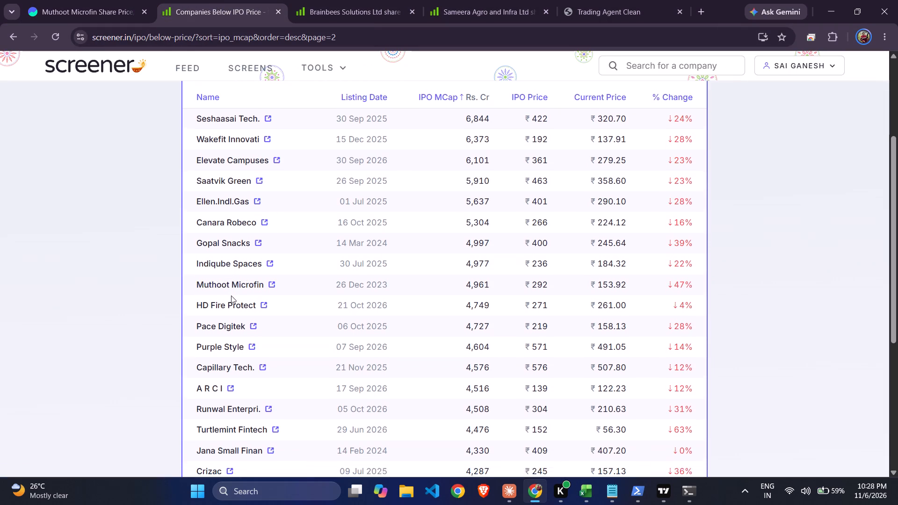
scroll(231, 296, "down", 1)
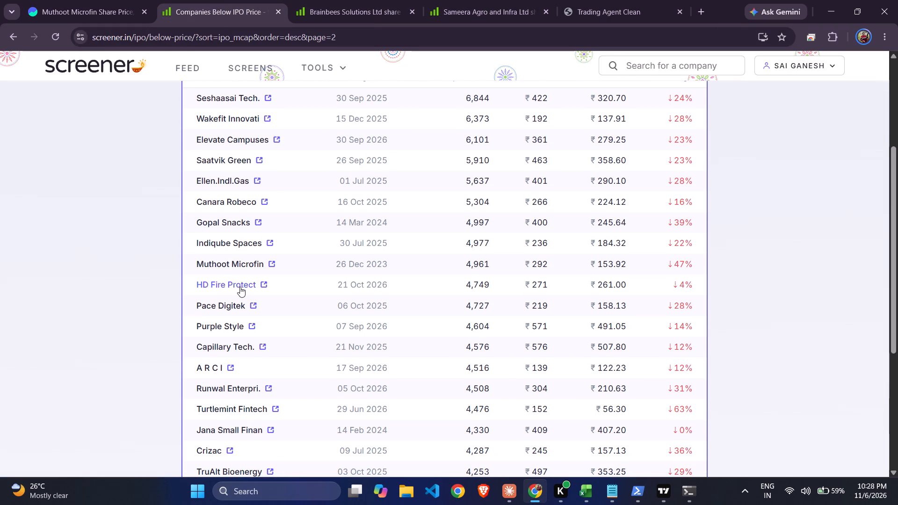
scroll(240, 287, "down", 1)
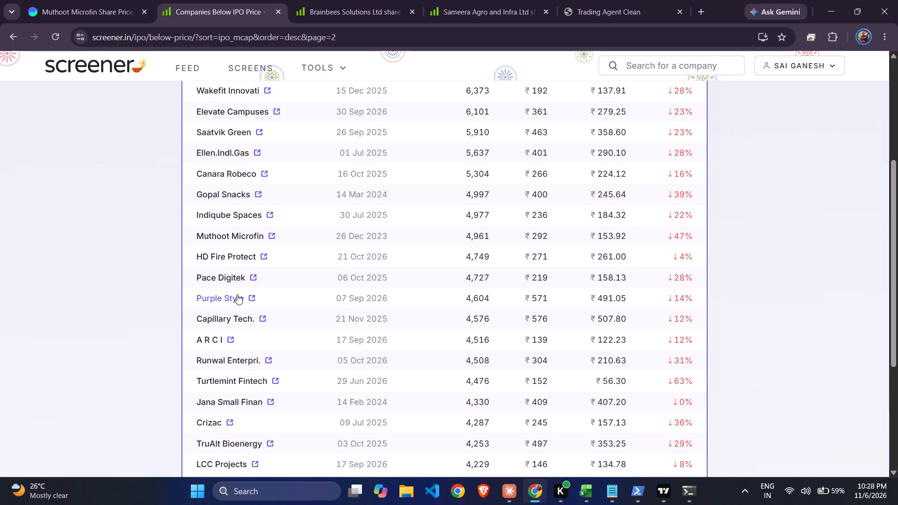
scroll(211, 277, "down", 1)
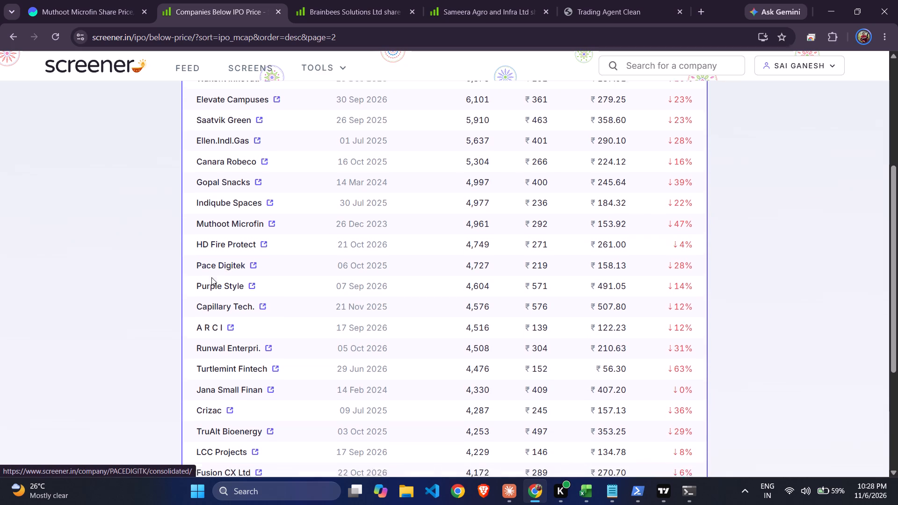
scroll(211, 277, "down", 1)
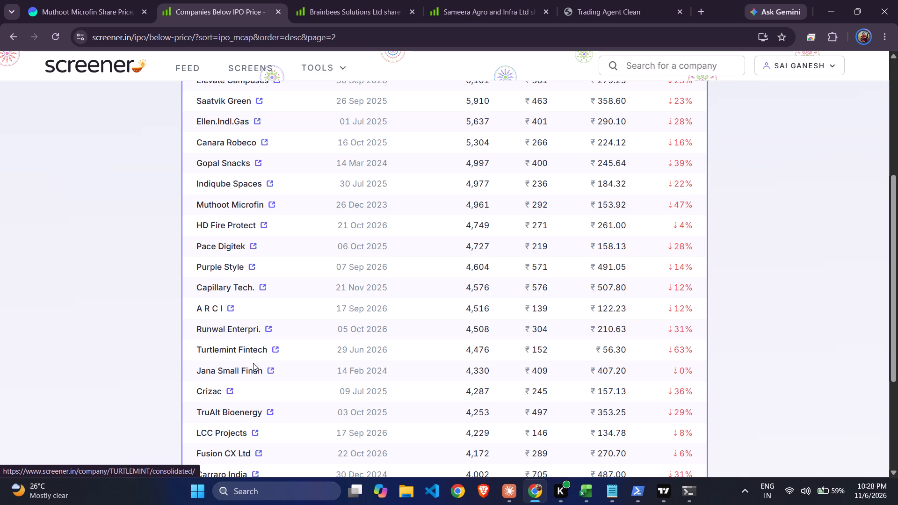
left_click(204, 329)
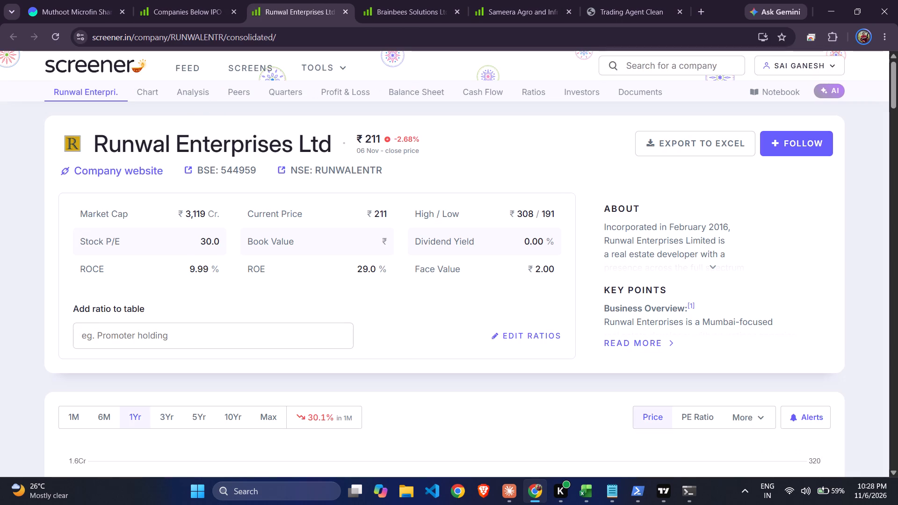
Copy the name Runwal Enterprises Ltd from Screener and use it to find and open the stock in Groww.
left_click_drag(93, 143, 346, 125)
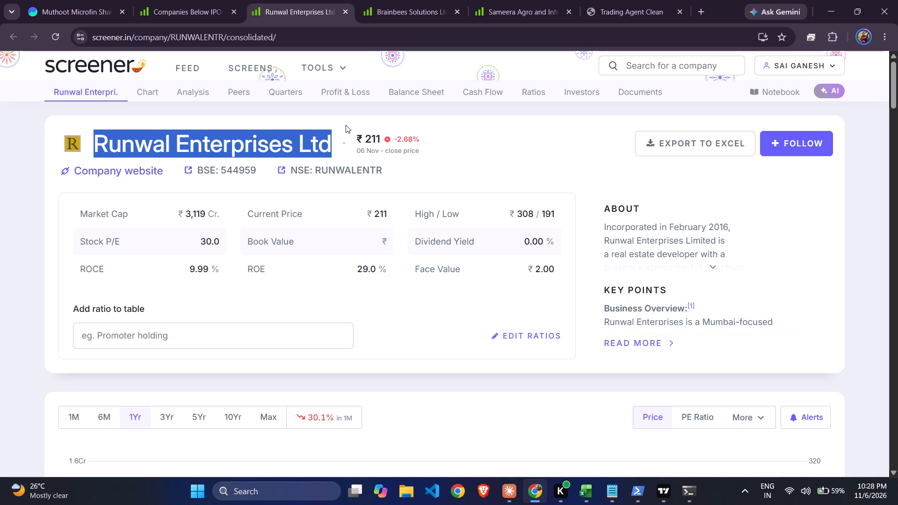
key("ctrl+c")
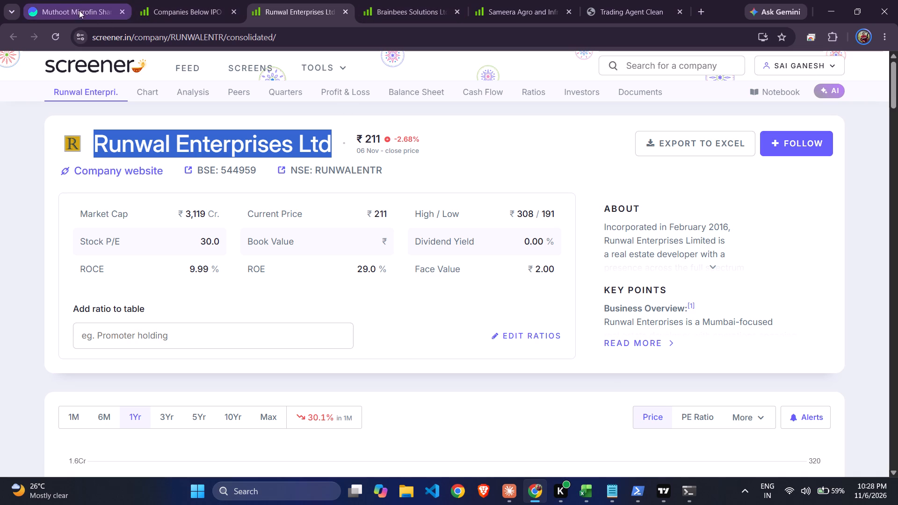
left_click(72, 1)
left_click(604, 63)
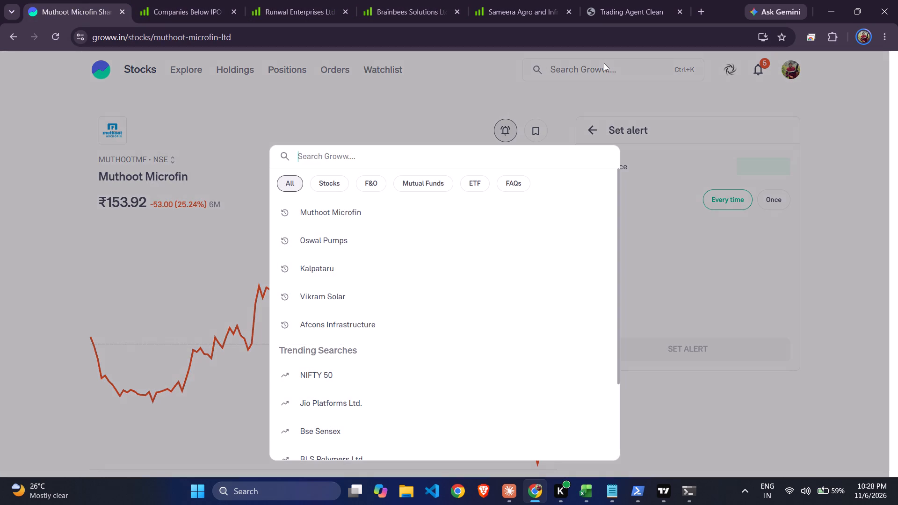
key("ctrl+v")
key("Return")
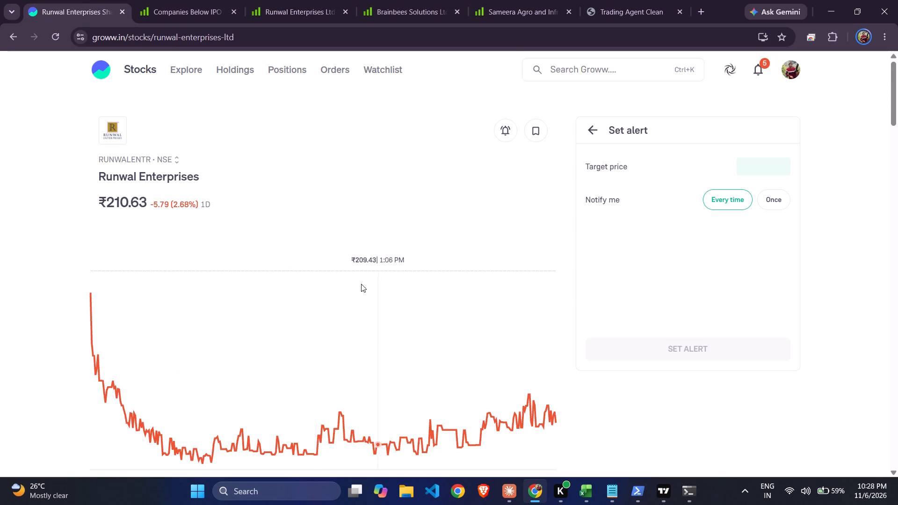
Check Runwal Enterprises' price chart over 3M, 6M and All, and set a price alert at 150, notifying every time.
scroll(315, 309, "down", 1)
left_click(248, 395)
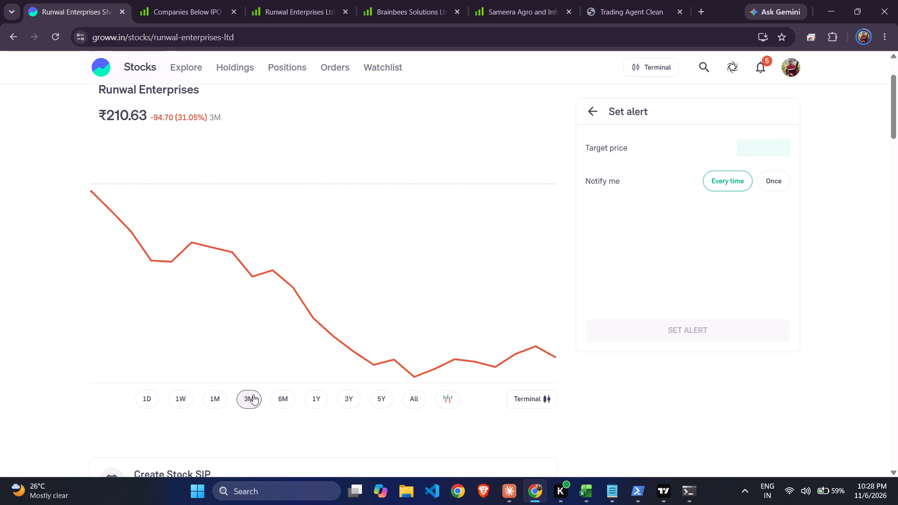
left_click(278, 399)
left_click(404, 398)
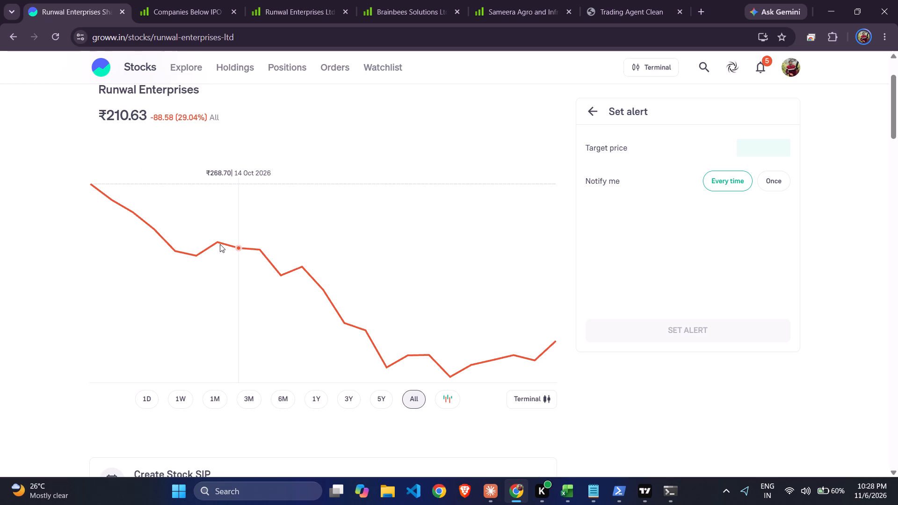
scroll(220, 244, "up", 1)
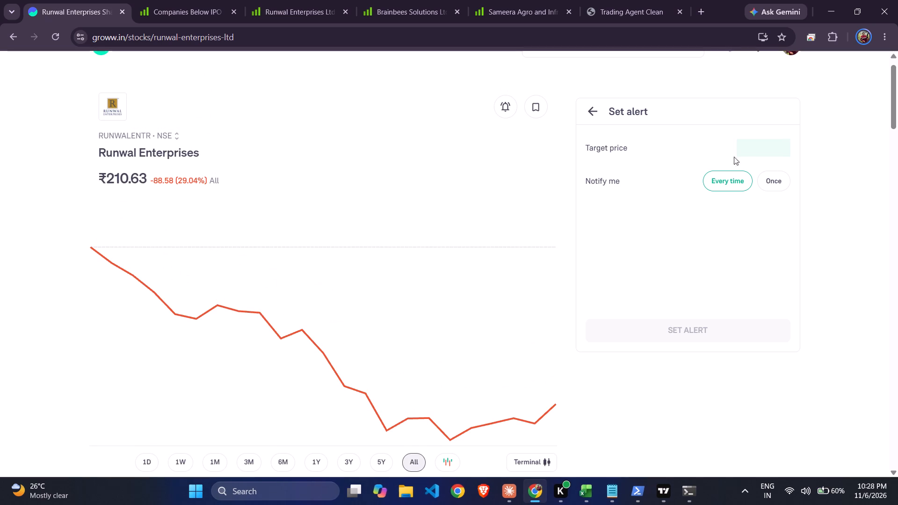
left_click(751, 150)
type("150")
left_click(699, 332)
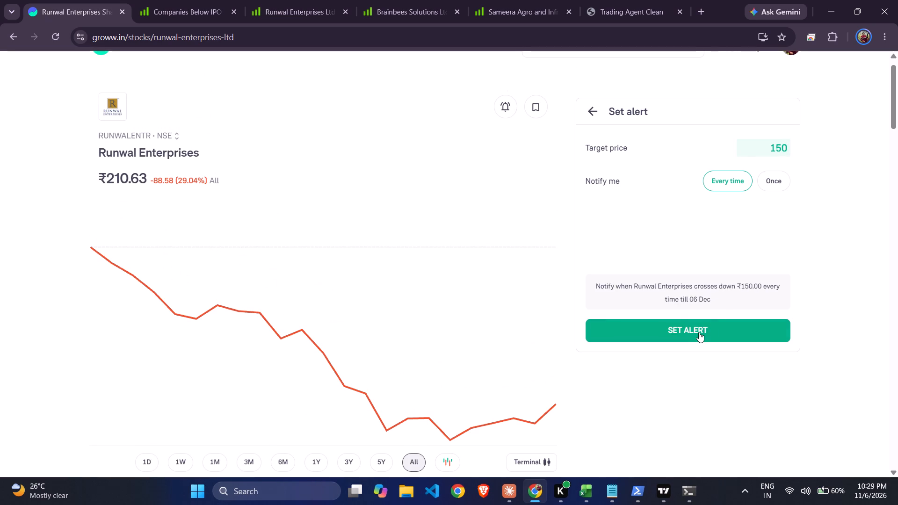
Copy the Runwal Enterprises name from Groww into row 9 of the Excel sheet and enter 150 beside it.
scroll(194, 337, "down", 4)
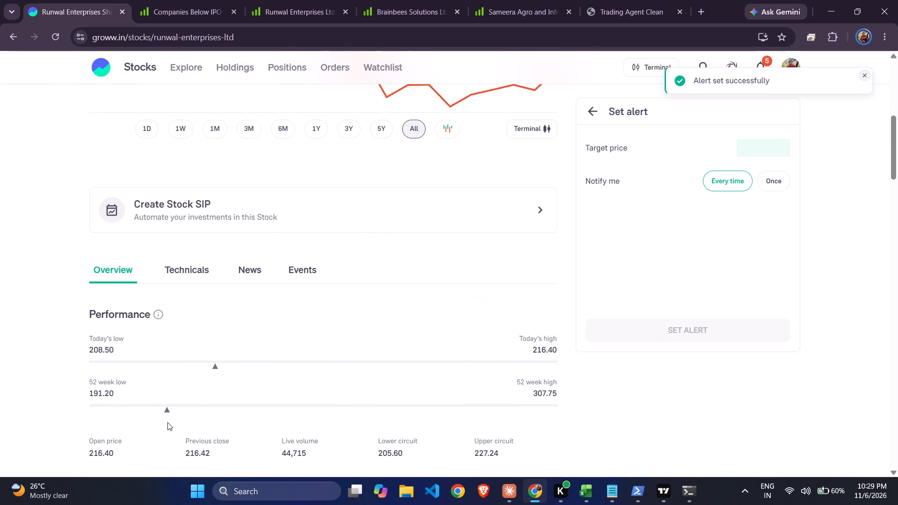
scroll(167, 422, "up", 4)
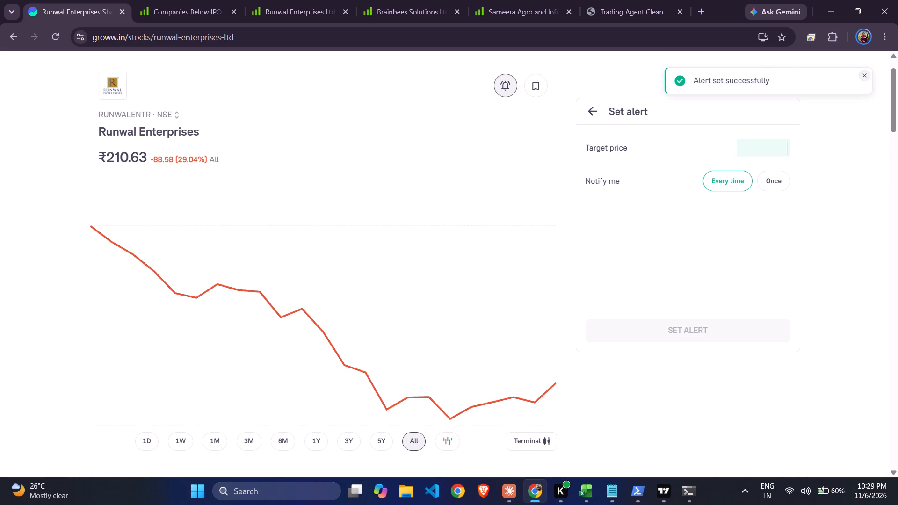
left_click_drag(100, 131, 213, 130)
key("ctrl+c")
key("alt+Tab")
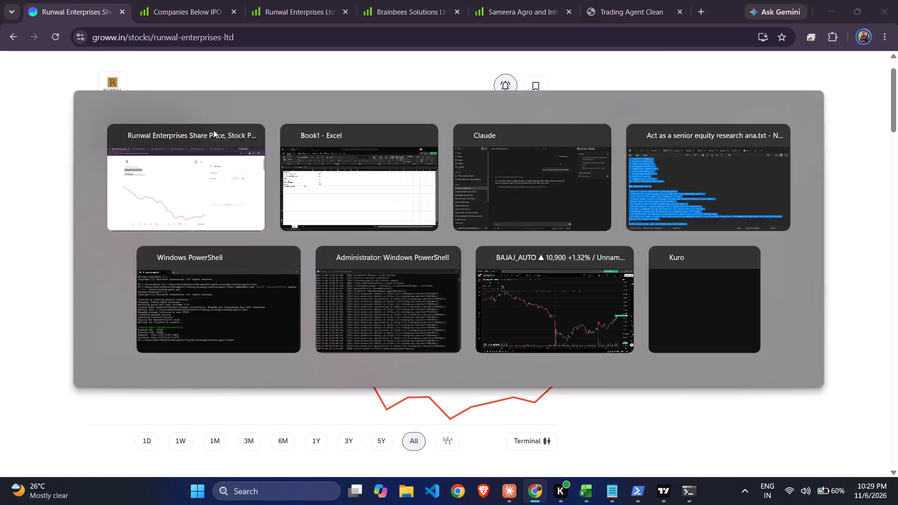
left_click(90, 240)
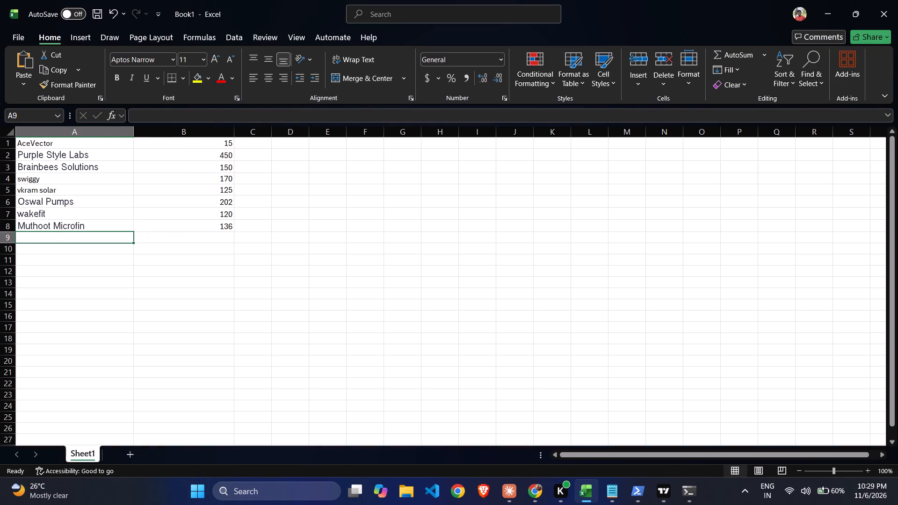
key("ctrl+v")
left_click(191, 243)
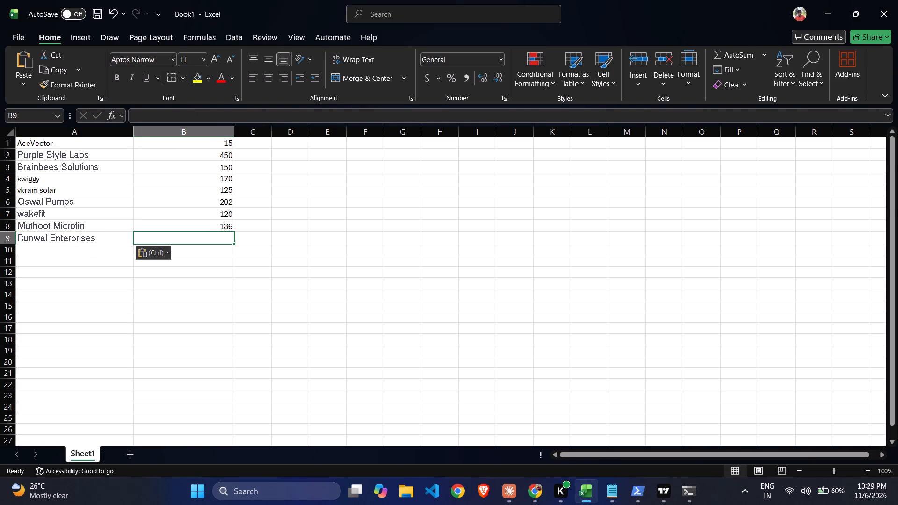
type("150")
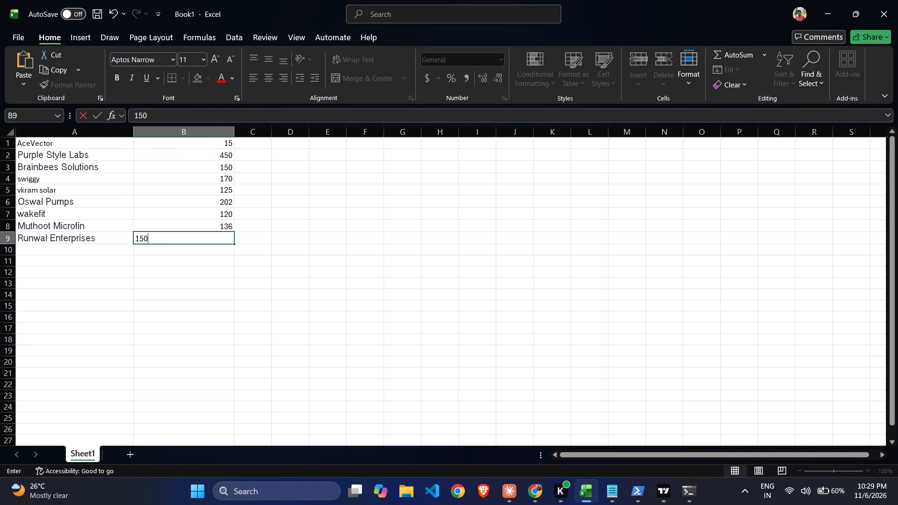
Return to the Screener list in Chrome, look through it for another candidate and open the Turtlemint Fintech page.
key("alt+Tab")
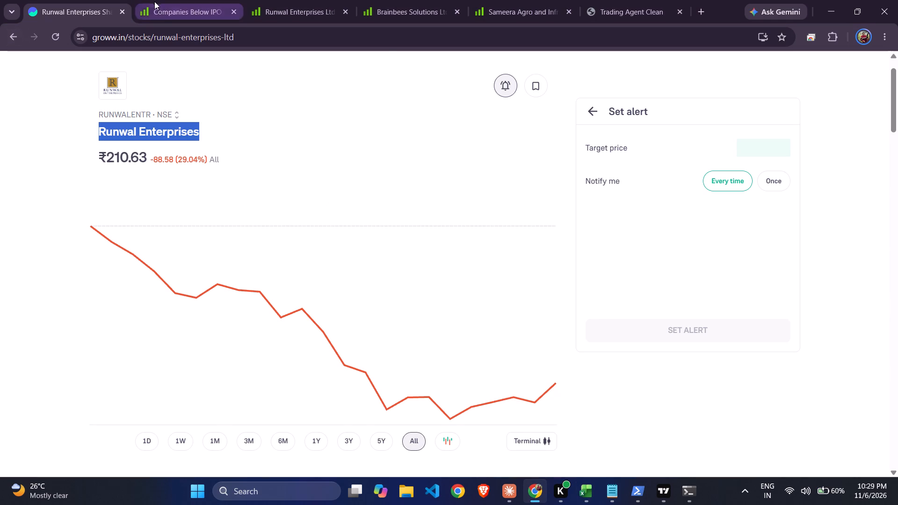
left_click(159, 0)
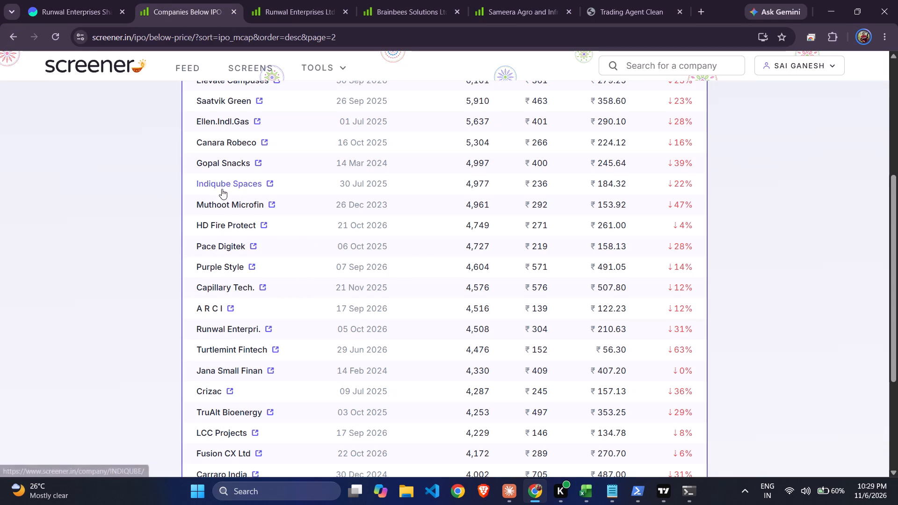
left_click(587, 498)
key("alt+Tab")
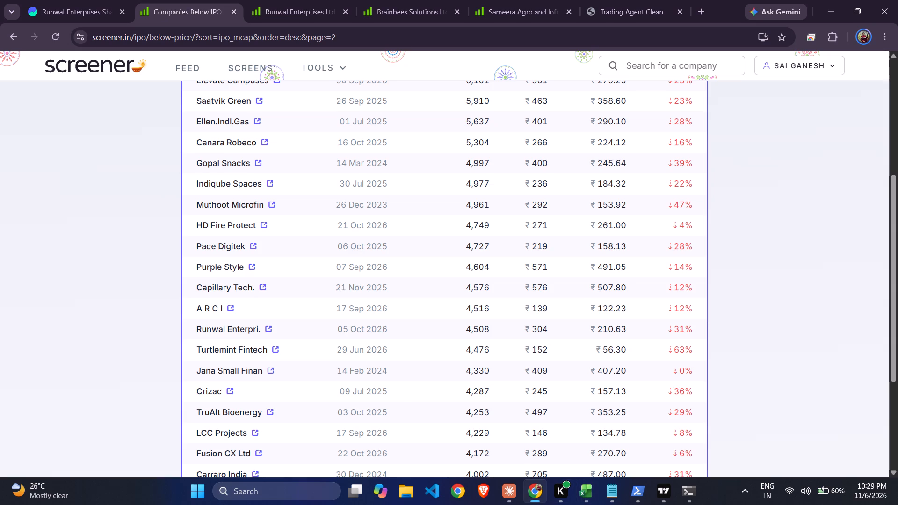
scroll(365, 358, "down", 1)
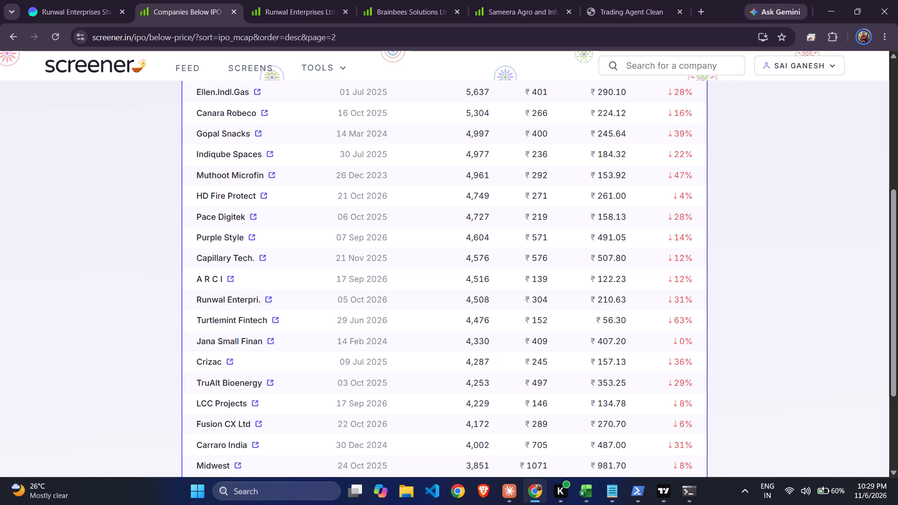
scroll(602, 271, "up", 1)
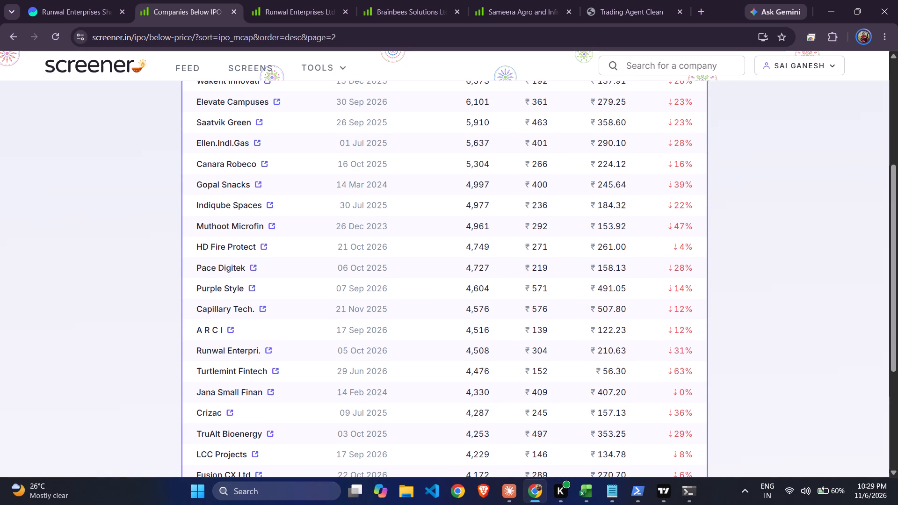
left_click(237, 371)
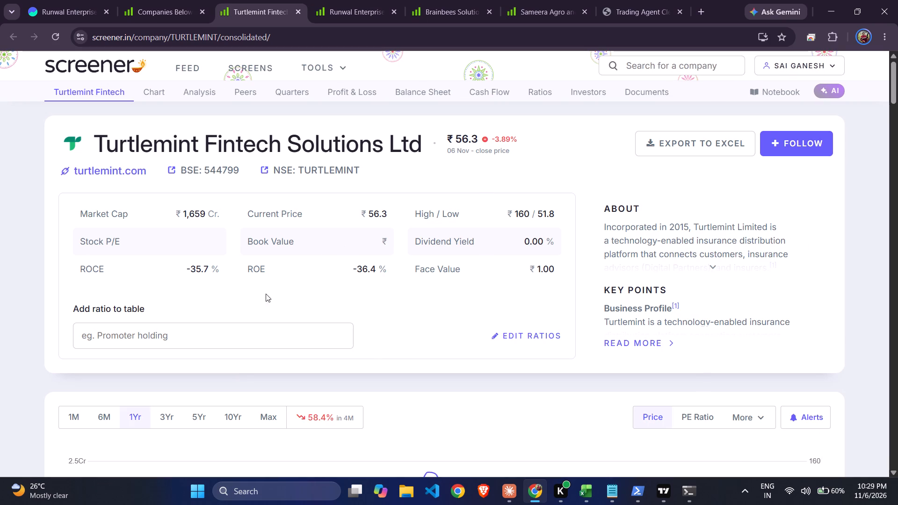
Copy the name Turtlemint Fintech Solutions Ltd from Screener and search for it in Groww.
left_click_drag(98, 142, 115, 145)
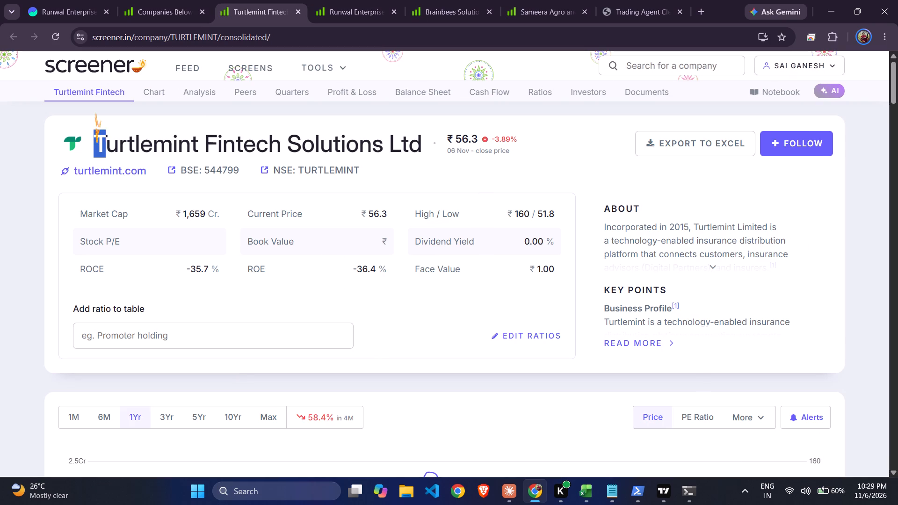
left_click_drag(115, 145, 428, 154)
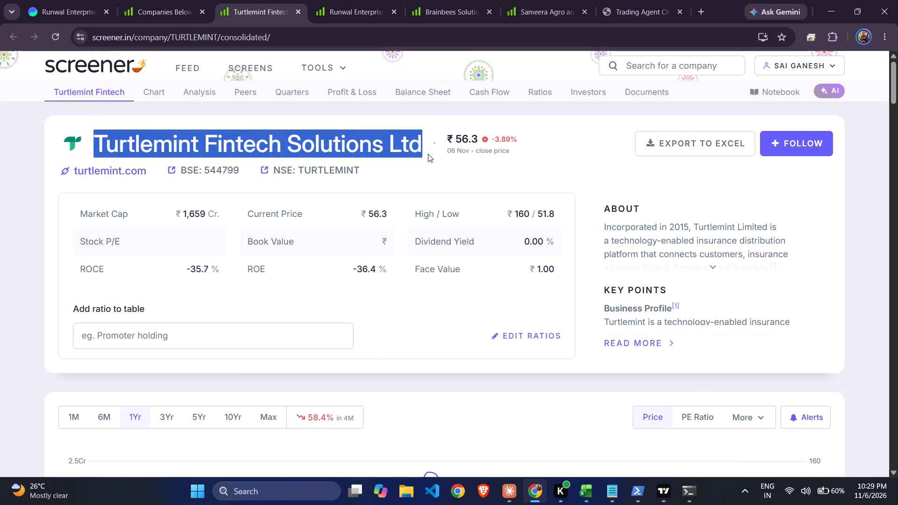
key("ctrl+c")
left_click(85, 0)
scroll(484, 110, "up", 3)
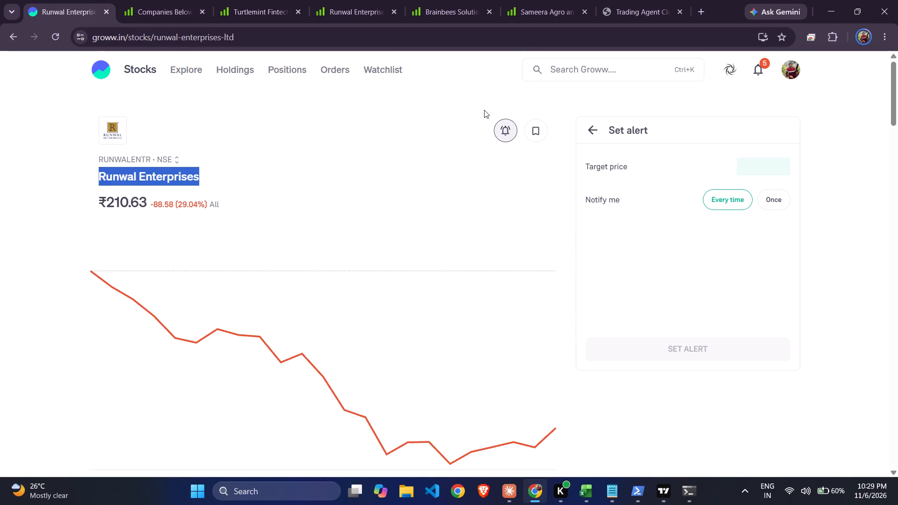
left_click(567, 83)
left_click(562, 78)
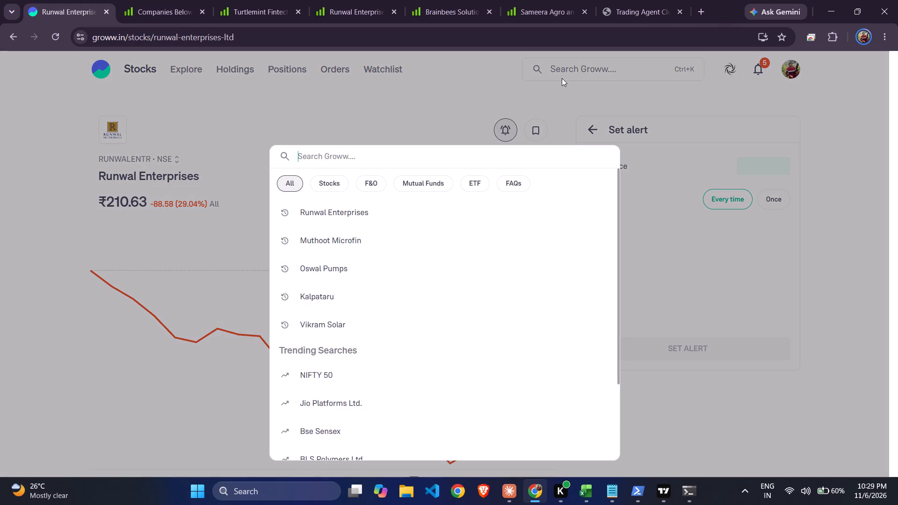
key("ctrl+v")
key("Return")
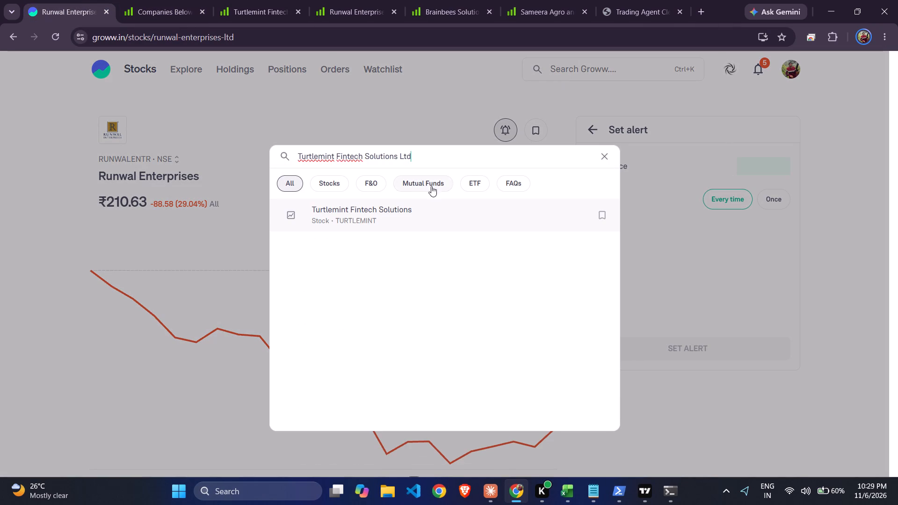
Open Turtlemint Fintech Solutions in Groww and examine its 1Y price chart, AI insights and performance figures.
left_click(366, 209)
scroll(366, 209, "down", 5)
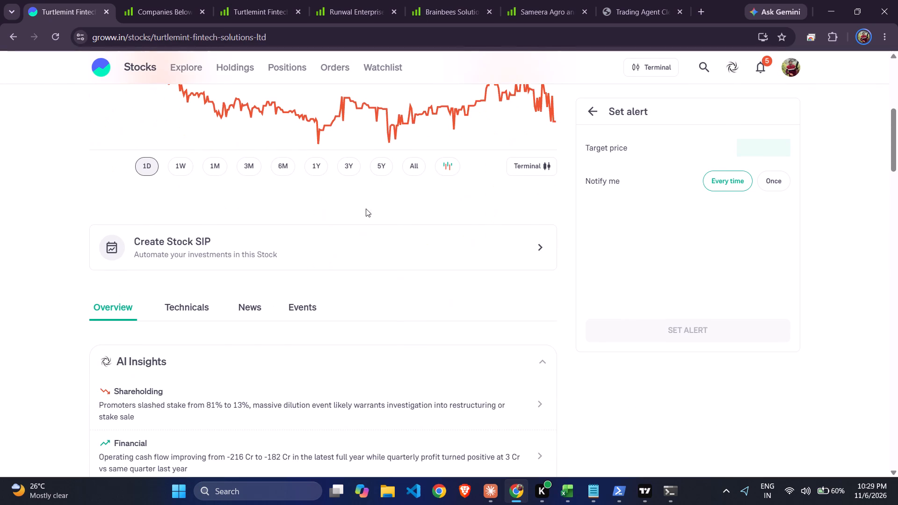
left_click(308, 165)
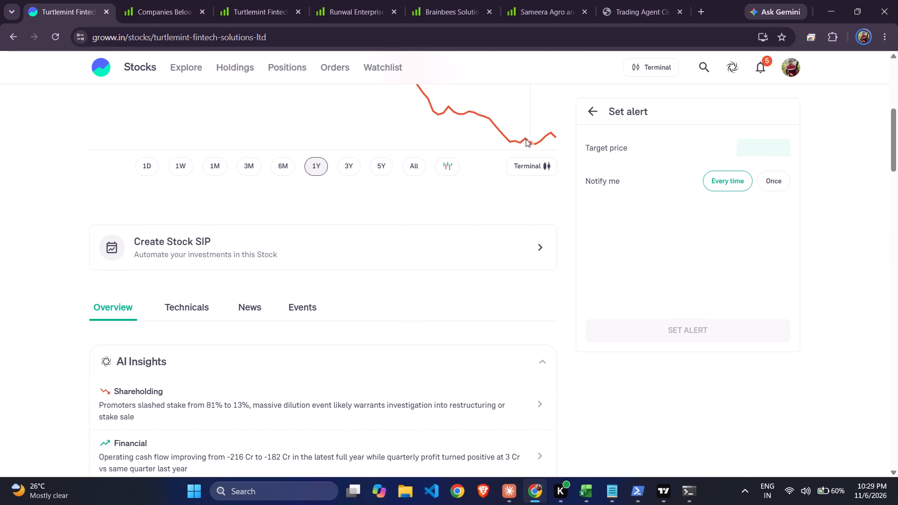
scroll(526, 139, "up", 4)
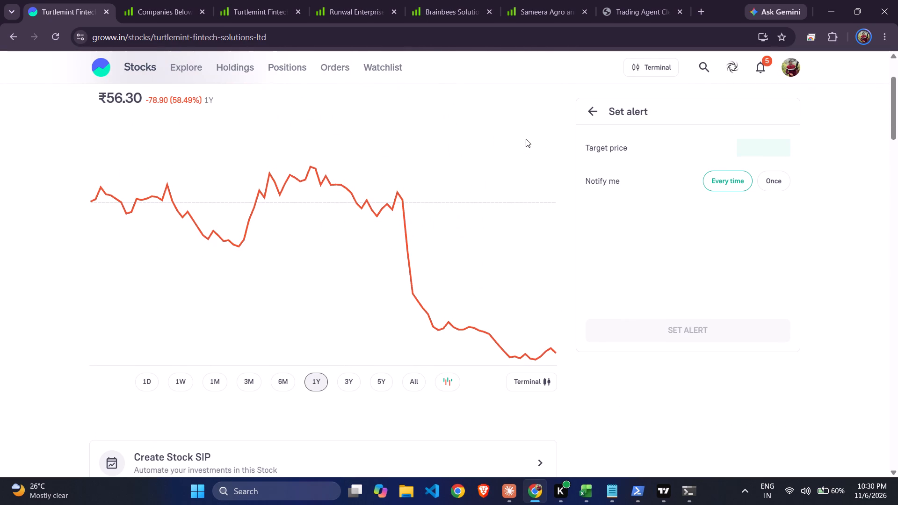
scroll(526, 139, "down", 1)
scroll(373, 373, "down", 3)
scroll(373, 373, "up", 1)
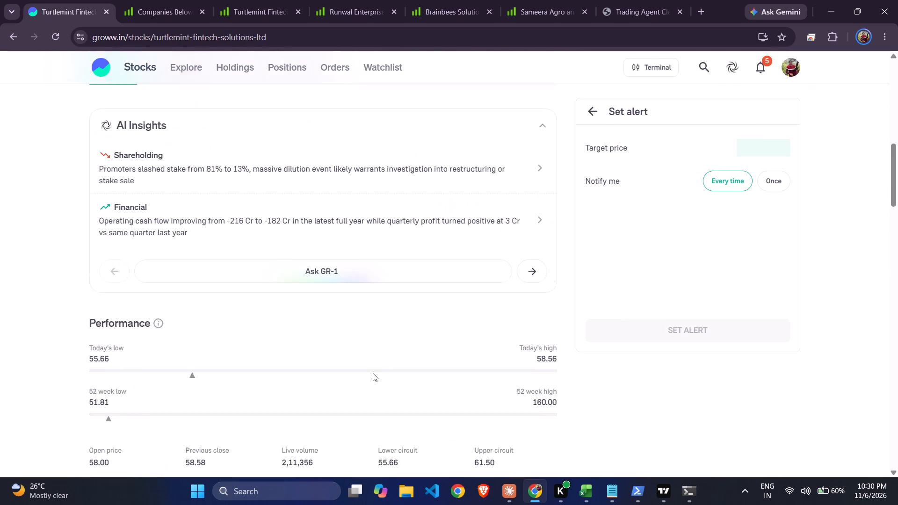
scroll(373, 373, "up", 5)
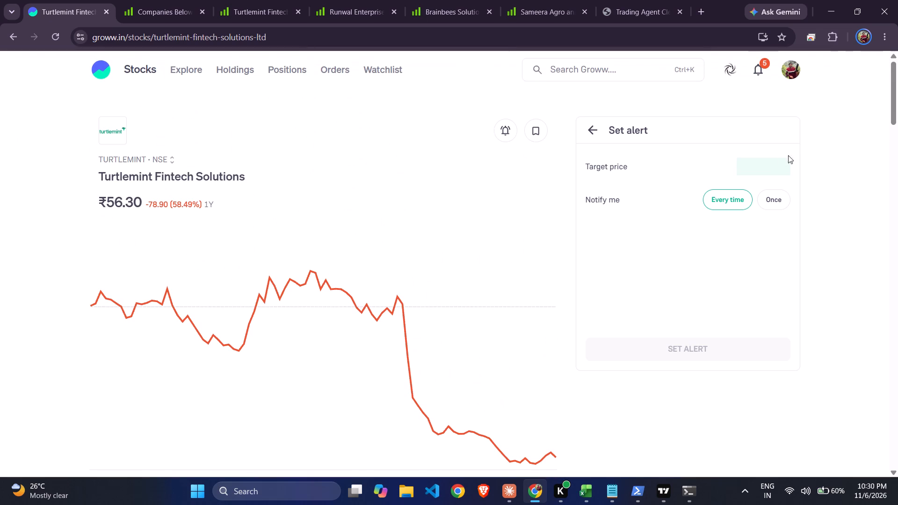
Set a Groww price alert for Turtlemint Fintech Solutions at 45, notifying every time.
left_click(760, 170)
type("45")
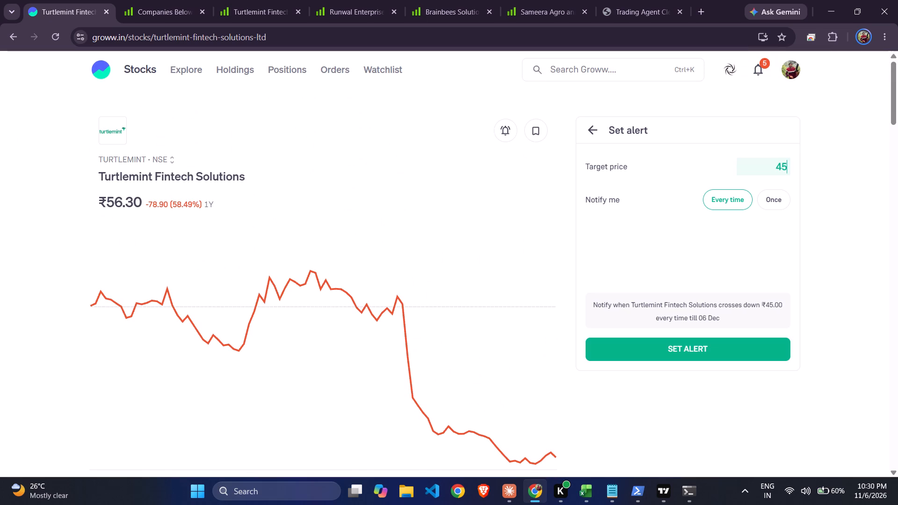
left_click(650, 350)
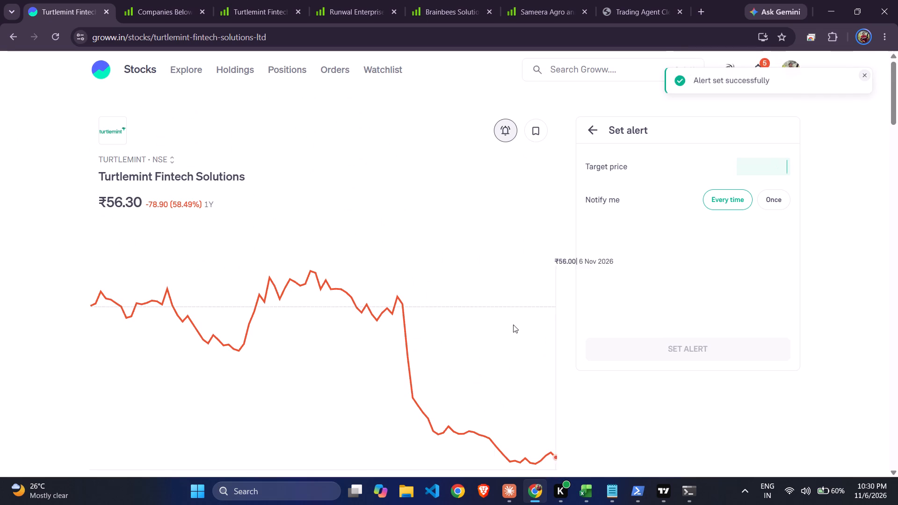
scroll(414, 240, "up", 2)
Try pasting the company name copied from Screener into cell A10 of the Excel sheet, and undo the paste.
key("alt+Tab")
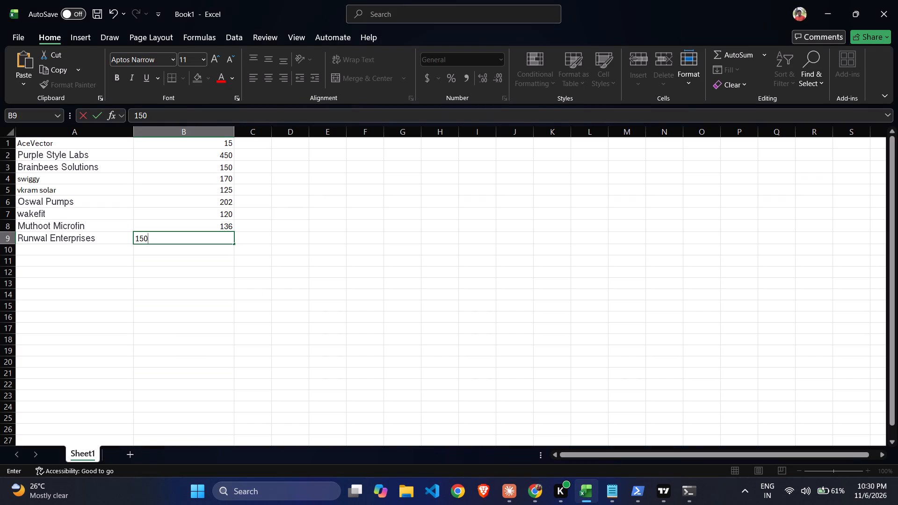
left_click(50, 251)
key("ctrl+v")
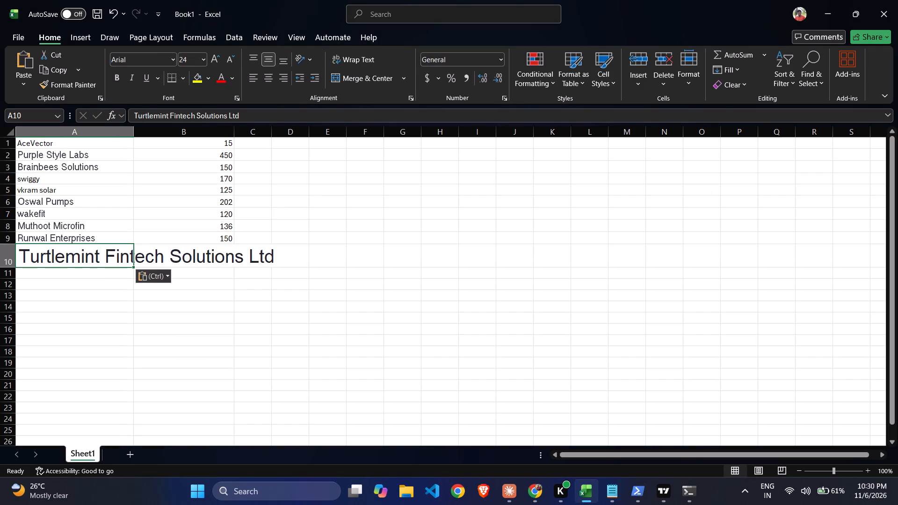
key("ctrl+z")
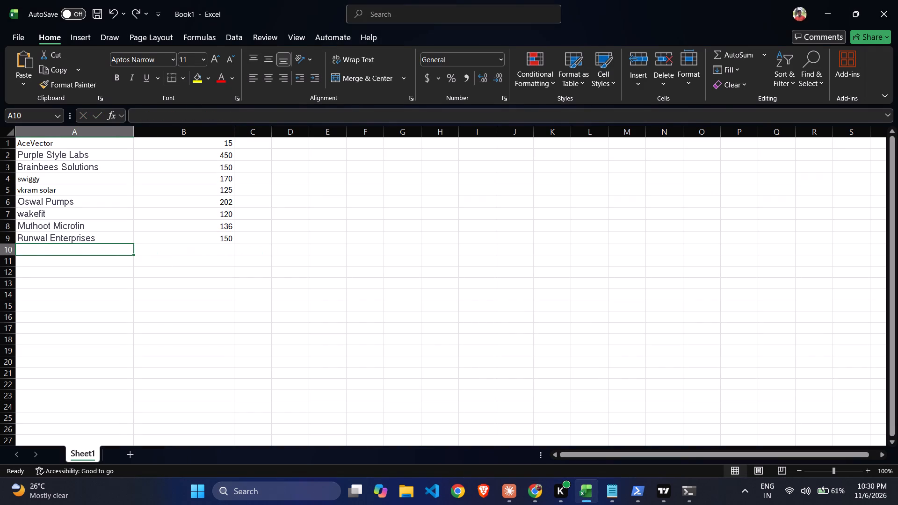
Copy the Turtlemint Fintech Solutions name from Groww into row 10 of the Excel sheet and enter 45 beside it.
key("alt+Tab")
left_click_drag(99, 175, 188, 180)
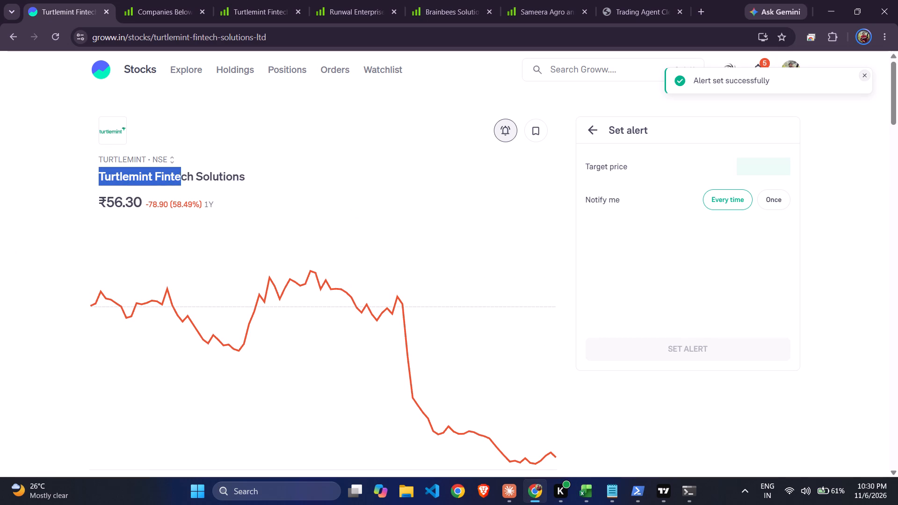
left_click_drag(188, 180, 246, 184)
key("ctrl+c")
key("alt+Tab")
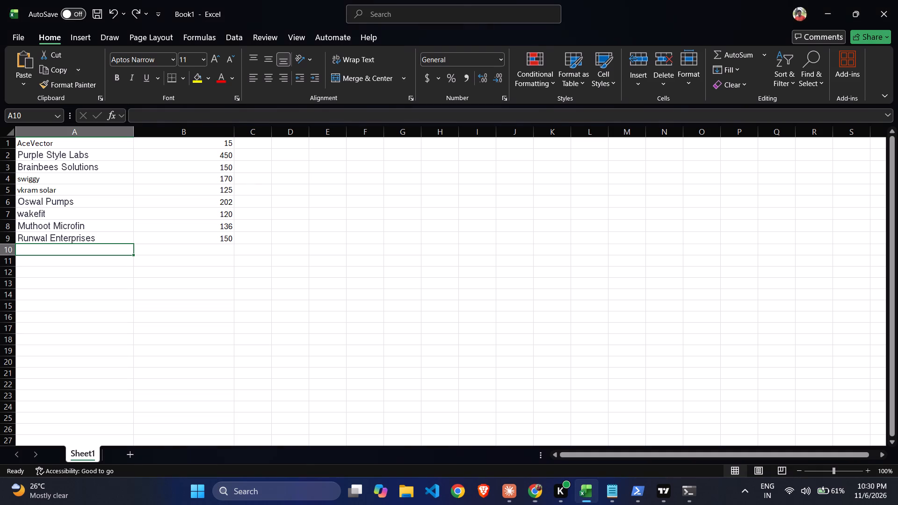
key("ctrl+v")
key("alt+Tab")
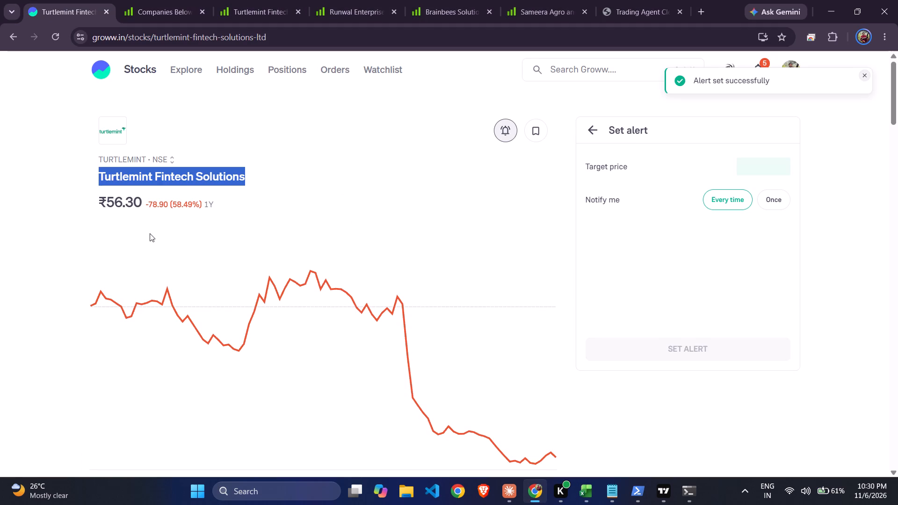
key("alt+Tab")
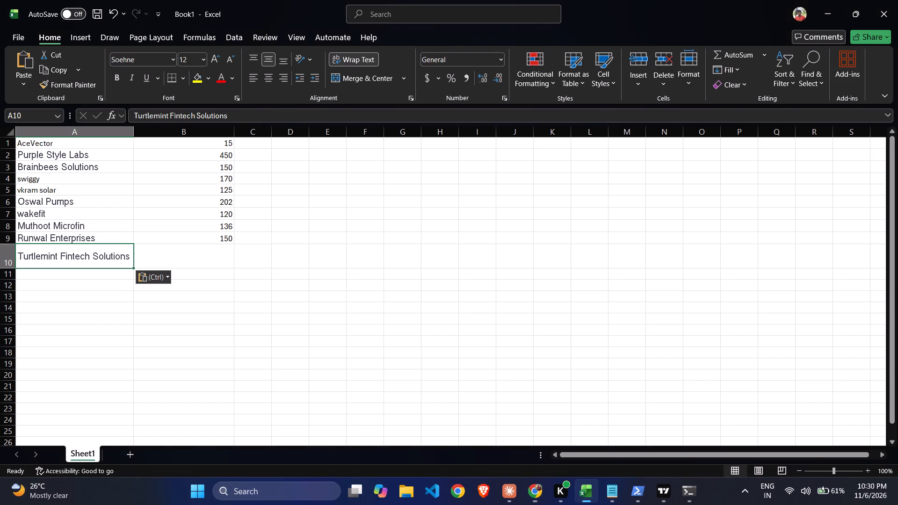
left_click(207, 256)
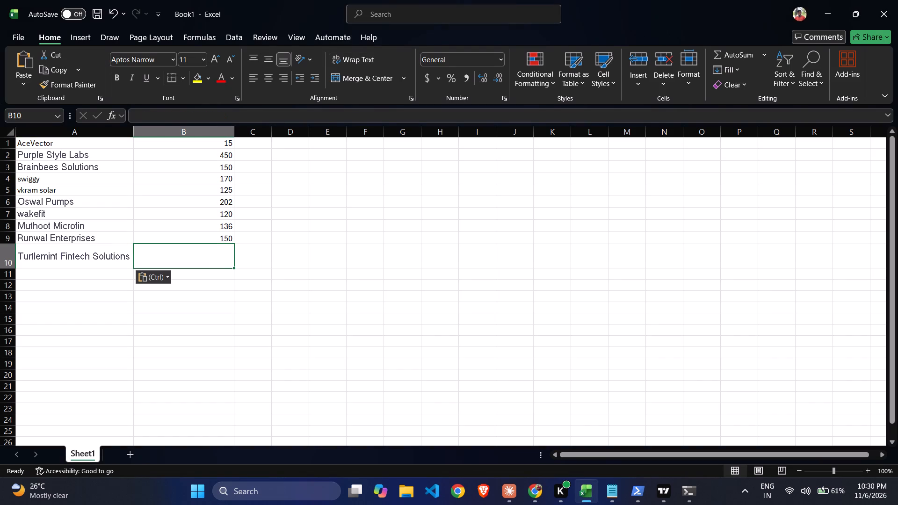
type("45")
left_click(116, 271)
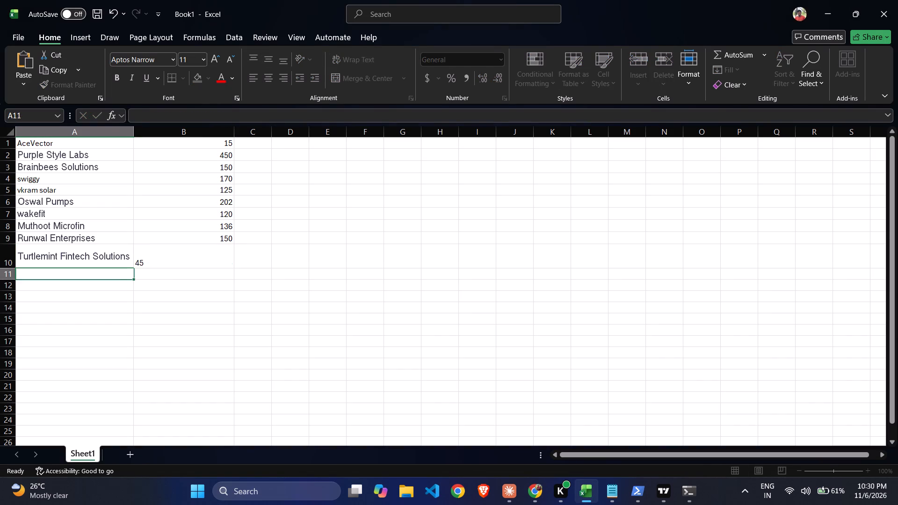
Return to Screener's below-IPO-price list in Chrome and look through pages 2 and 3 for further candidates.
key("alt+Tab")
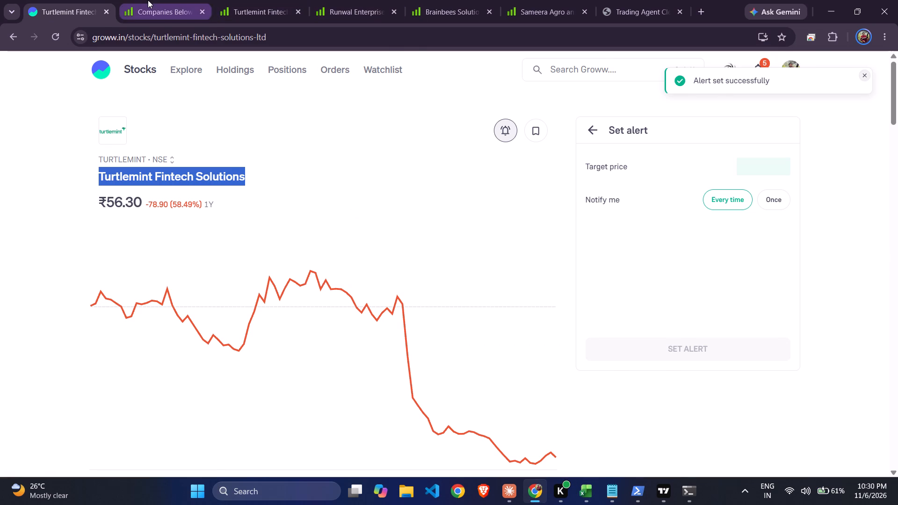
left_click(148, 0)
scroll(235, 242, "down", 1)
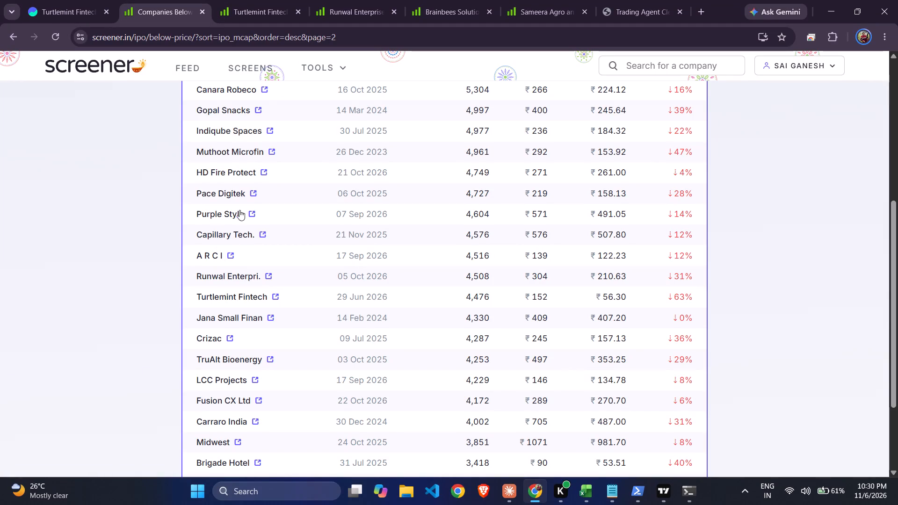
scroll(221, 301, "down", 1)
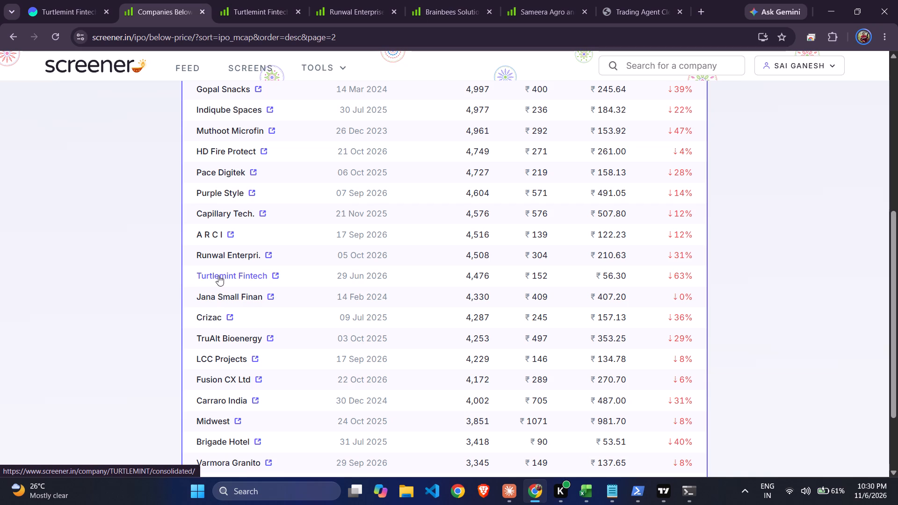
scroll(218, 360, "down", 1)
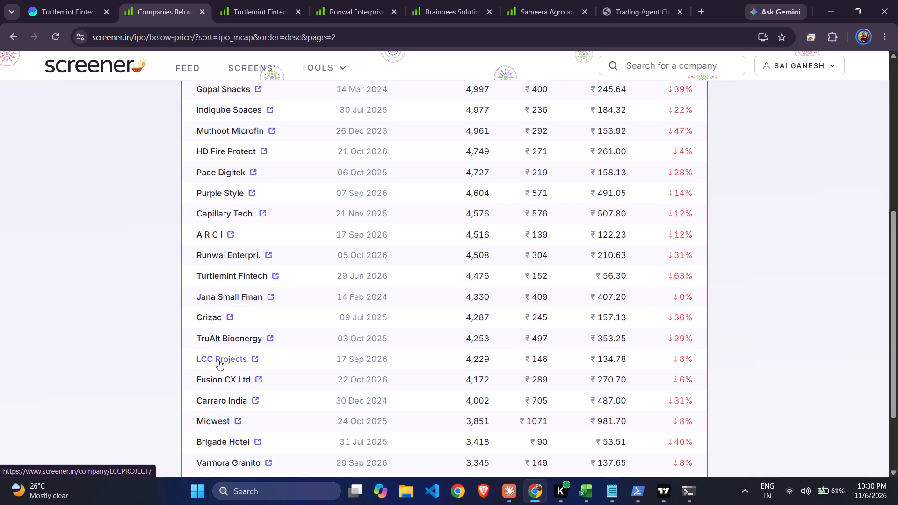
scroll(218, 360, "down", 1)
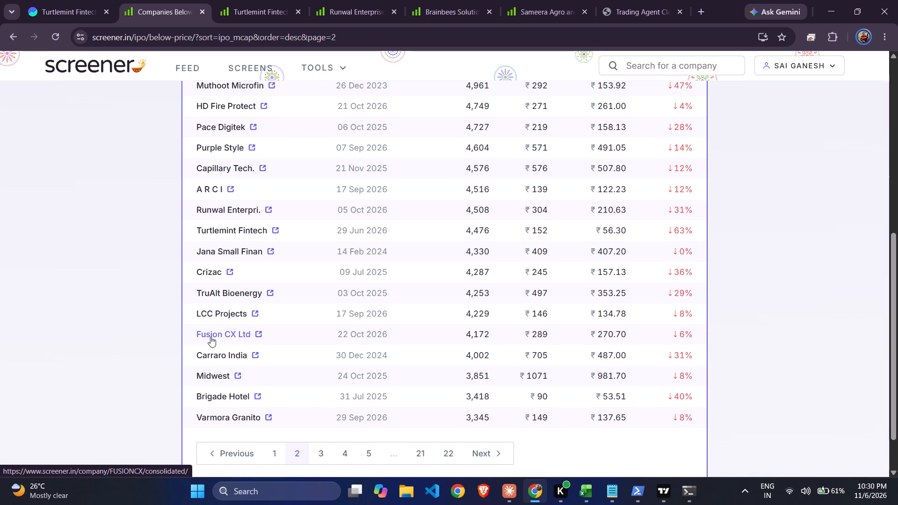
scroll(210, 337, "down", 1)
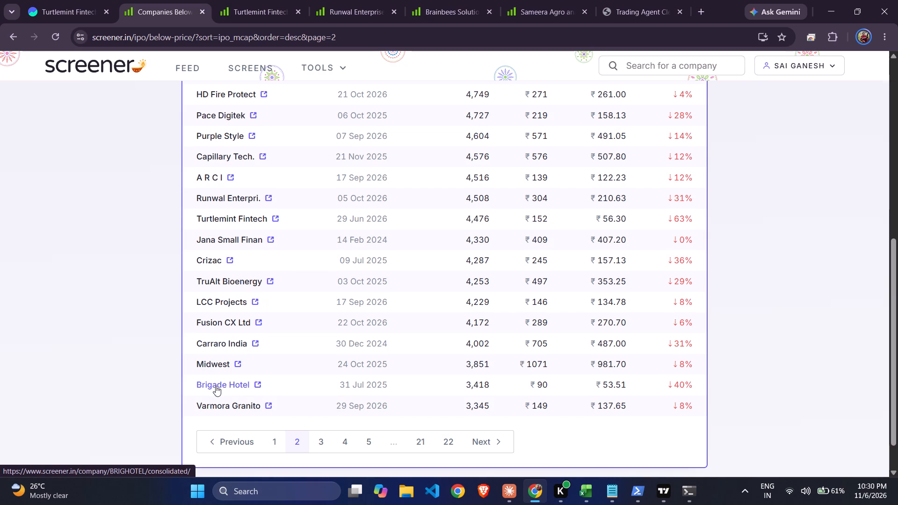
scroll(216, 386, "down", 1)
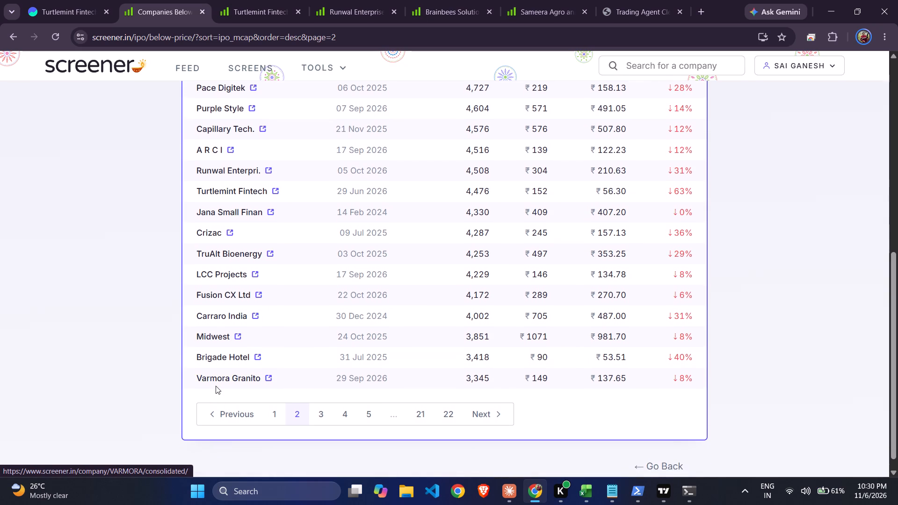
scroll(216, 386, "down", 1)
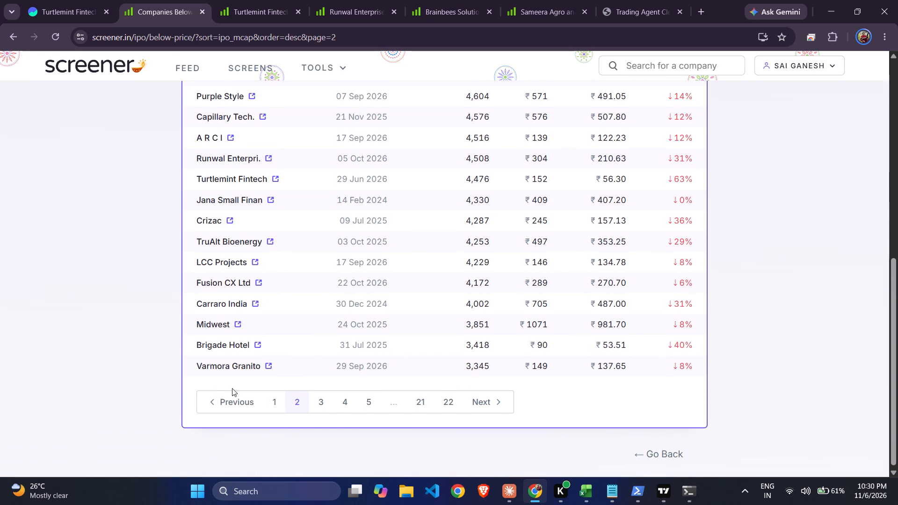
left_click(320, 401)
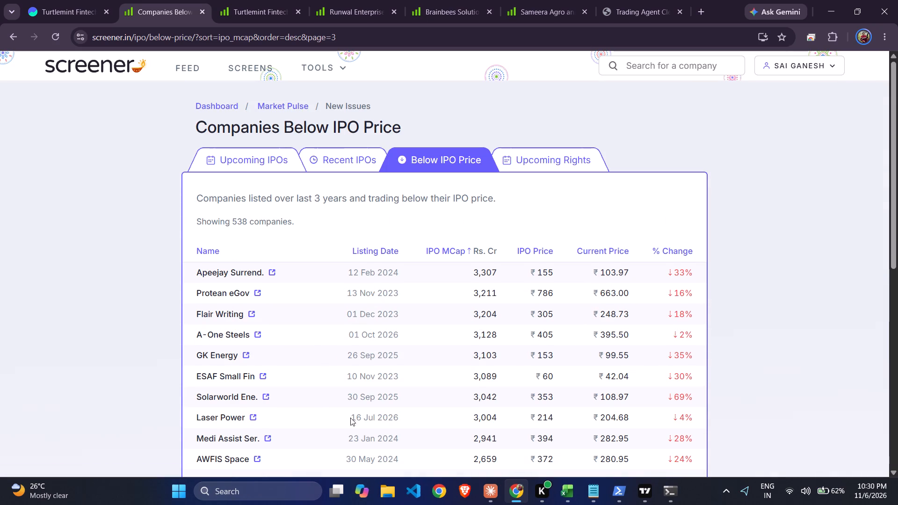
scroll(448, 382, "down", 1)
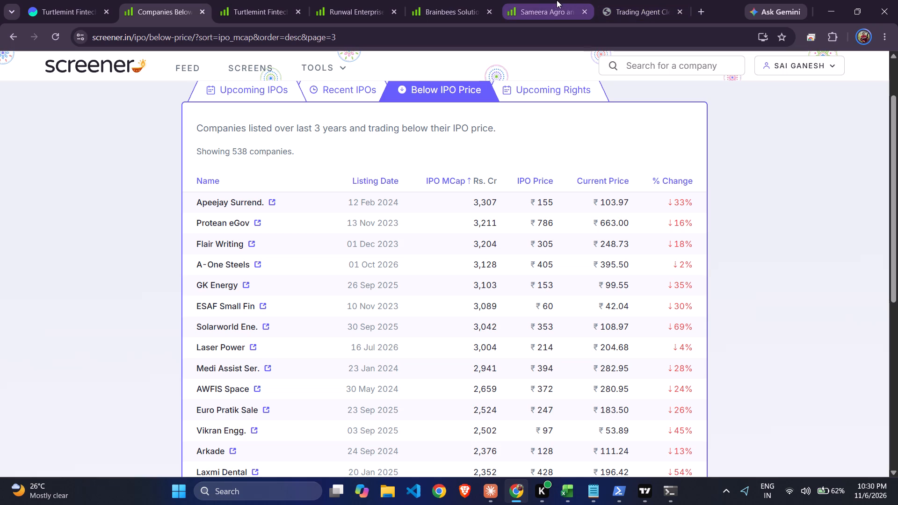
Check the Trading Agent's Momentum Trading page, including the Confirmed / Watch entries in the saved TV results.
left_click(641, 0)
scroll(392, 197, "up", 3)
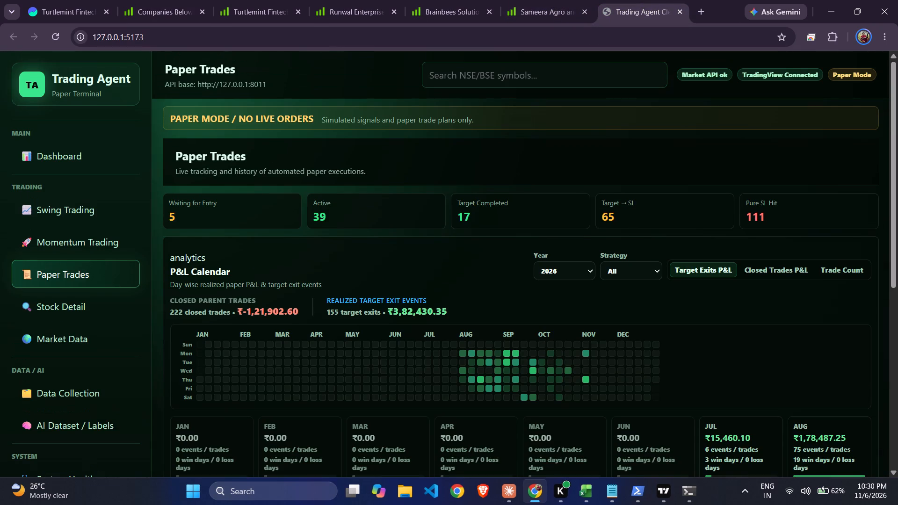
scroll(392, 197, "up", 3)
left_click(96, 234)
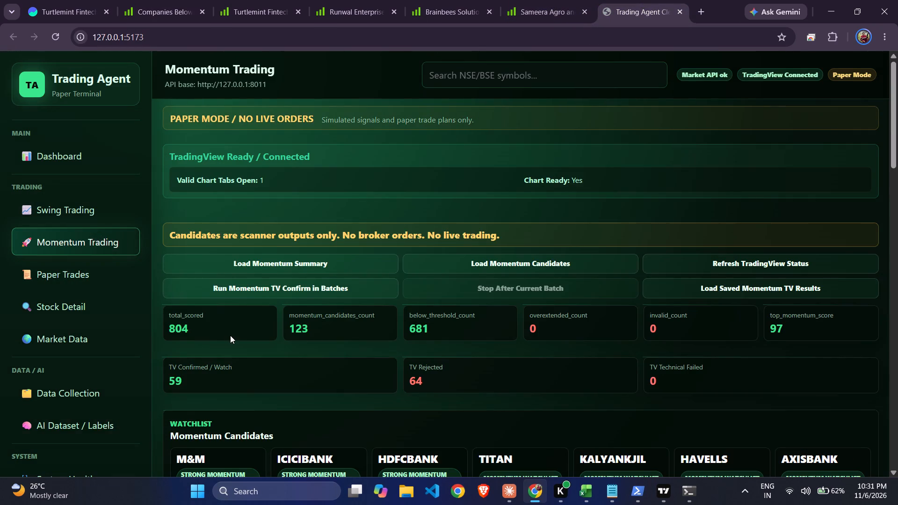
scroll(230, 335, "down", 12)
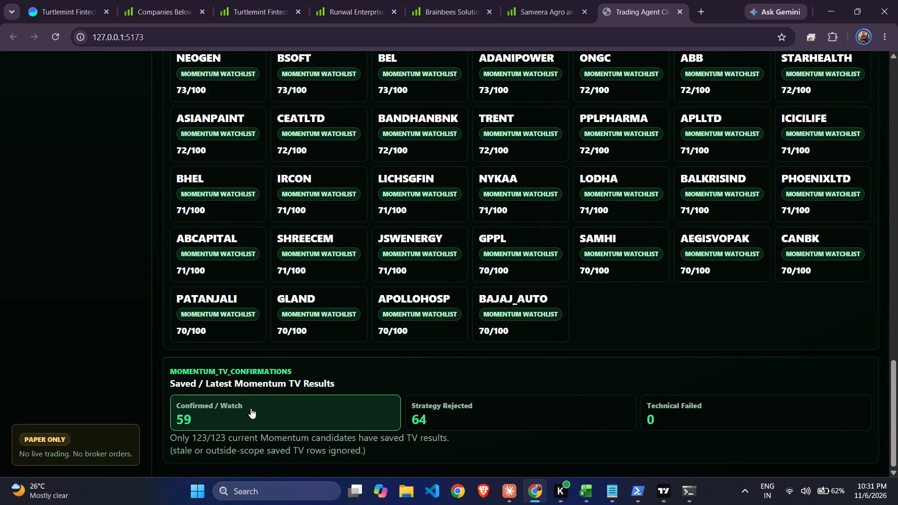
left_click(251, 408)
scroll(251, 408, "up", 11)
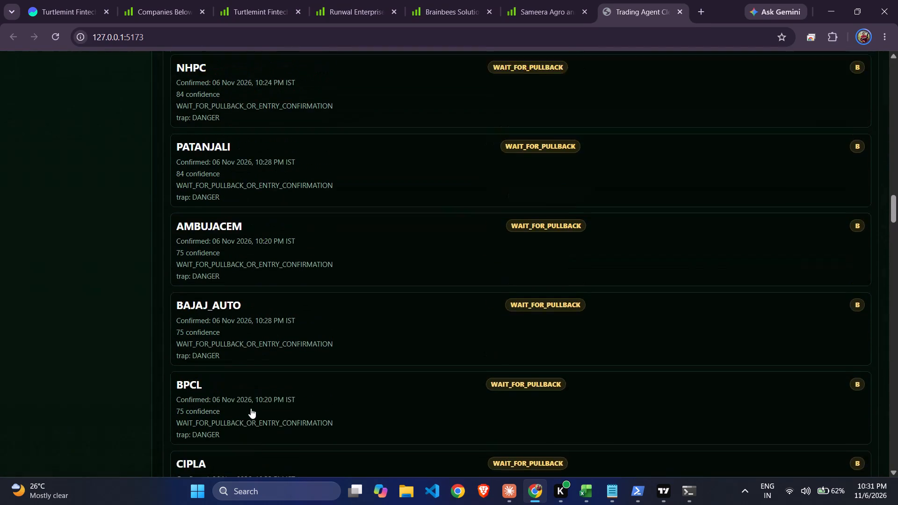
scroll(251, 408, "up", 11)
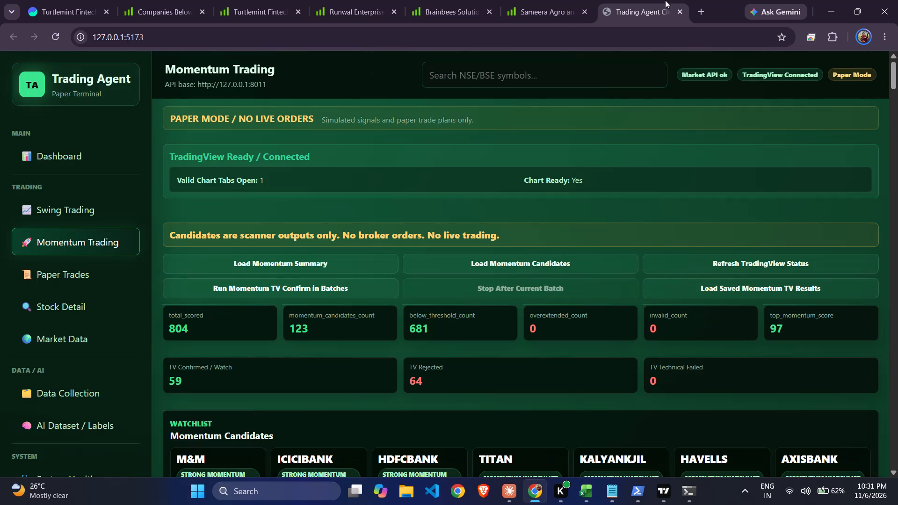
Close the Trading Agent page, the Notepad window and the terminal windows.
left_click(676, 8)
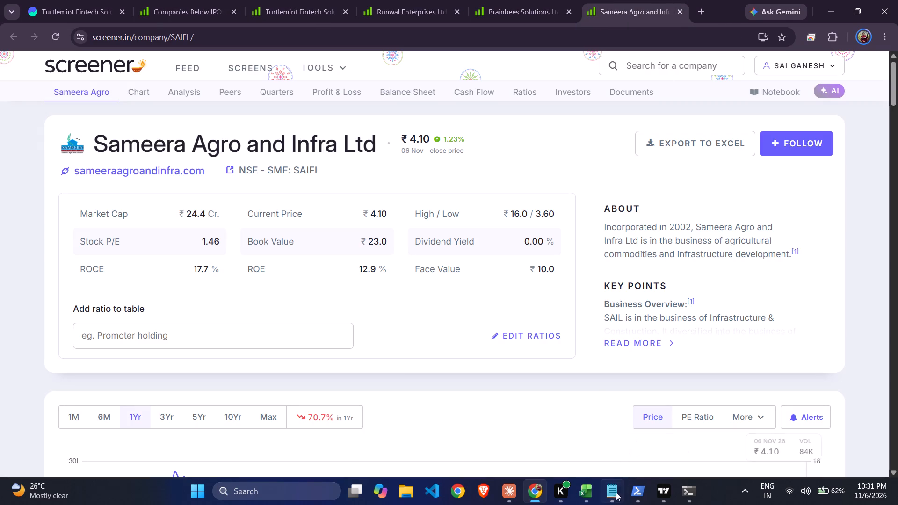
left_click(612, 504)
left_click(800, 131)
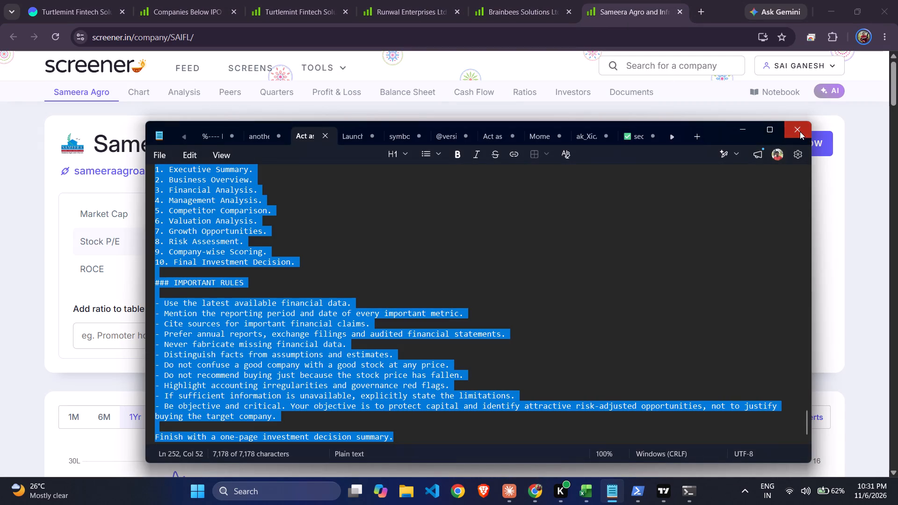
left_click(628, 489)
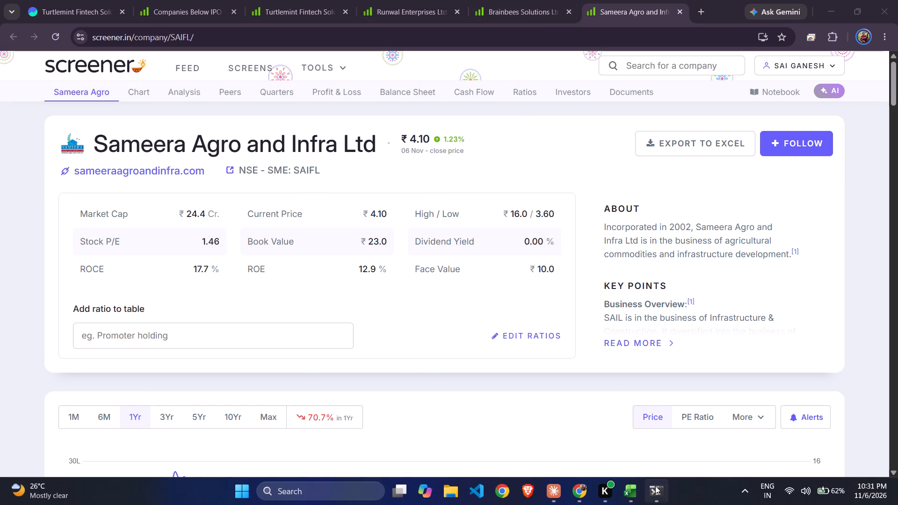
left_click(656, 488)
left_click(722, 67)
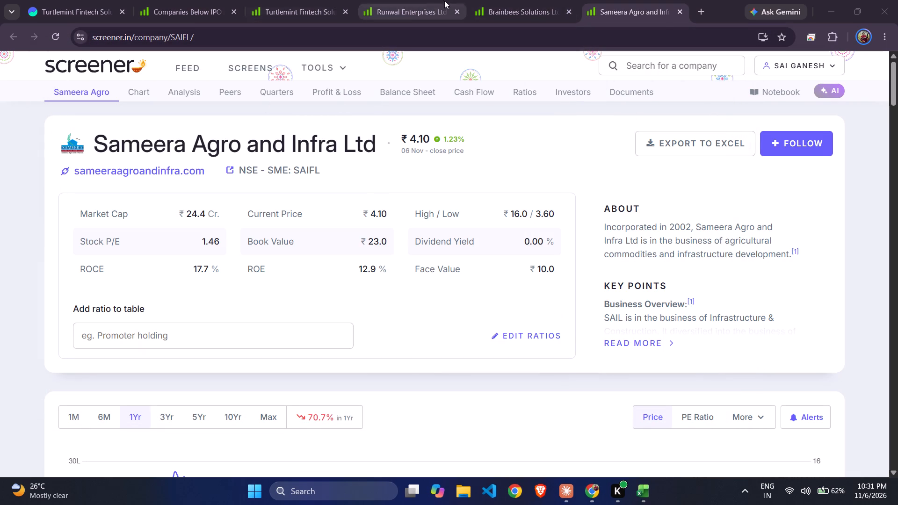
Close the Sameera Agro and Infra, Brainbees Solutions and Runwal Enterprises company pages in Chrome.
key("ctrl+w")
key("ctrl+w")
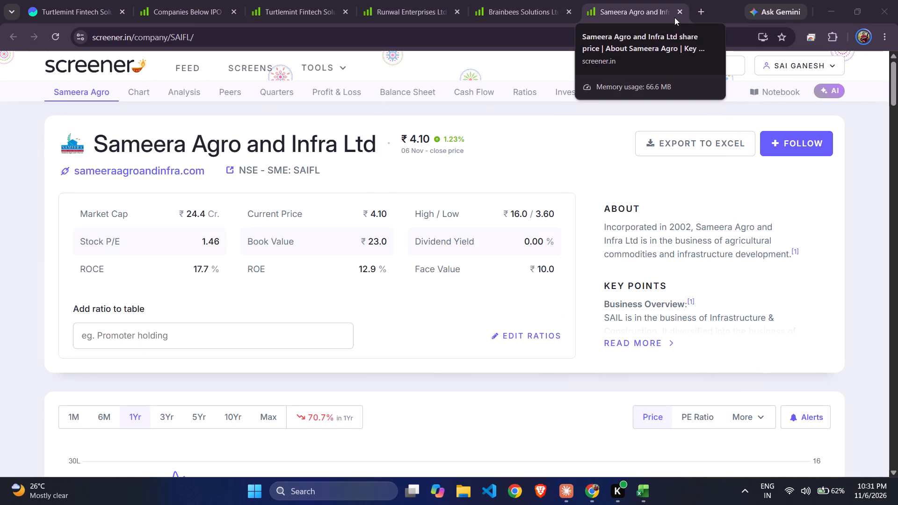
left_click(682, 13)
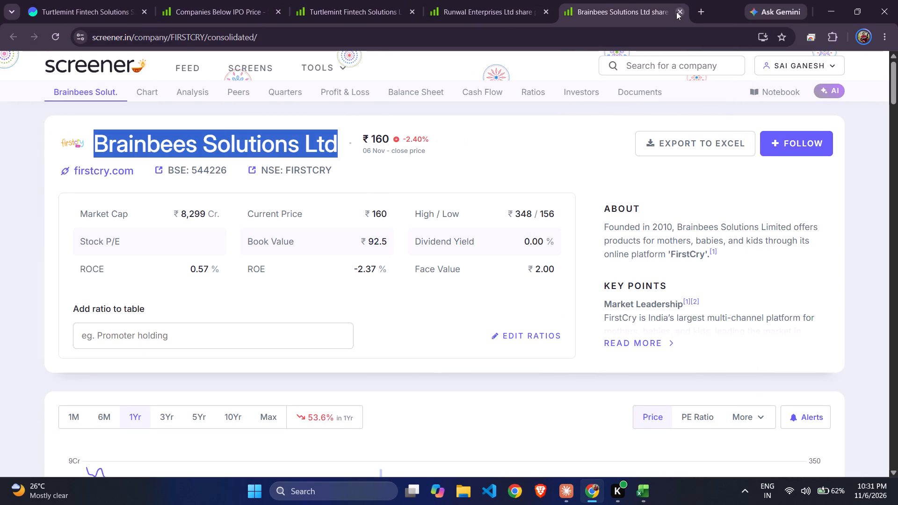
left_click(678, 11)
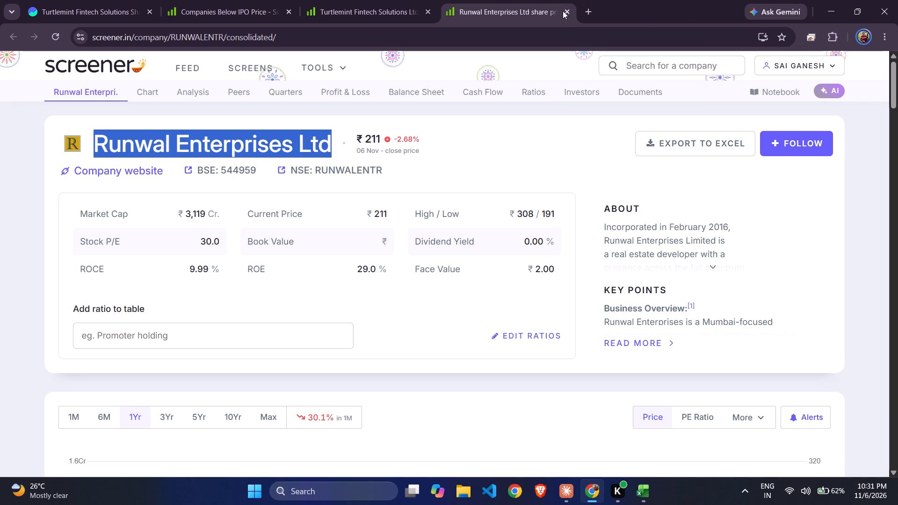
left_click(565, 11)
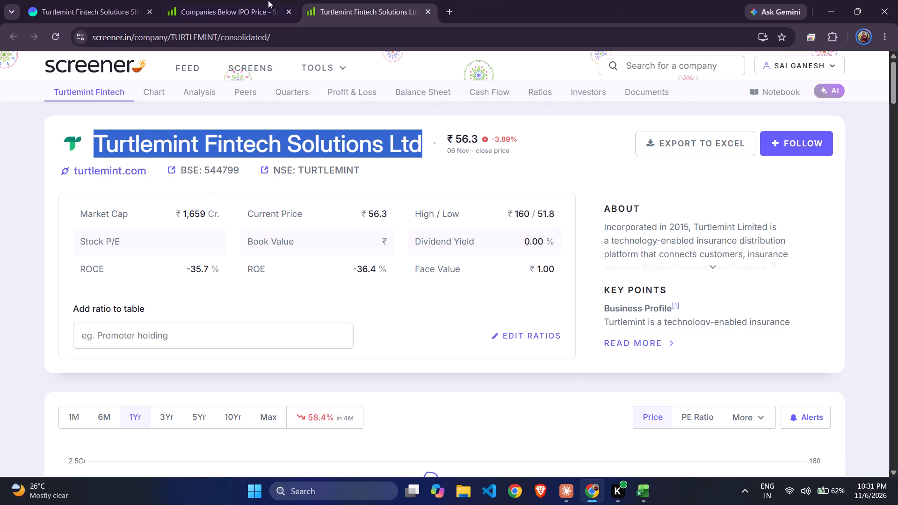
Look through page 3 of Screener's below-IPO-price list for candidates, checking it against the stocks already in the Excel sheet.
left_click(232, 0)
key("alt+Tab")
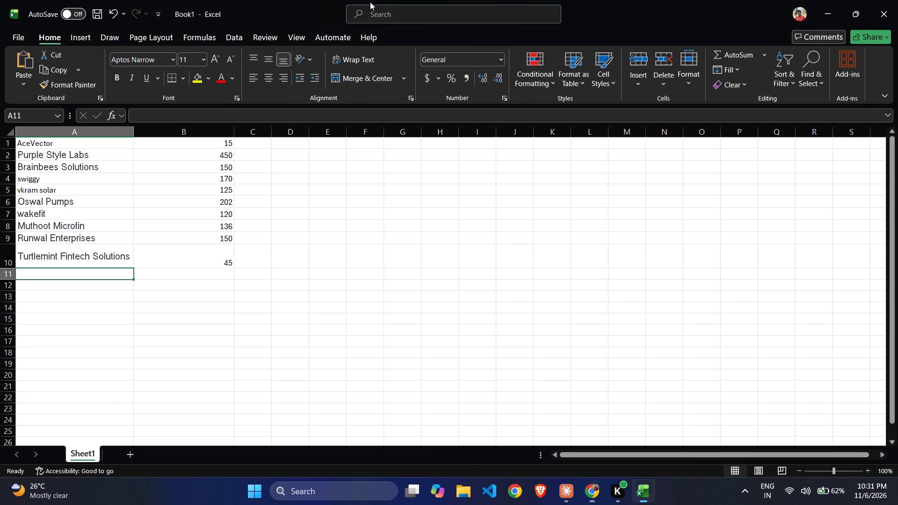
key("alt+Tab")
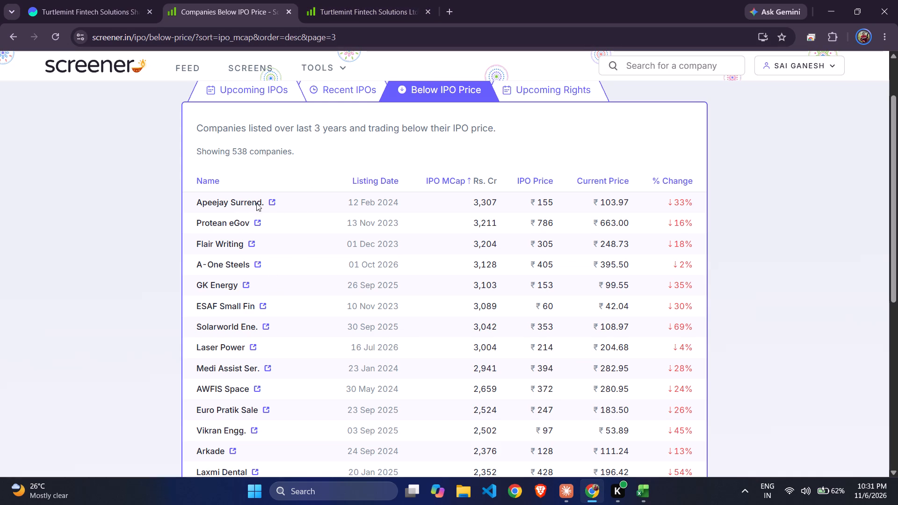
scroll(272, 230, "down", 5)
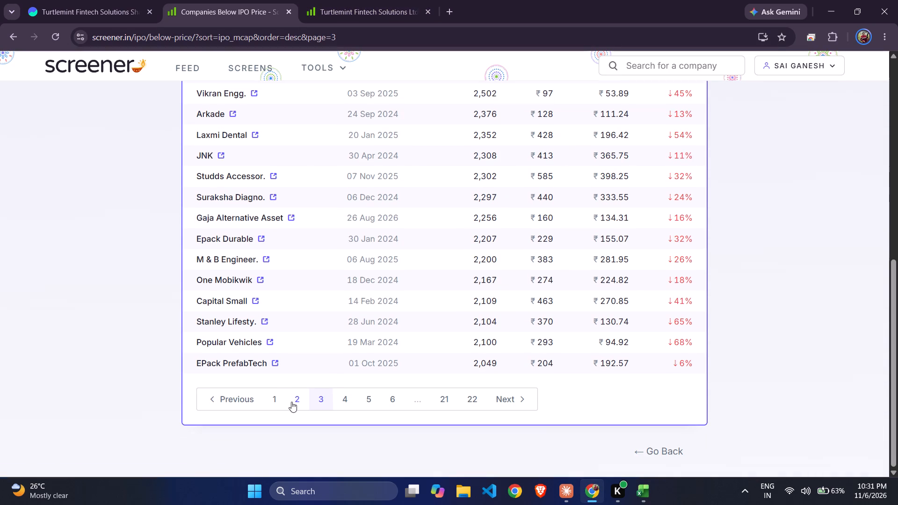
scroll(283, 205, "up", 6)
scroll(283, 205, "down", 1)
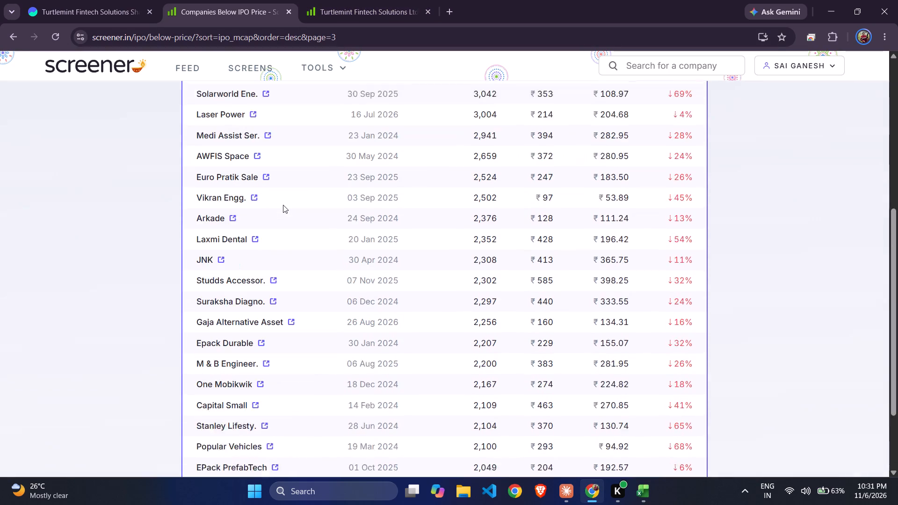
scroll(283, 205, "down", 1)
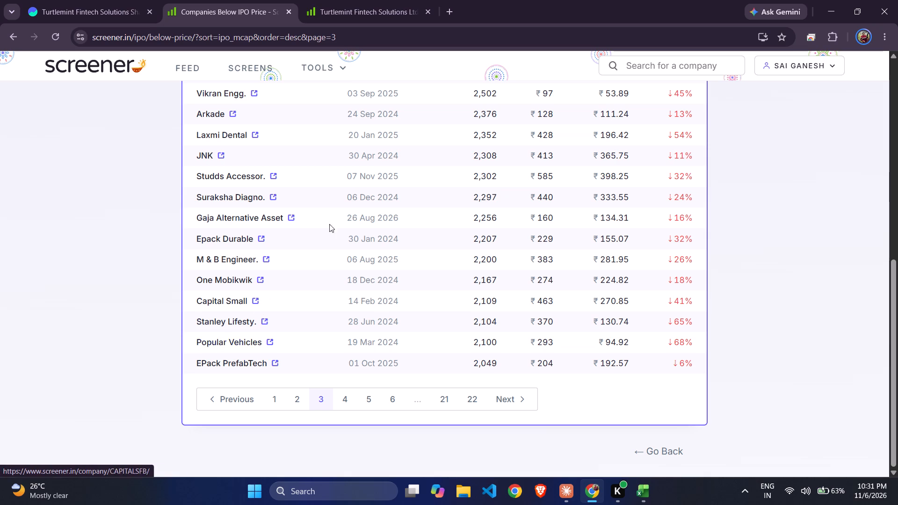
scroll(338, 213, "up", 7)
scroll(272, 282, "down", 1)
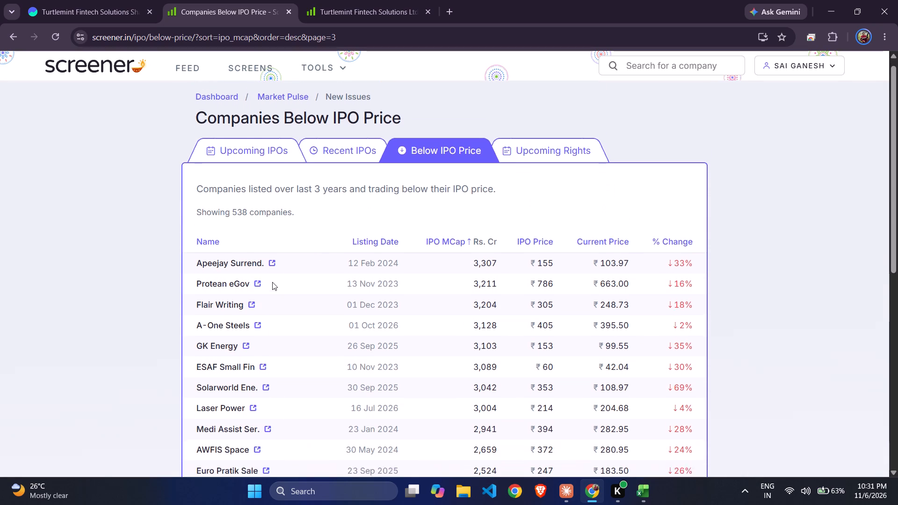
scroll(272, 282, "down", 1)
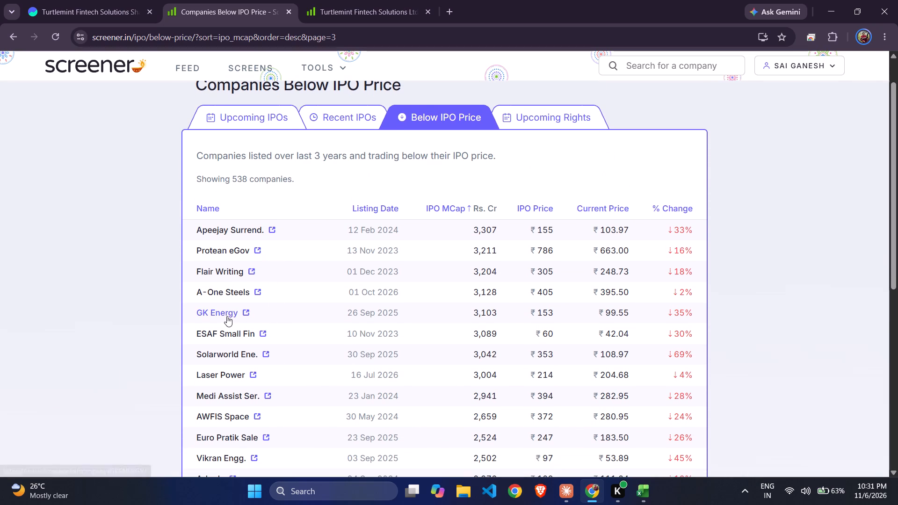
scroll(312, 312, "down", 1)
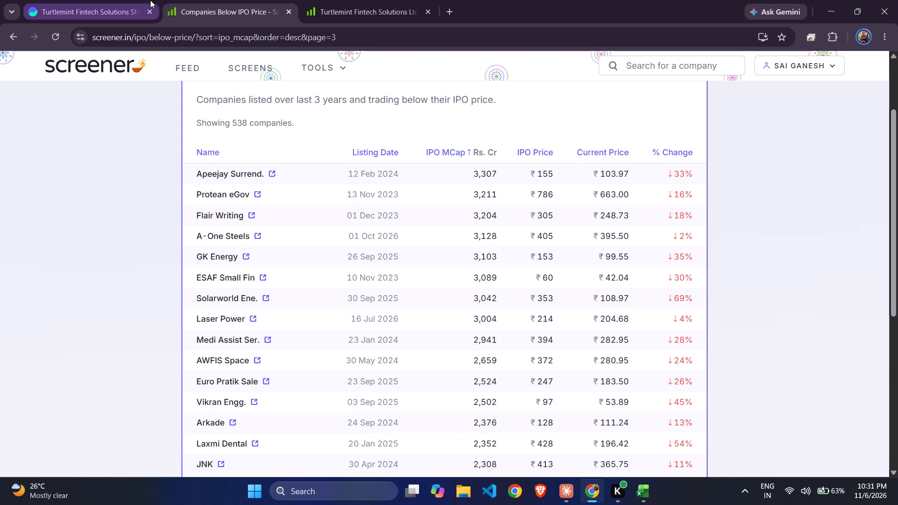
left_click(102, 0)
scroll(337, 175, "up", 4)
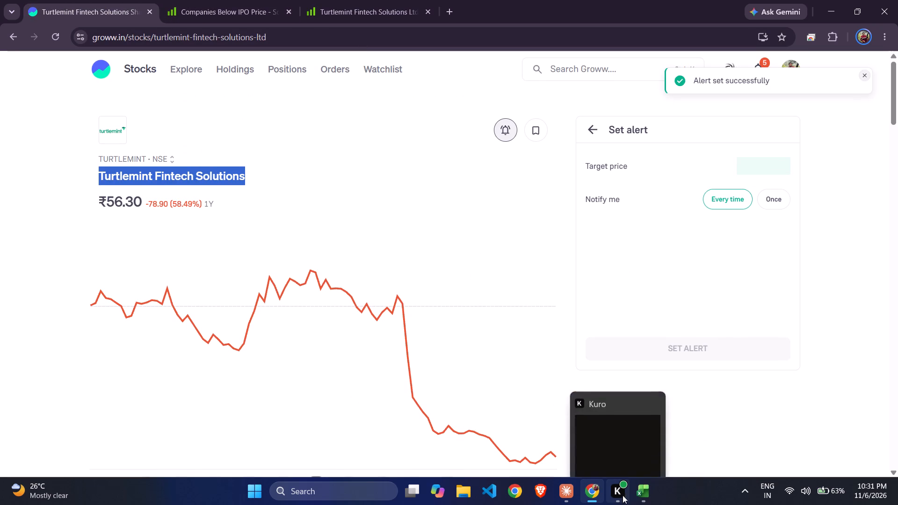
left_click(643, 496)
key("alt+Tab")
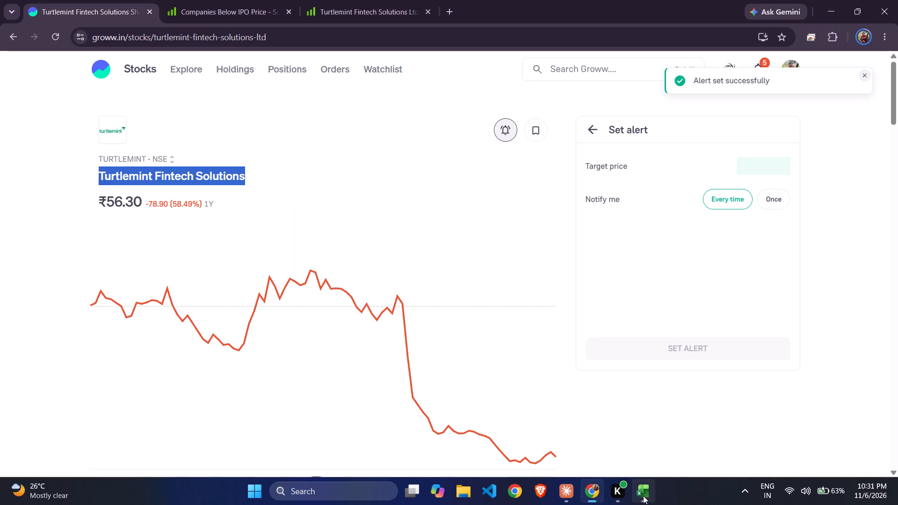
key("alt+Tab")
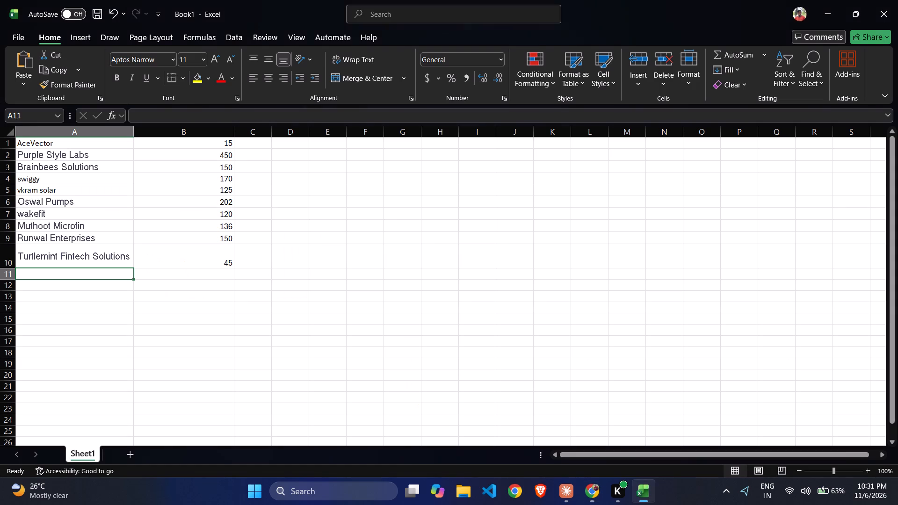
key("alt+Tab")
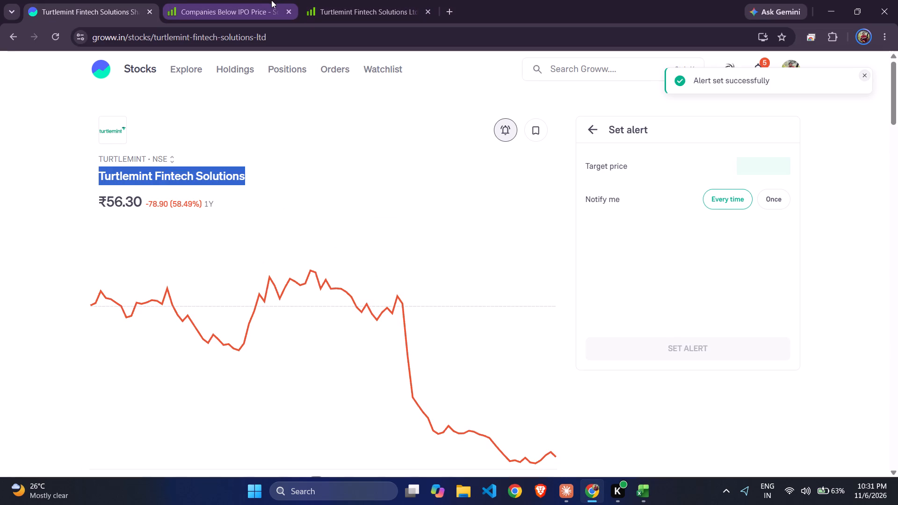
left_click(249, 0)
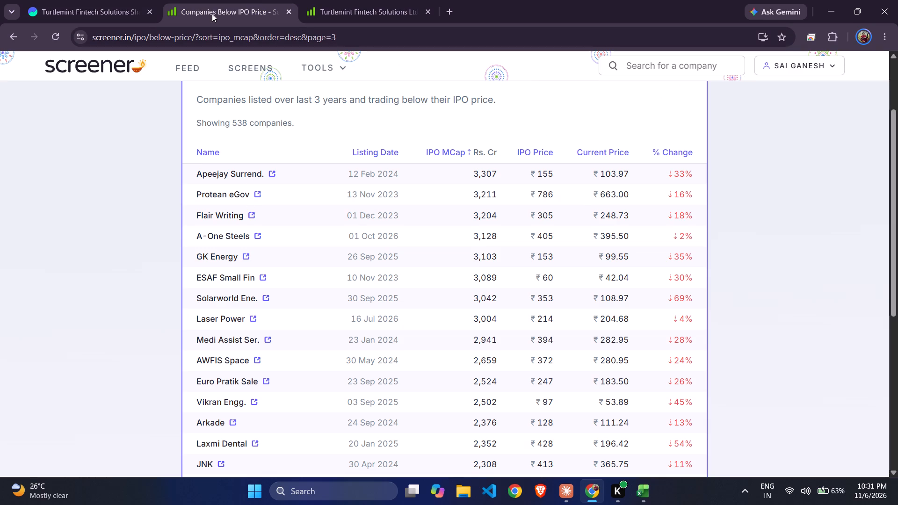
Search Groww for GK Energy and set a price alert on it at a target price of 90.
left_click(110, 0)
left_click(578, 65)
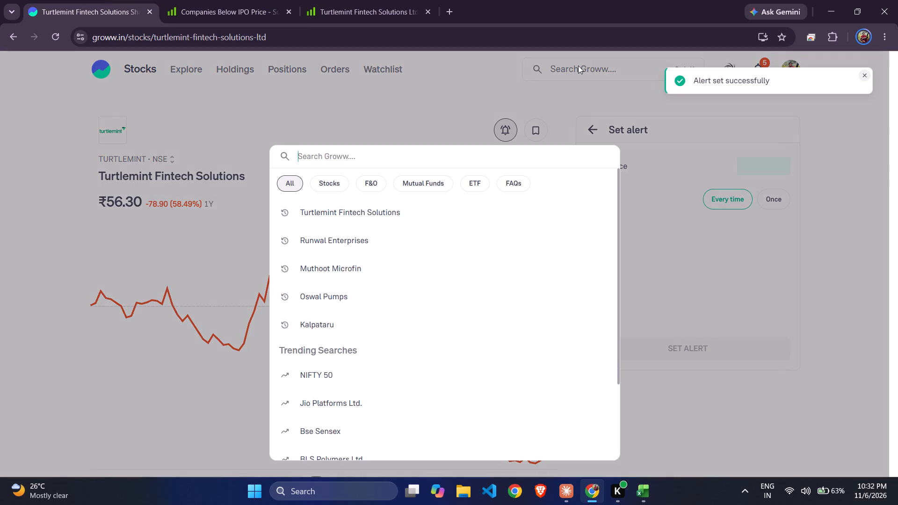
type("gk")
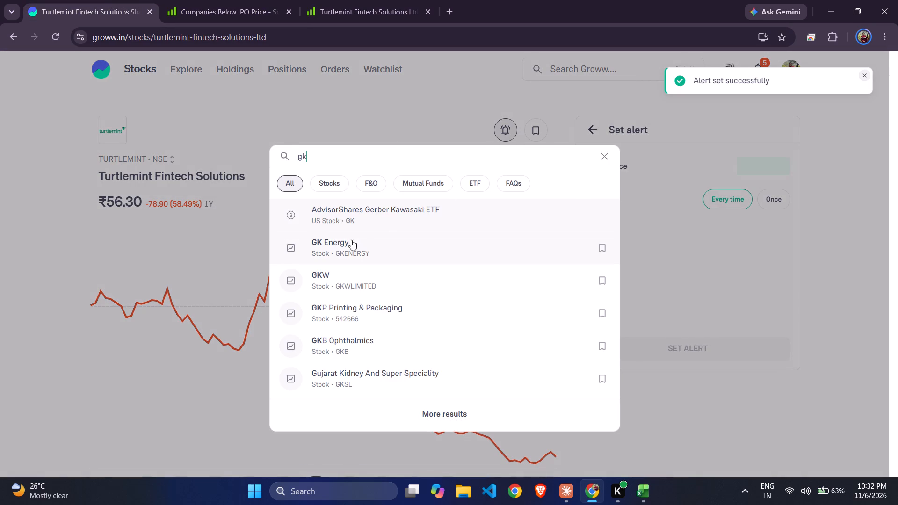
left_click(343, 238)
scroll(264, 325, "down", 4)
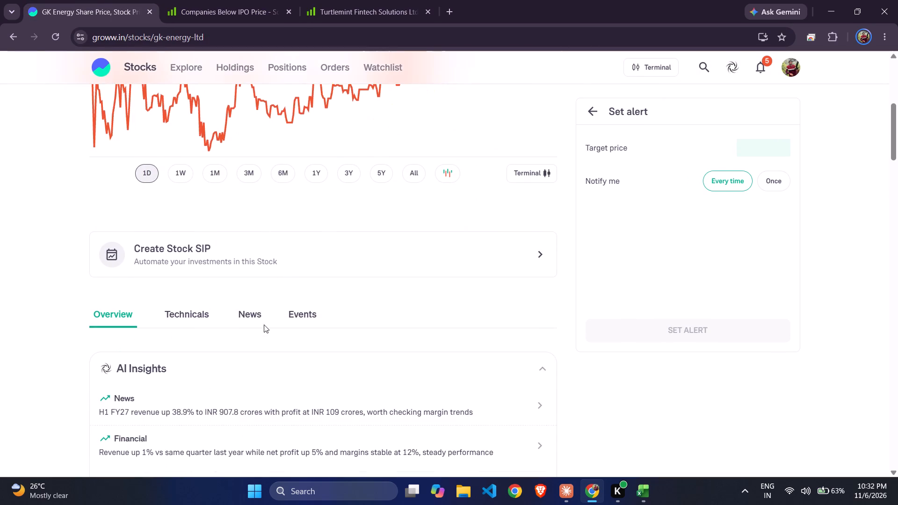
scroll(221, 411, "right", 3)
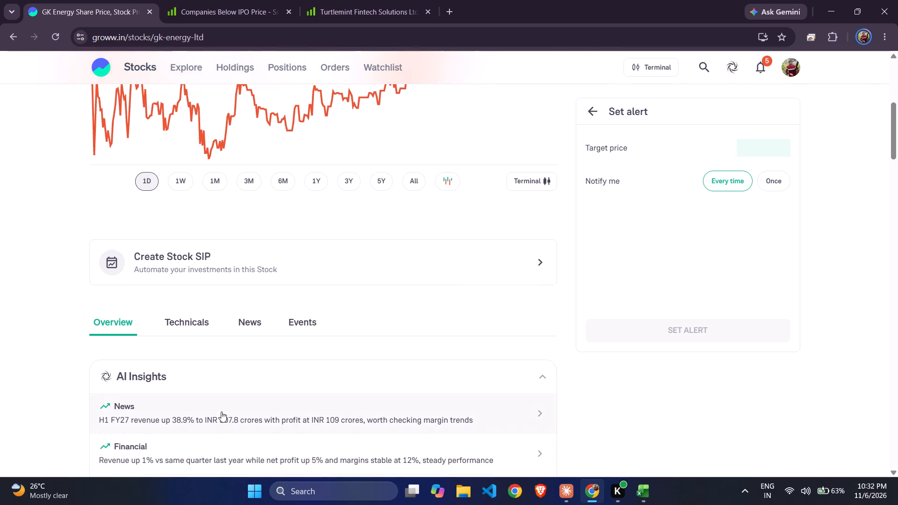
scroll(245, 181, "up", 5)
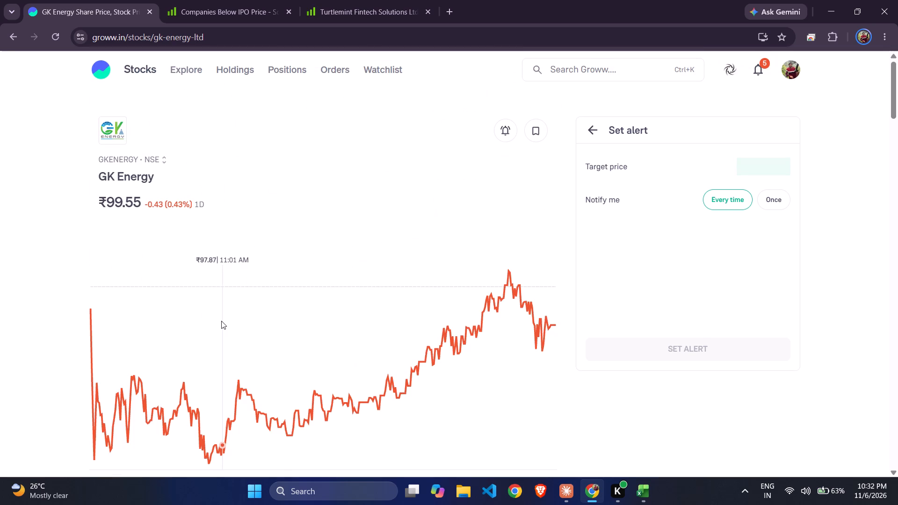
left_click(745, 169)
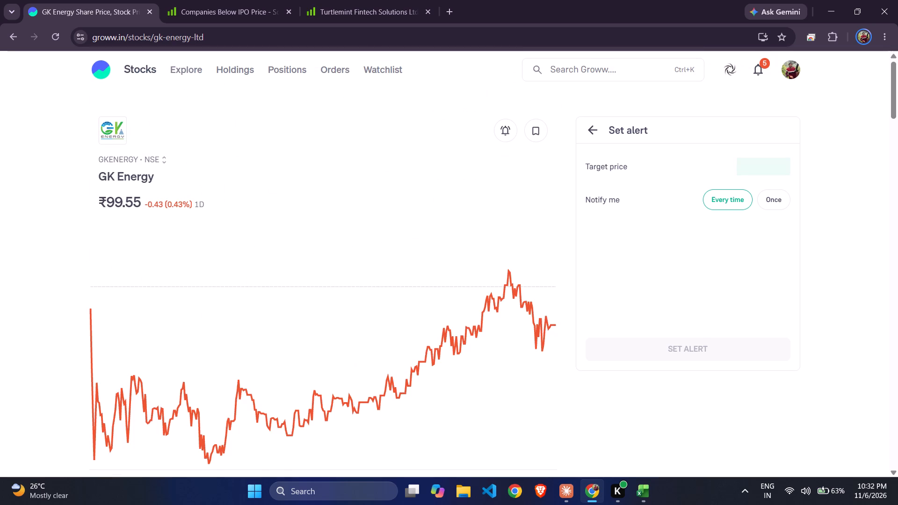
key("8")
key("BackSpace")
type("90")
left_click(695, 352)
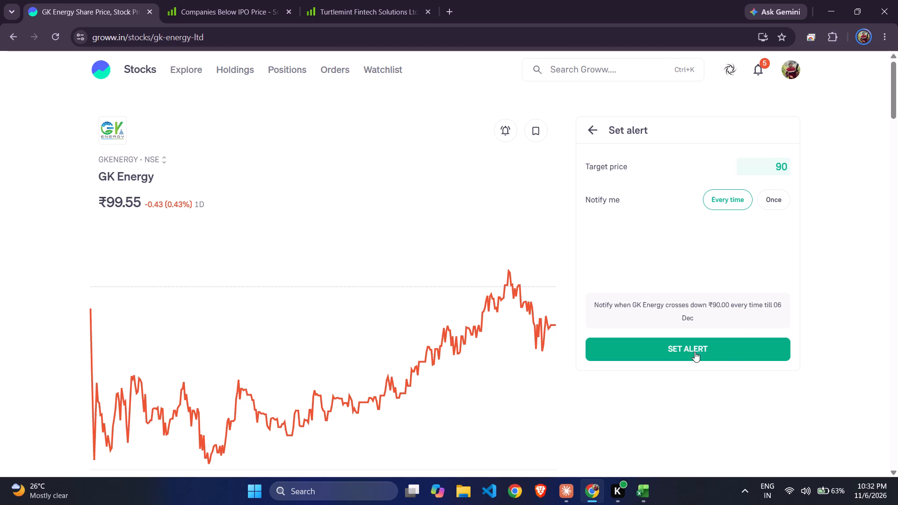
Copy the GK Energy name from Groww into row 11 of the Excel sheet and enter 85 beside it.
scroll(452, 214, "up", 2)
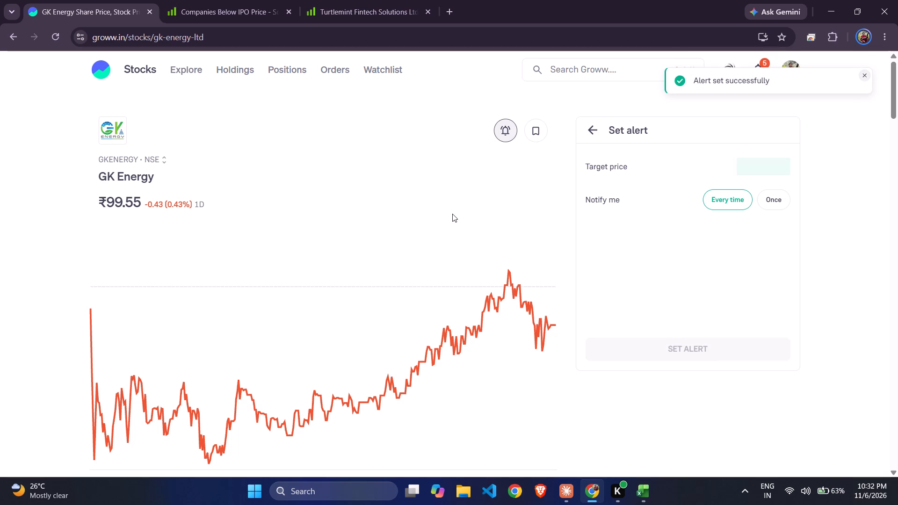
left_click_drag(100, 173, 171, 166)
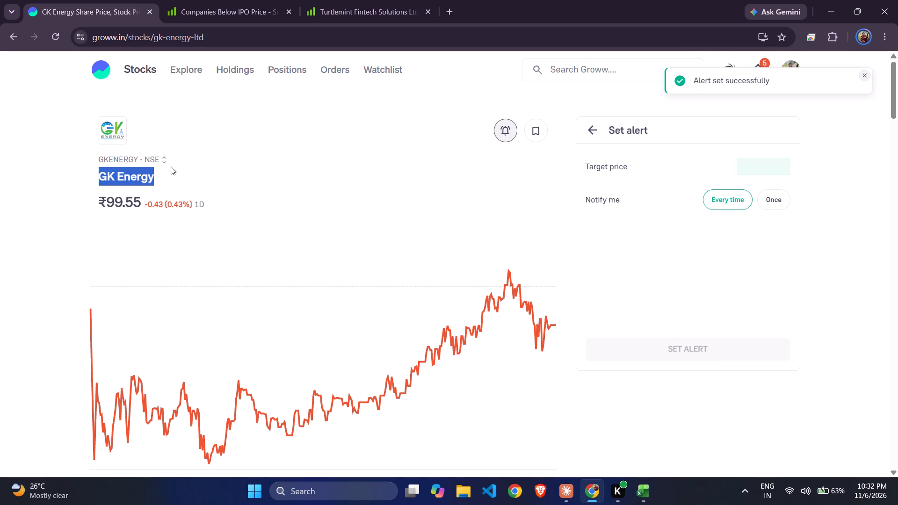
left_click_drag(171, 166, 177, 166)
key("ctrl+c")
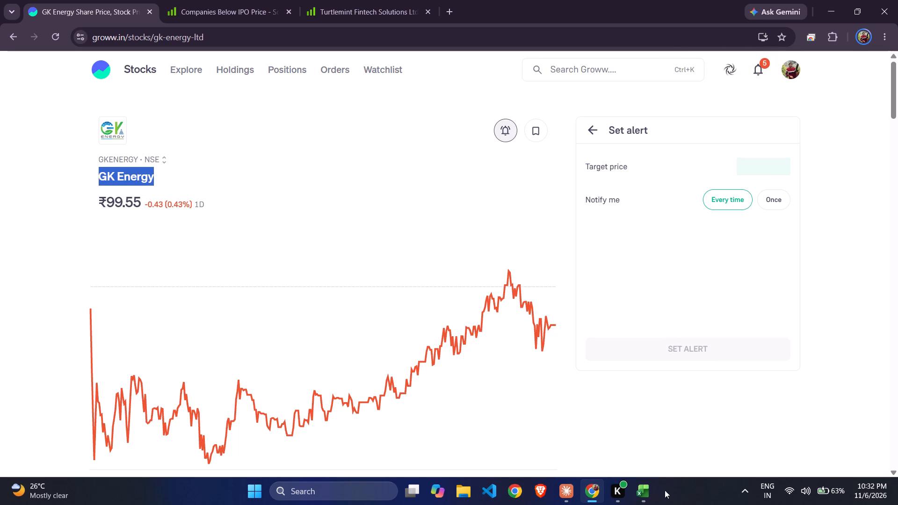
left_click(638, 495)
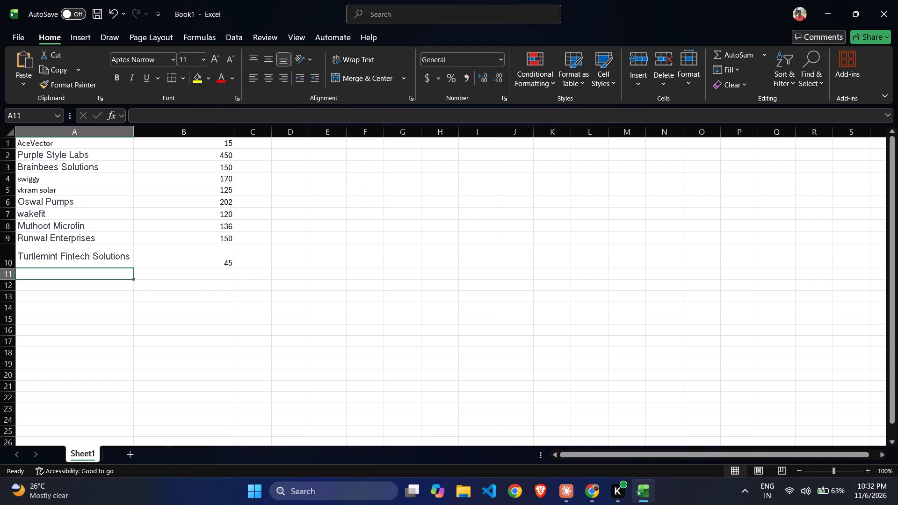
left_click(39, 276, "ctrl")
key("ctrl+v")
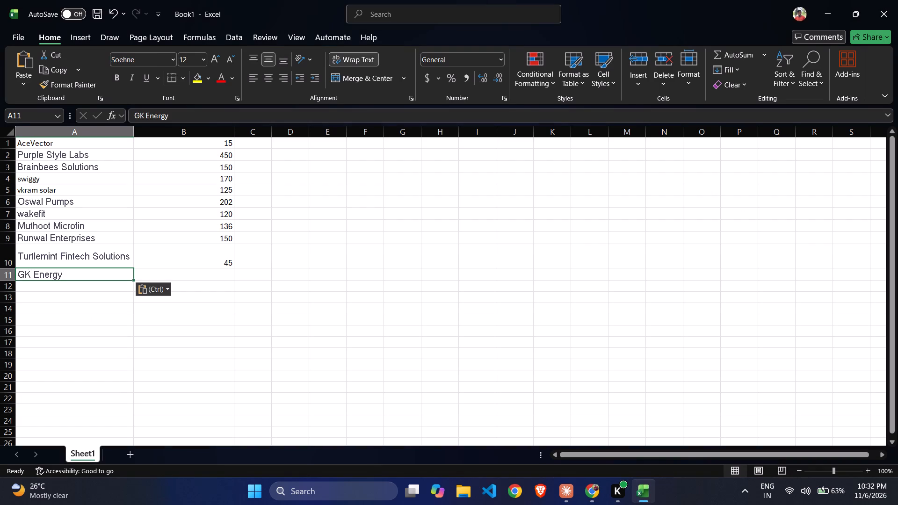
left_click(154, 274)
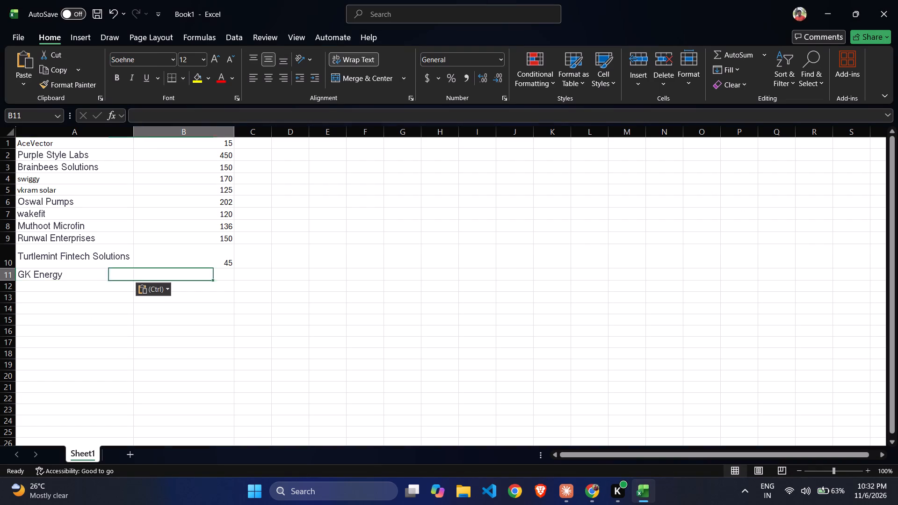
key("alt+Tab")
key("alt+Tab")
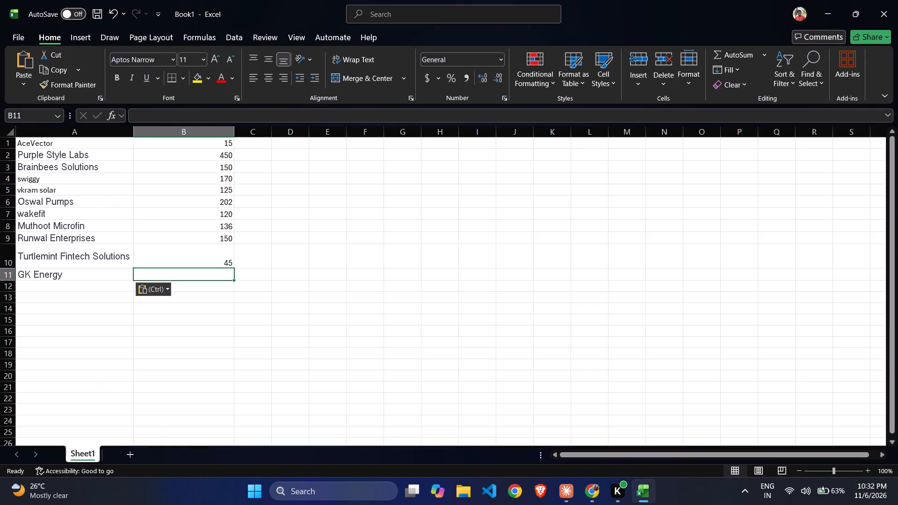
key("8")
key("5")
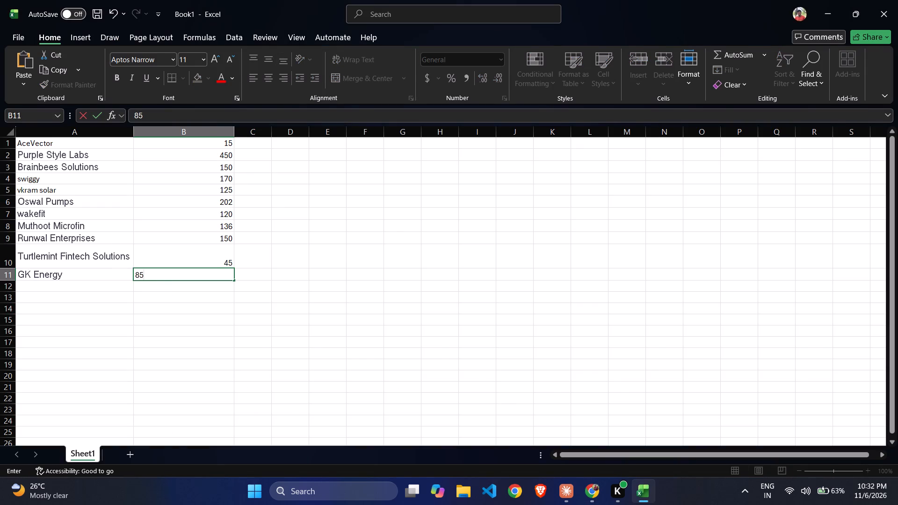
key("alt+Tab")
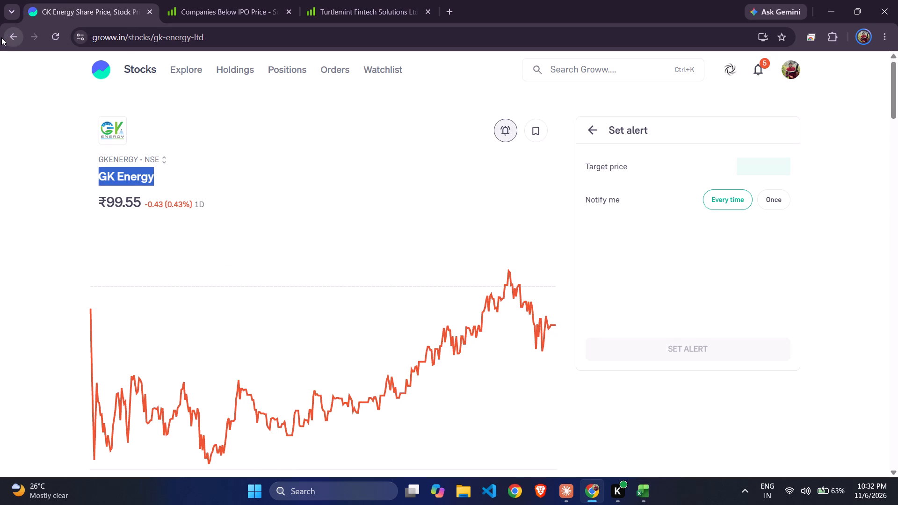
Open ESAF Small Fin from Screener's below-IPO-price list and look up the ESAF Small Finance Bank stock page on Groww.
left_click(223, 0)
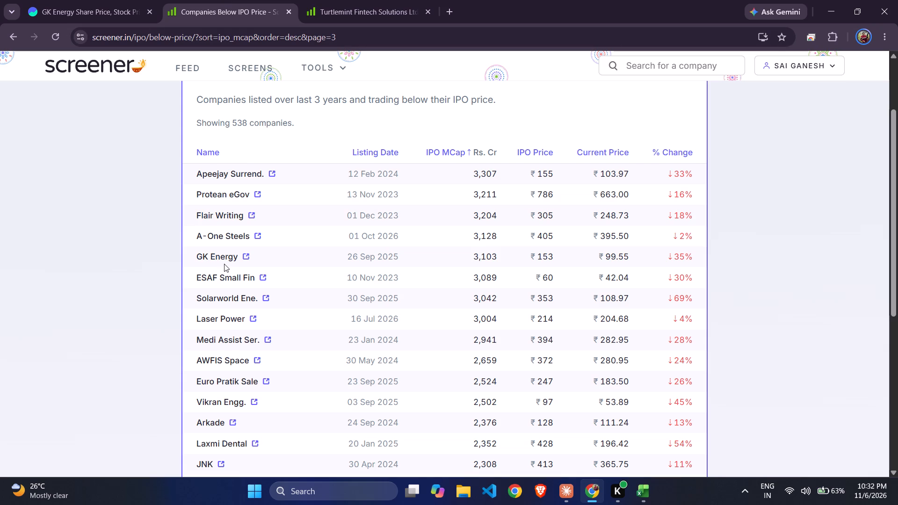
scroll(224, 264, "up", 1)
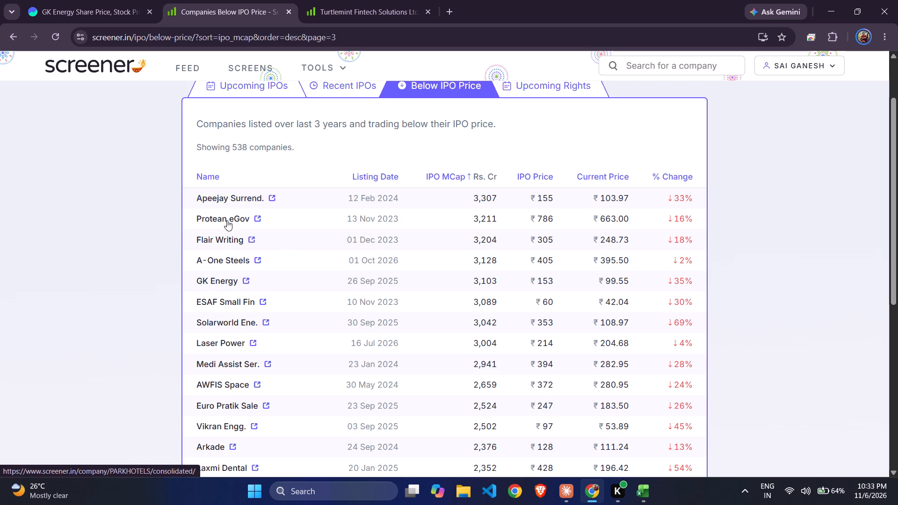
scroll(210, 254, "down", 1)
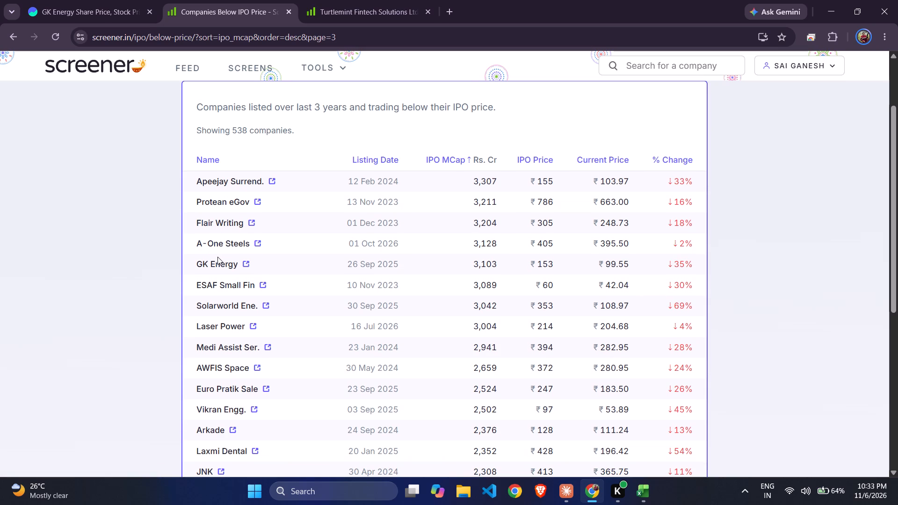
left_click(217, 286)
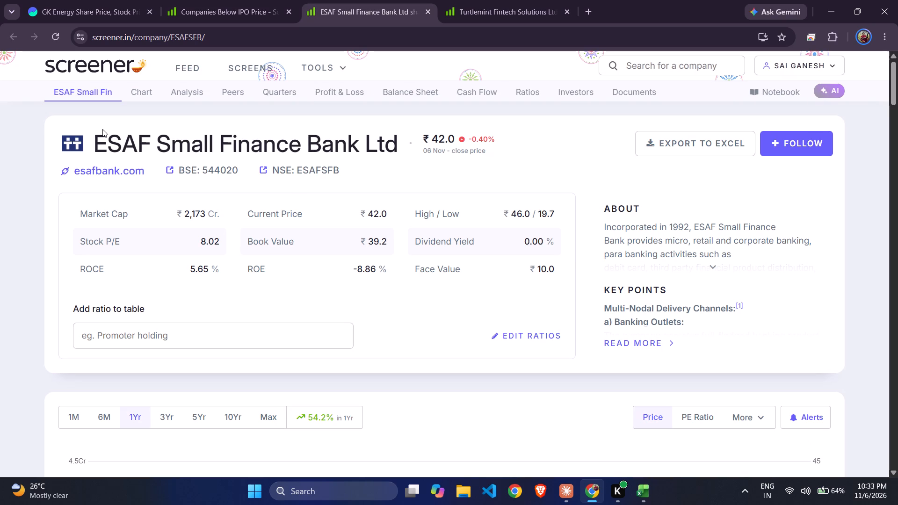
left_click_drag(94, 132, 147, 150)
key("ctrl+c")
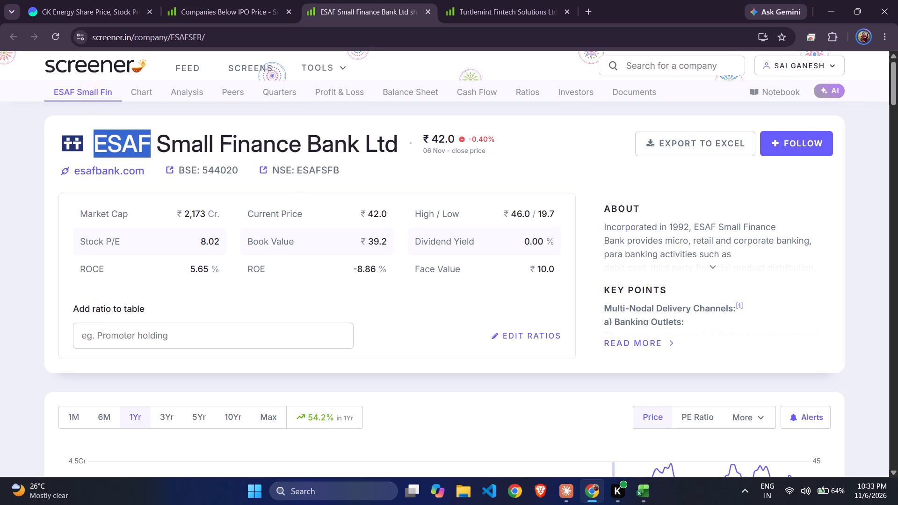
left_click(78, 0)
left_click(601, 70)
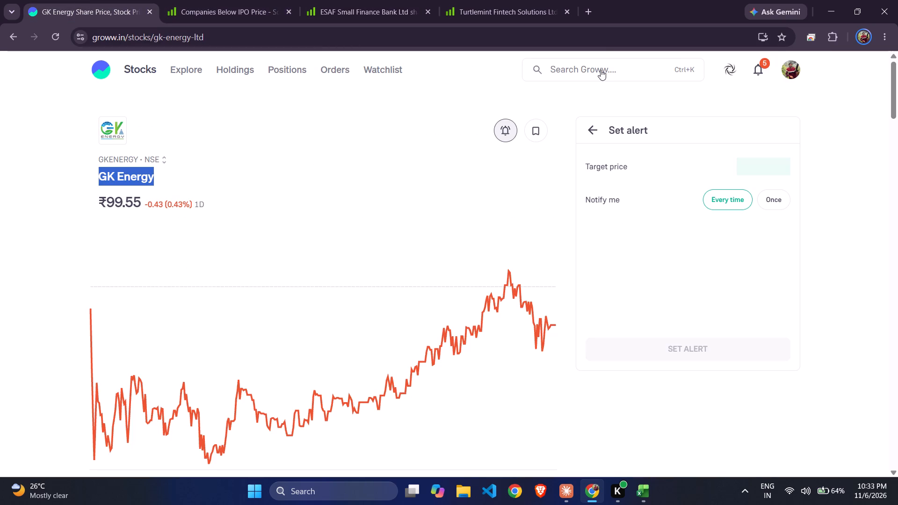
key("ctrl+v")
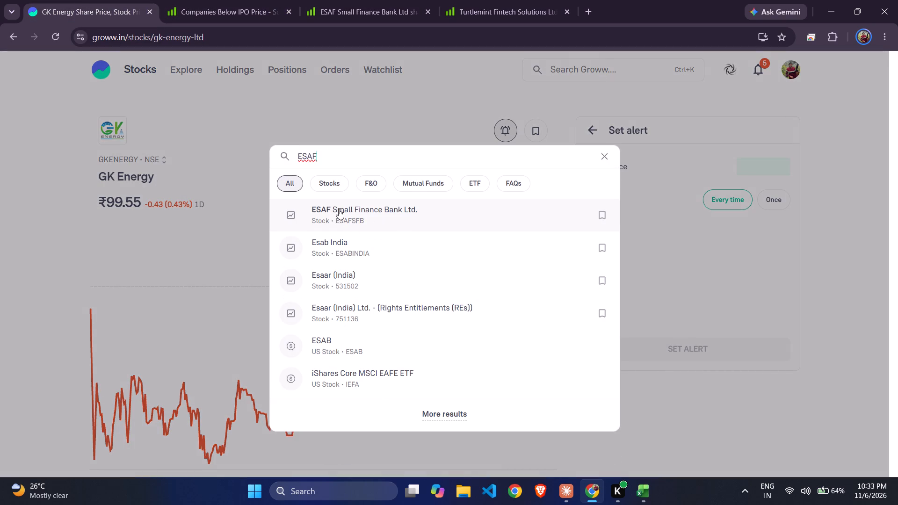
left_click(339, 209)
Review ESAF Small Finance Bank's 3M, 6M and 1Y price charts and set a Groww alert at a target price of 27.
scroll(300, 322, "down", 2)
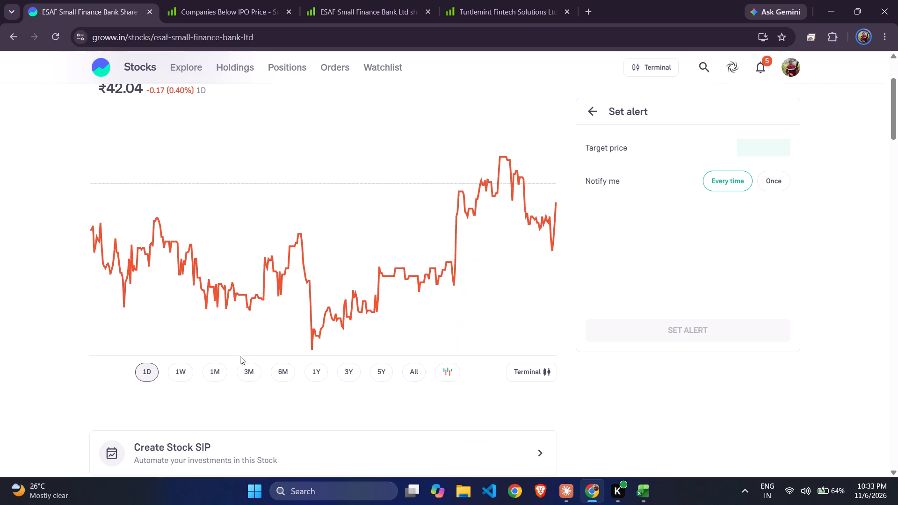
left_click(243, 371)
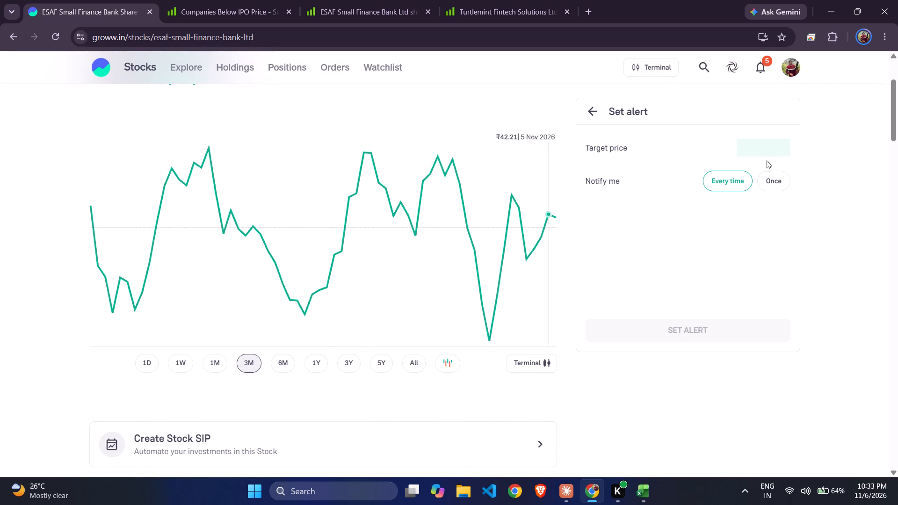
scroll(420, 318, "left", 2)
left_click(288, 359)
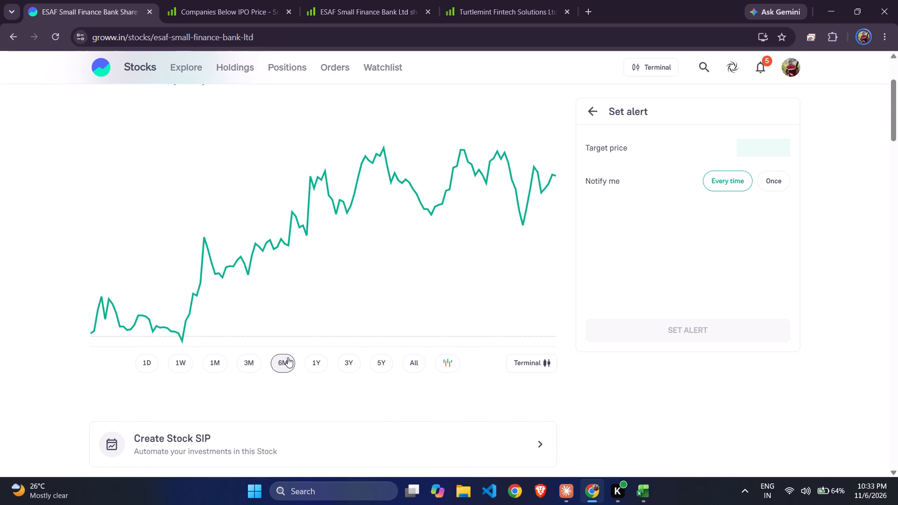
scroll(181, 338, "up", 1)
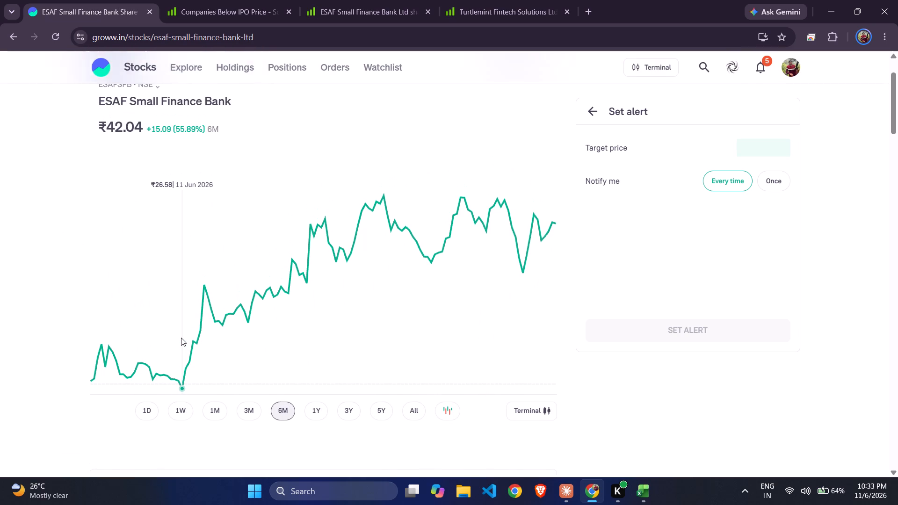
scroll(181, 338, "up", 2)
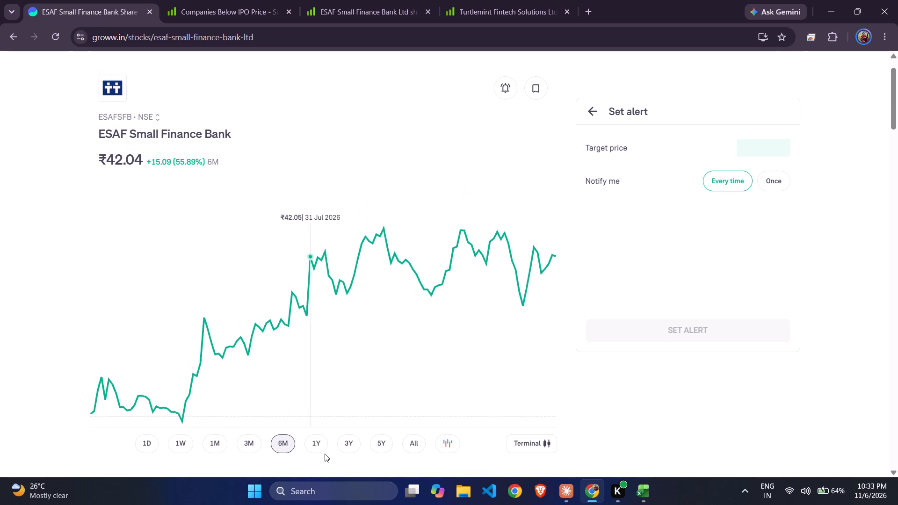
left_click(317, 444)
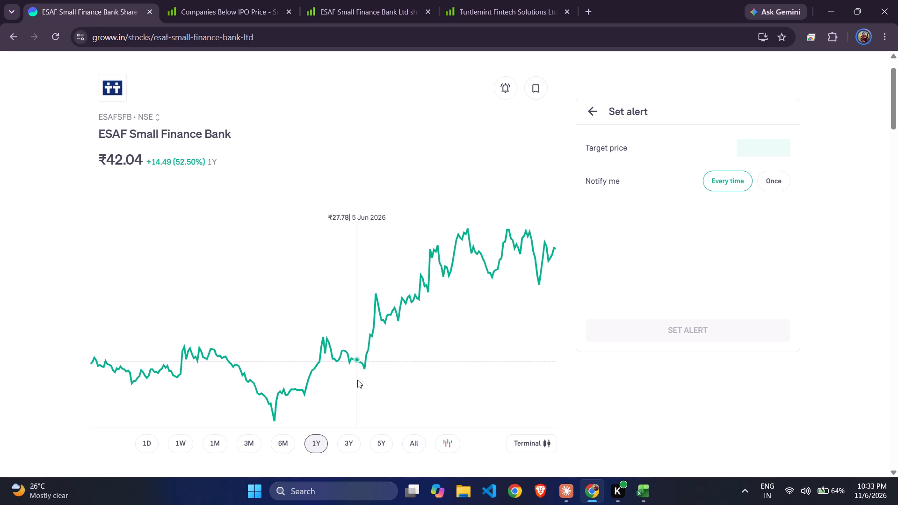
left_click(773, 150)
type("27")
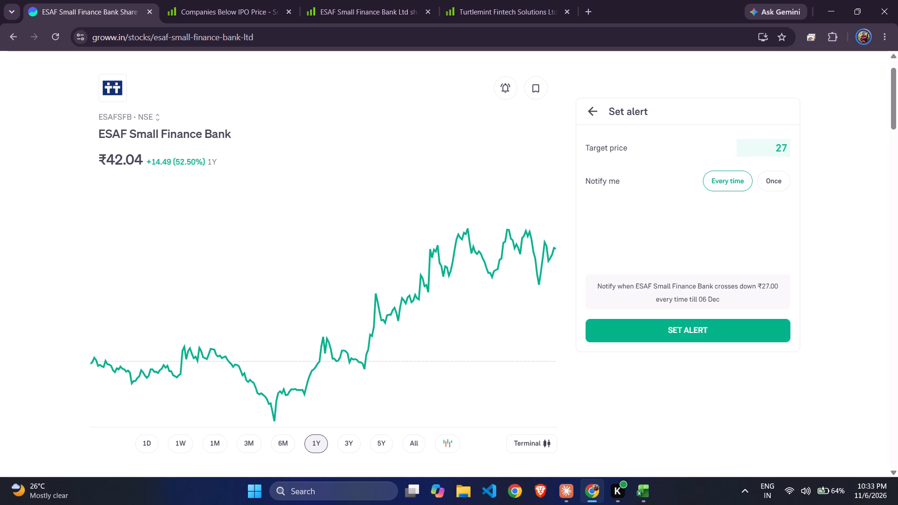
left_click(693, 323)
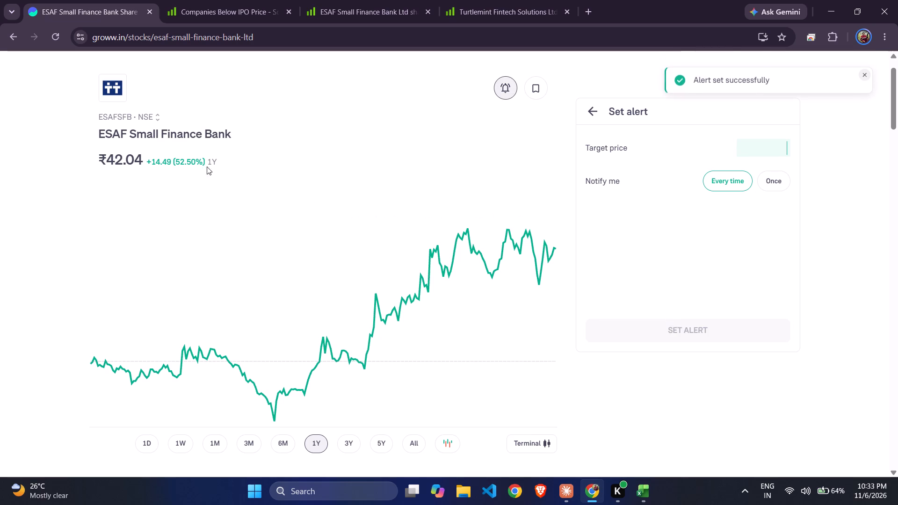
Copy the ESAF Small Finance Bank name from Groww into row 12 of the Excel sheet and enter 25 beside it.
left_click_drag(97, 131, 227, 137)
left_click_drag(227, 137, 216, 137)
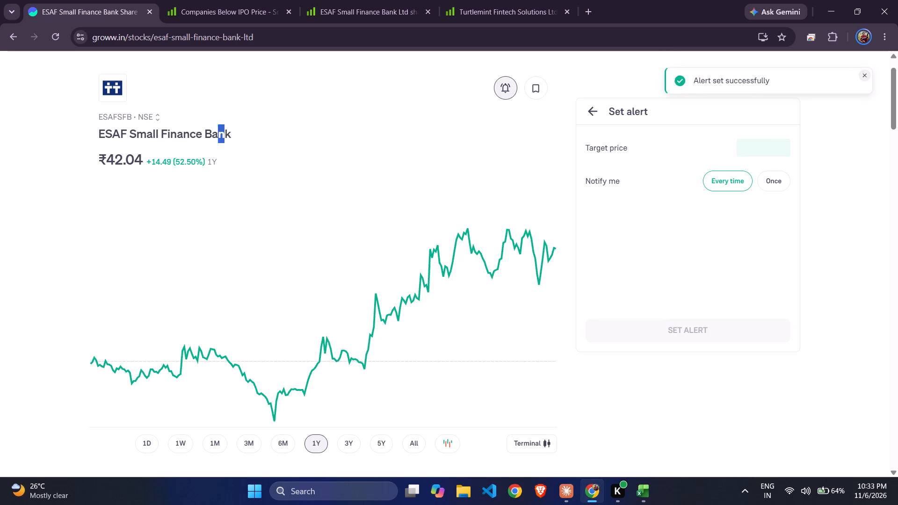
left_click_drag(216, 137, 100, 137)
key("ctrl+c")
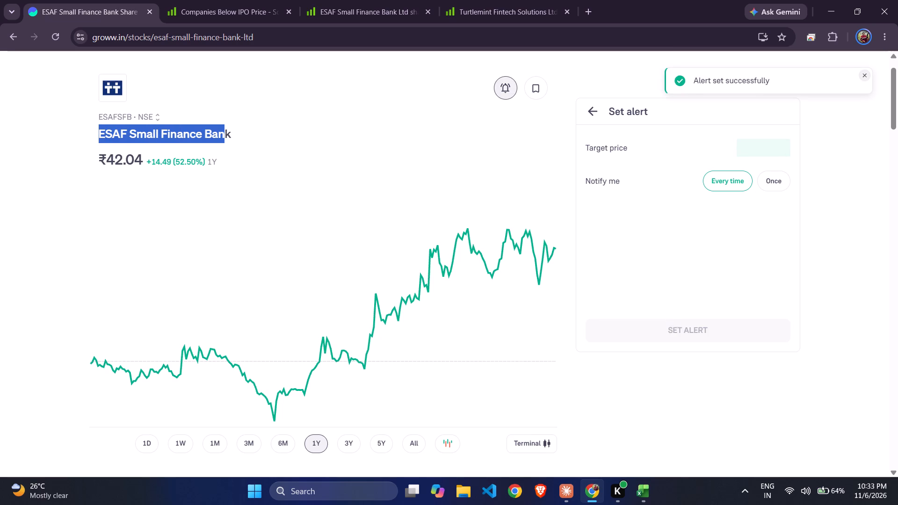
key("alt+Tab")
left_click(101, 285)
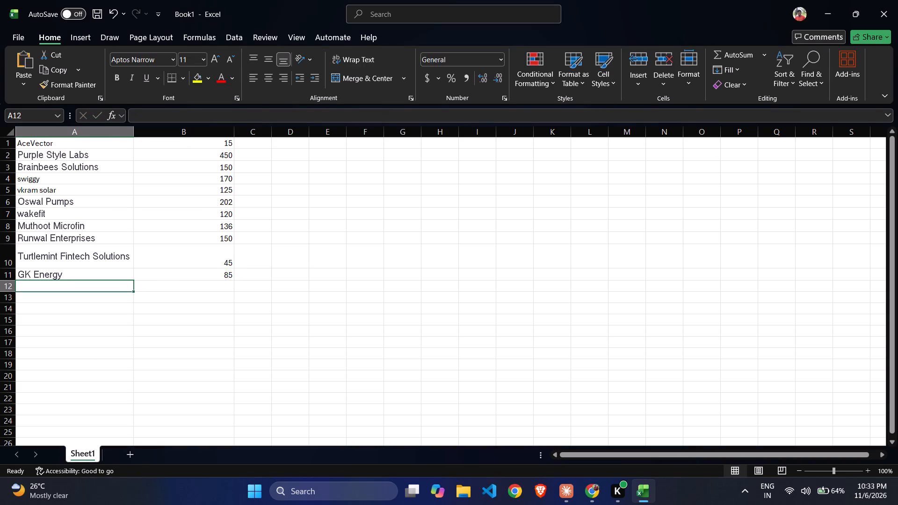
key("ctrl+v")
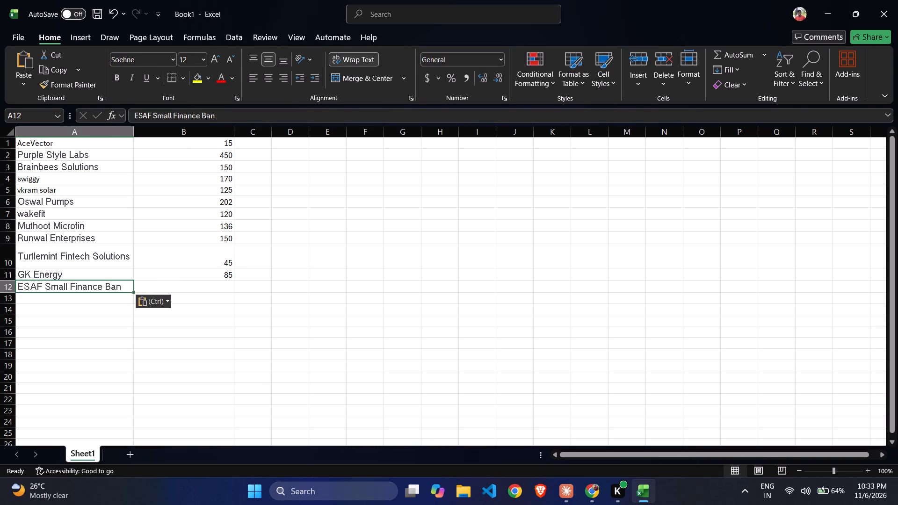
double_click(123, 287)
key("k")
key("alt+Tab")
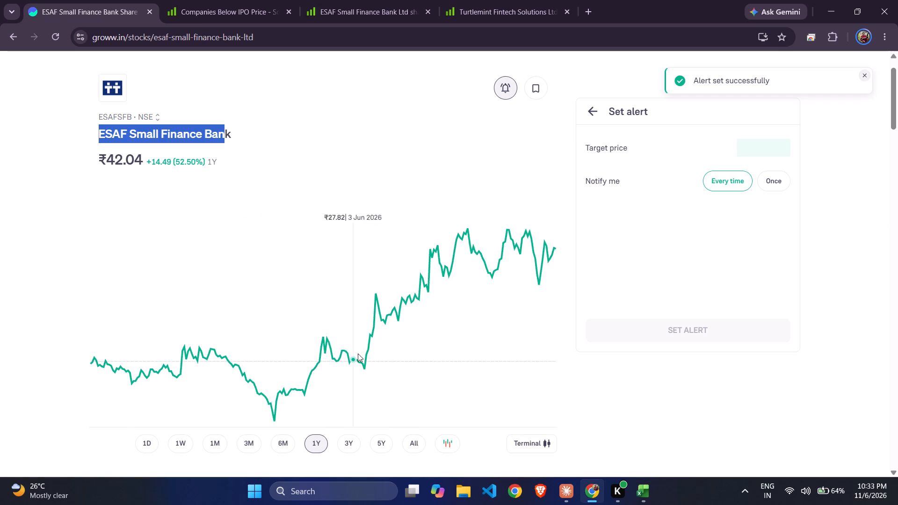
key("alt+Tab")
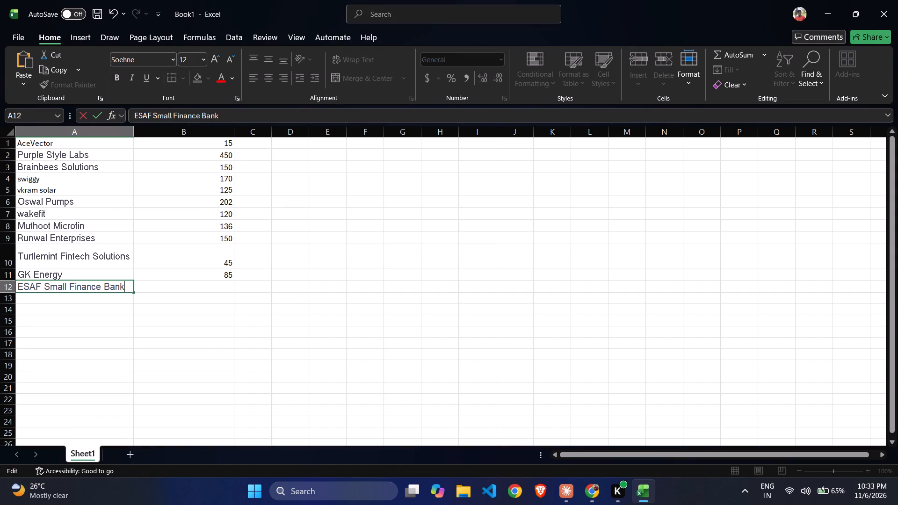
left_click(209, 287)
type("25")
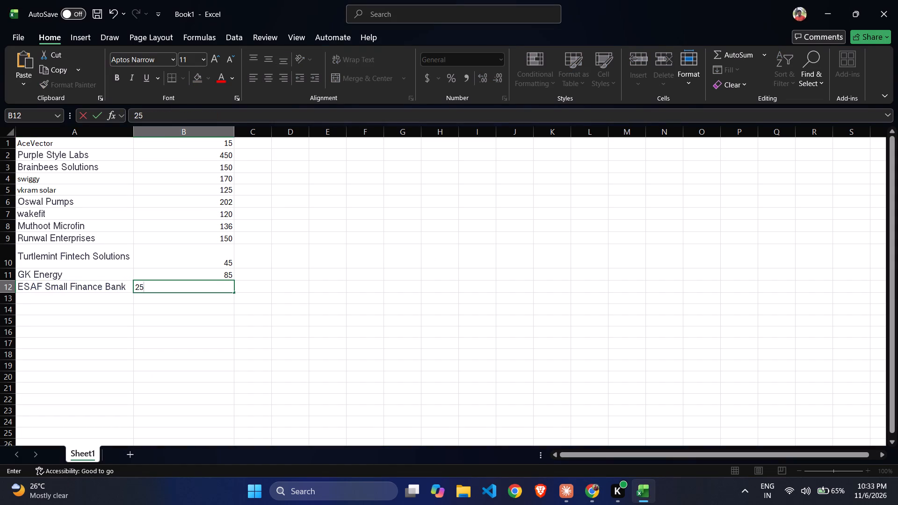
left_click(119, 298)
Open Solarworld Ene. from Screener's below-IPO-price list in Chrome and look up the Solarworld Energy Solutions stock page on Groww.
key("alt+Tab")
key("alt+Tab")
key("alt+Tab")
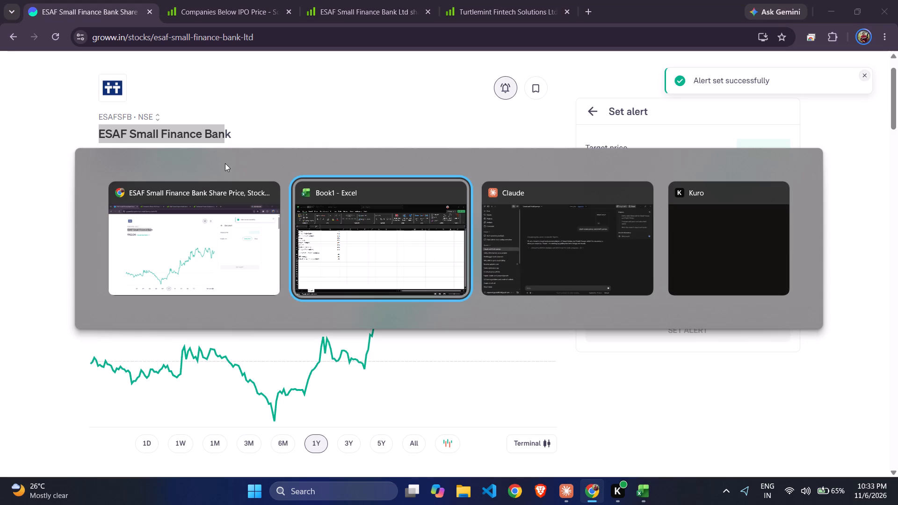
double_click(245, 0, "alt")
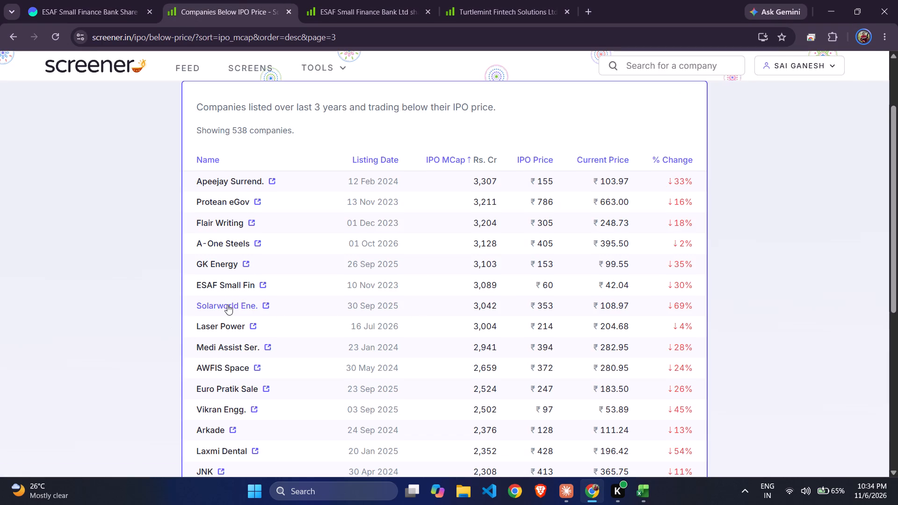
scroll(227, 304, "down", 1)
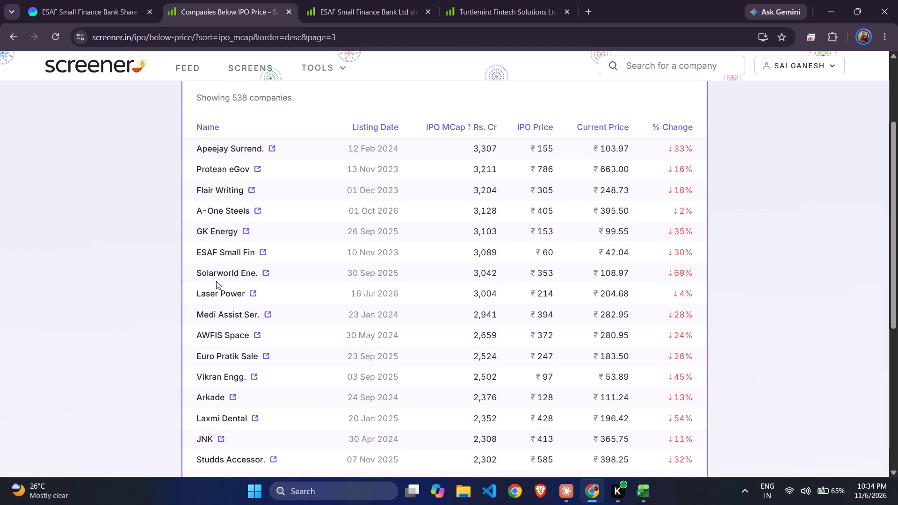
left_click(209, 270)
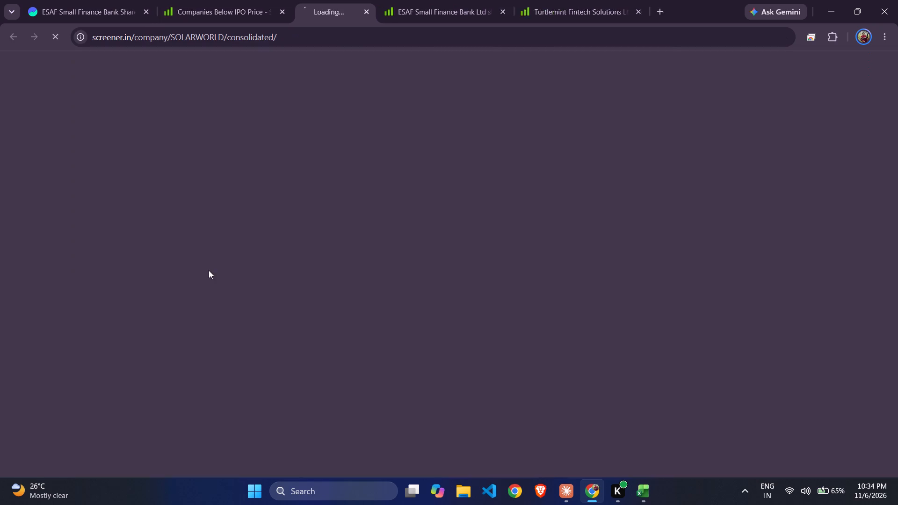
left_click_drag(94, 134, 207, 147)
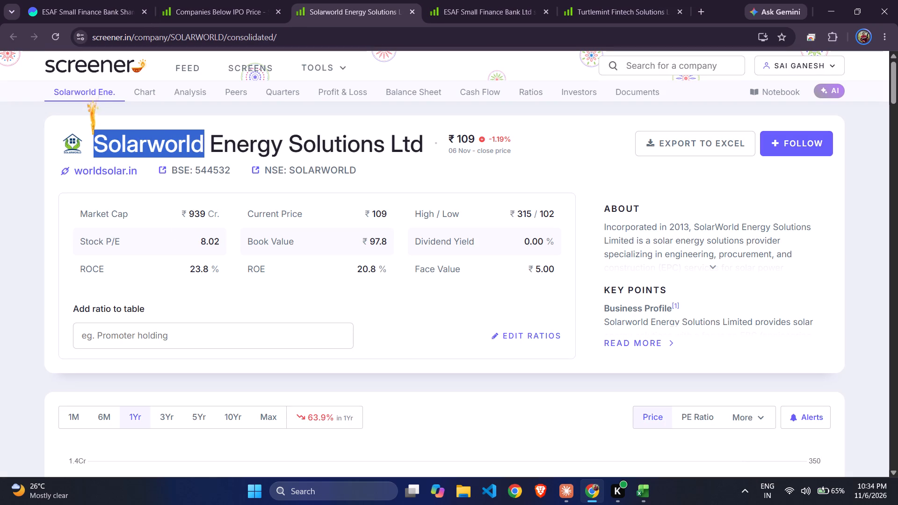
left_click_drag(207, 147, 208, 147)
key("ctrl+c")
left_click(116, 0)
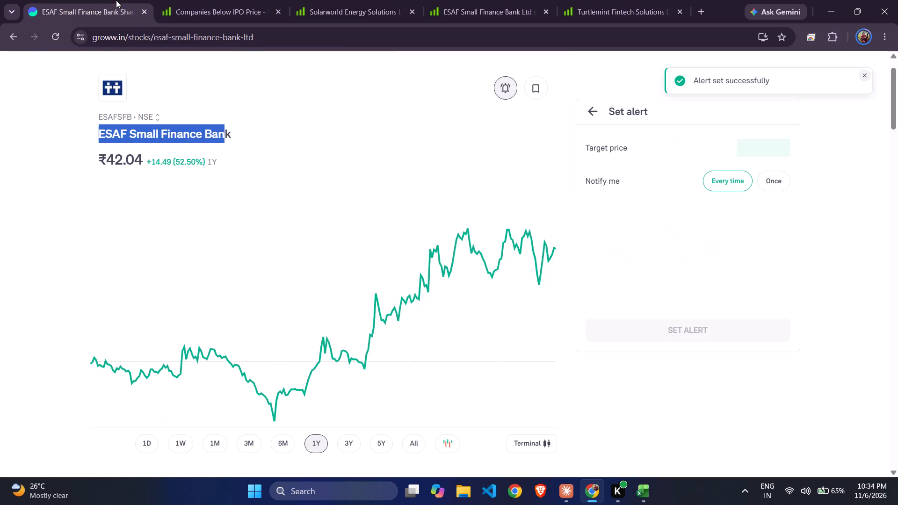
scroll(404, 174, "up", 3)
left_click(581, 72)
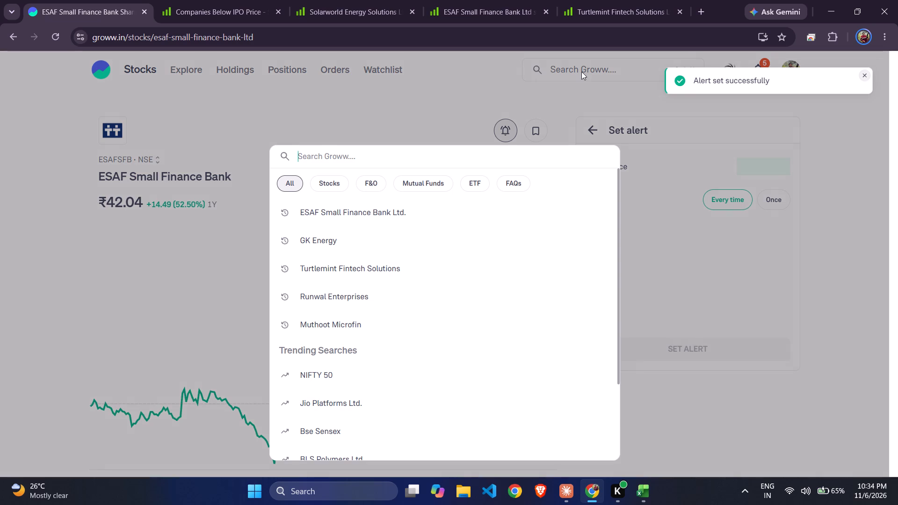
key("ctrl+v")
left_click(351, 210)
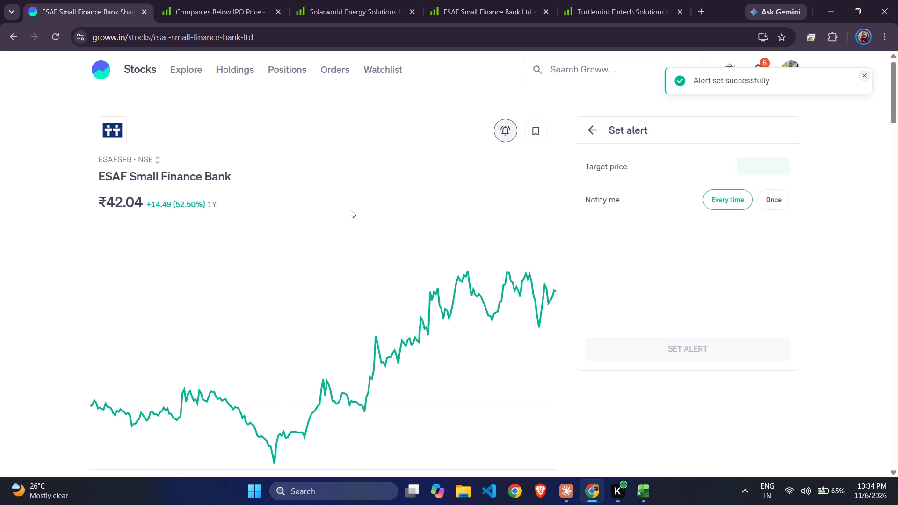
Examine Solarworld Energy Solutions' 1Y, 1W and 1M price charts and its performance section on Groww.
scroll(221, 347, "down", 1)
left_click(316, 359)
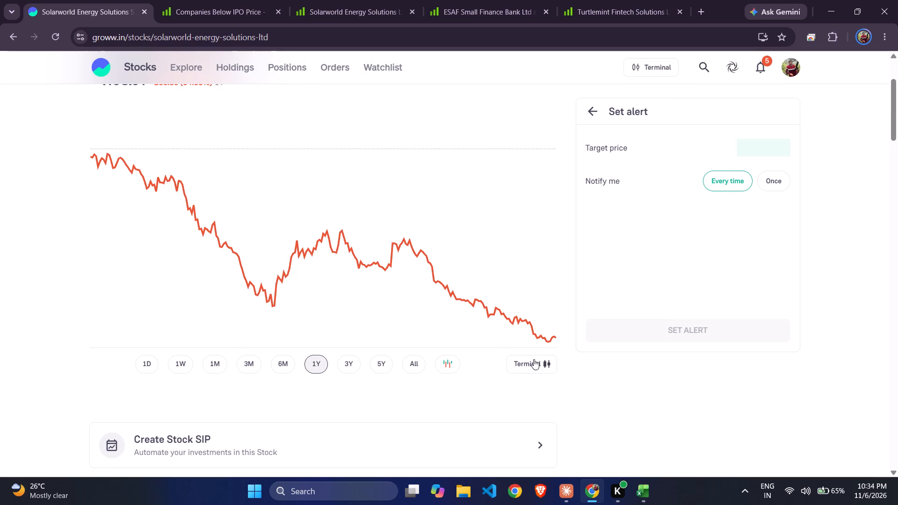
scroll(550, 333, "down", 1)
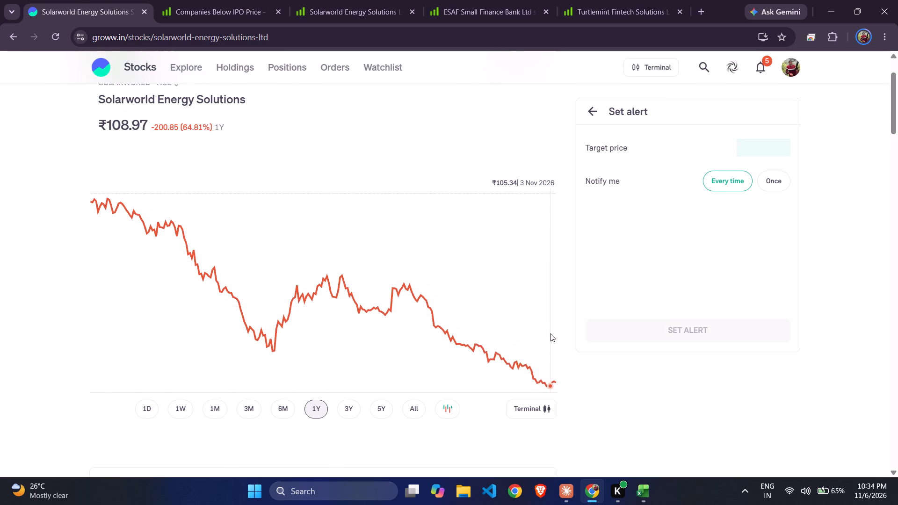
scroll(550, 333, "down", 1)
scroll(319, 421, "down", 4)
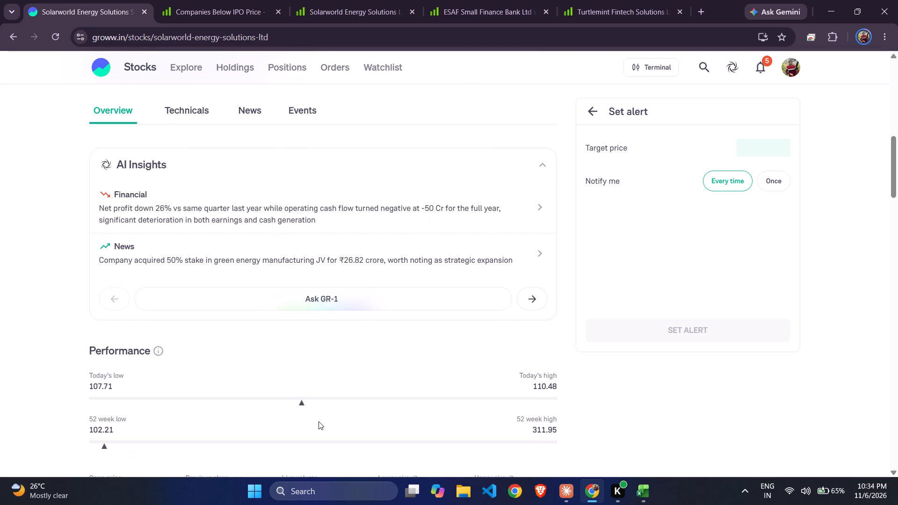
scroll(319, 421, "up", 4)
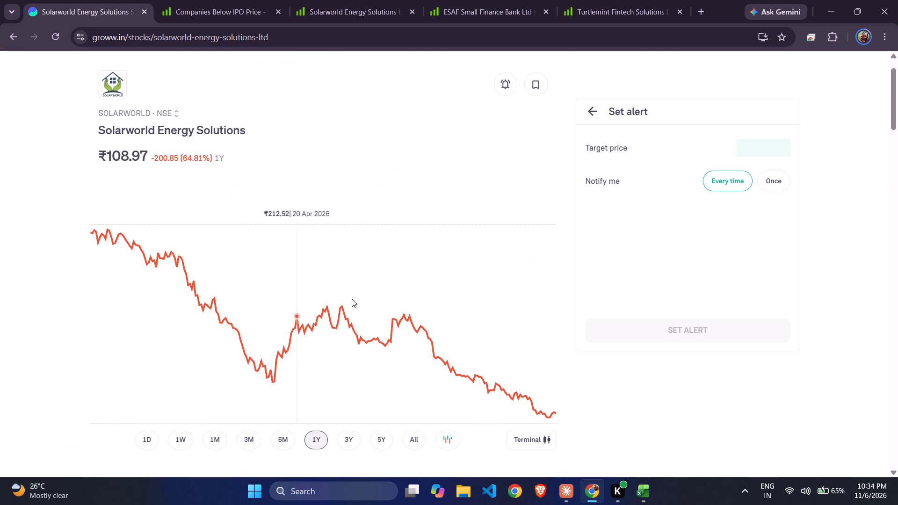
left_click(185, 435)
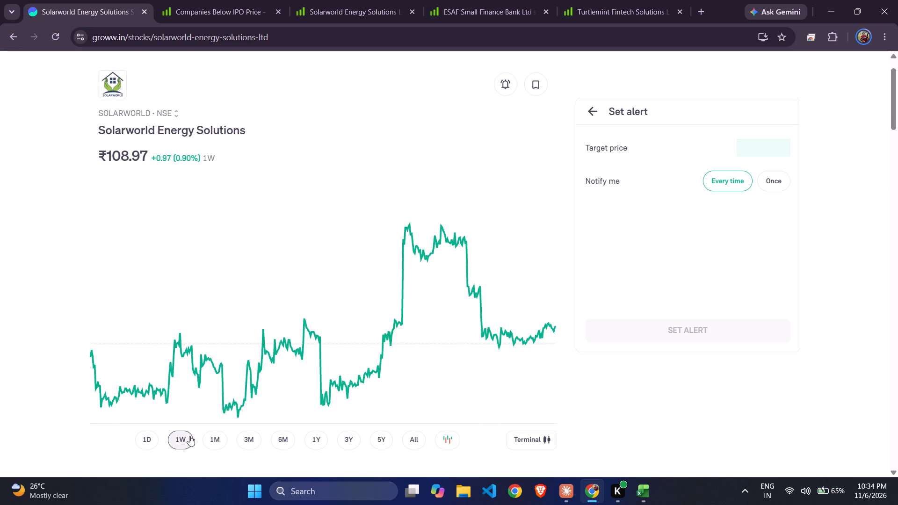
left_click(206, 436)
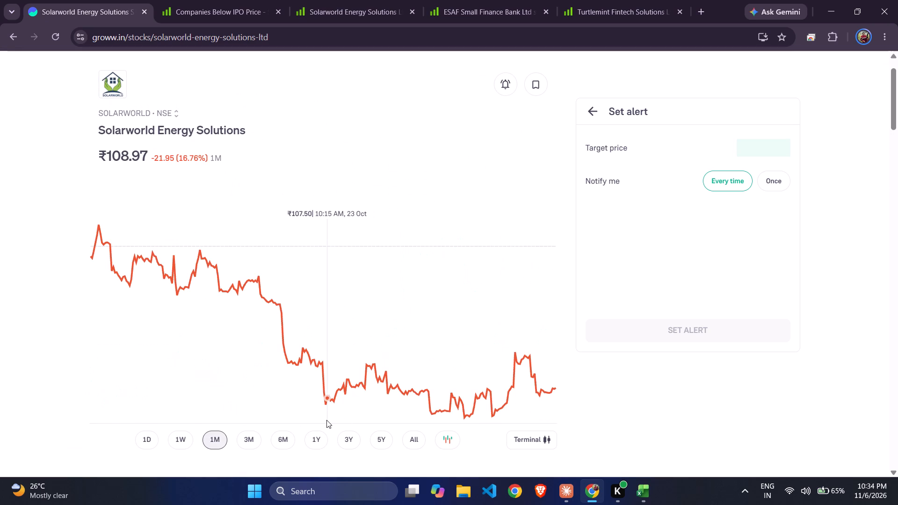
Set a Groww price alert for Solarworld Energy Solutions at a target price of 90, notifying every time.
scroll(326, 420, "up", 1)
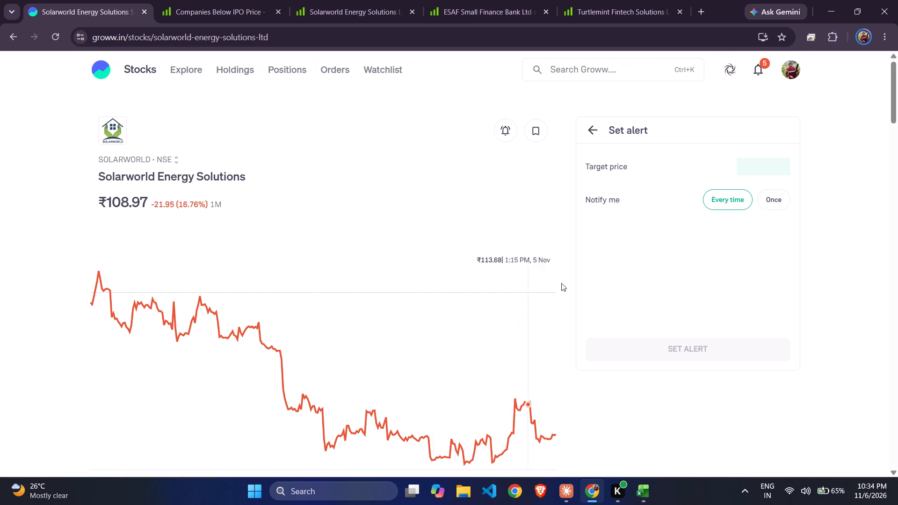
left_click(748, 171)
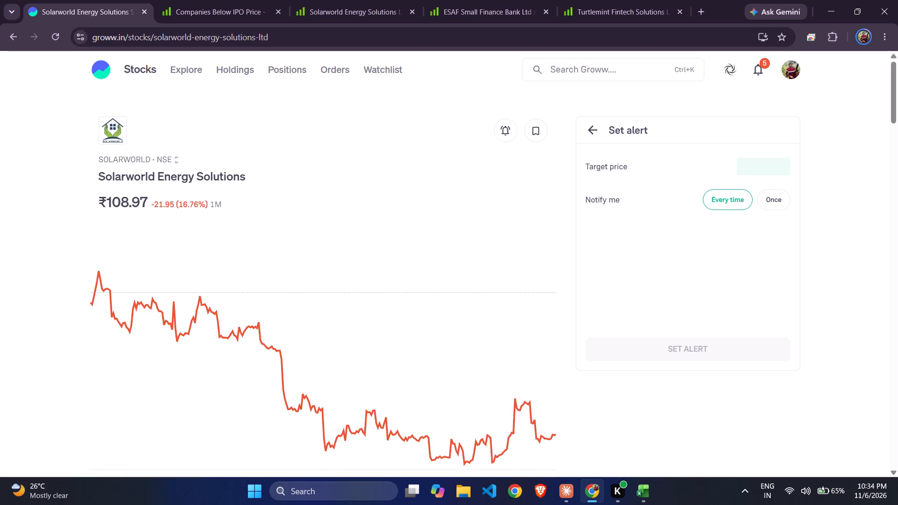
type("90")
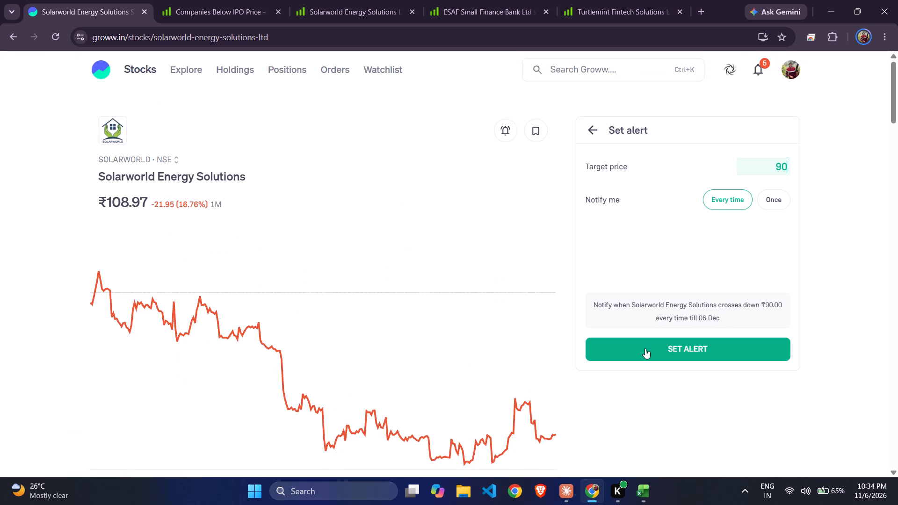
left_click(645, 348)
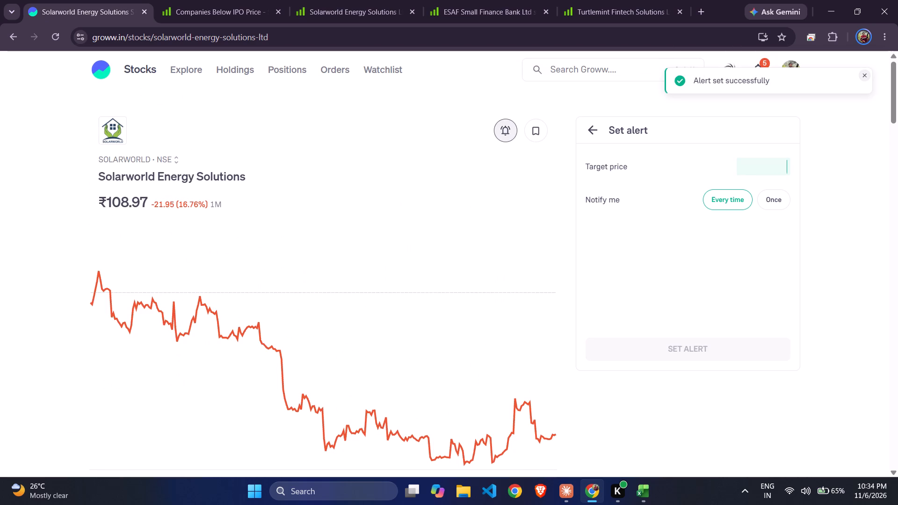
Copy the Solarworld Energy Solutions name from Groww into row 13 of the Excel sheet and enter 90 beside it.
left_click_drag(101, 172, 257, 173)
key("ctrl+c")
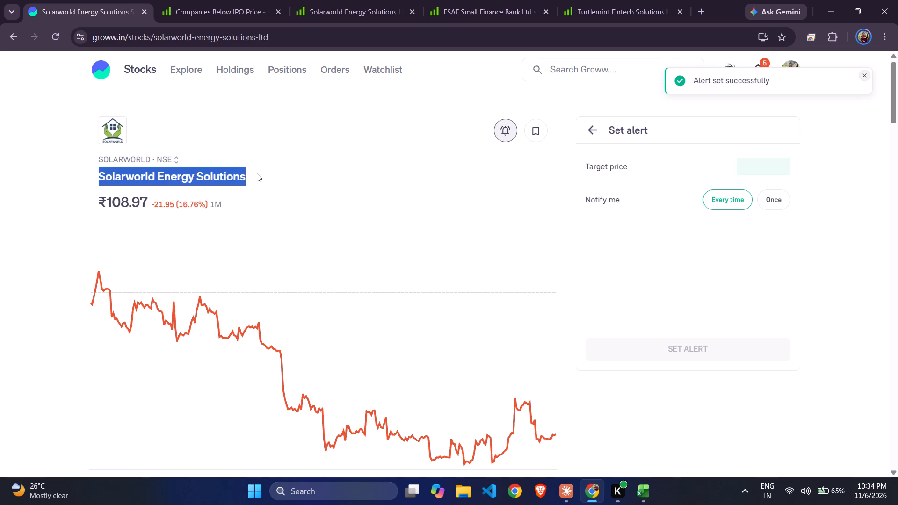
left_click(644, 492)
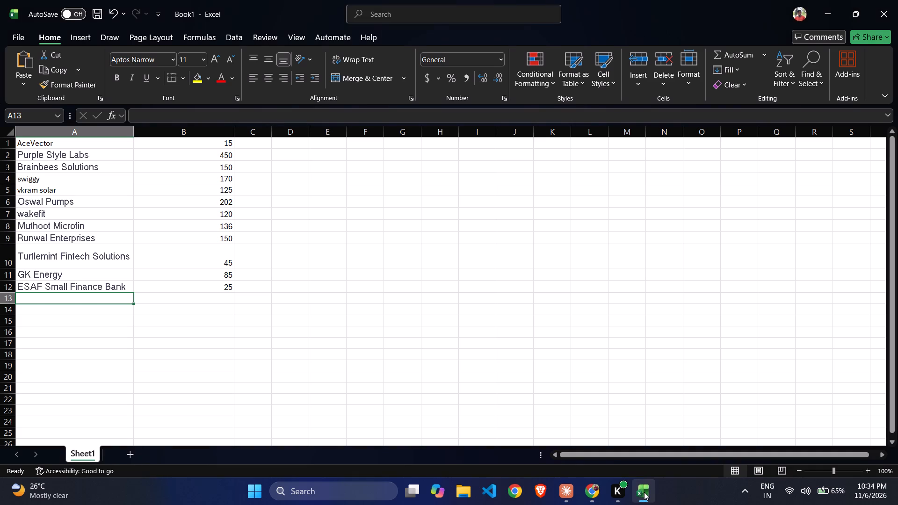
key("ctrl+v")
left_click(203, 311)
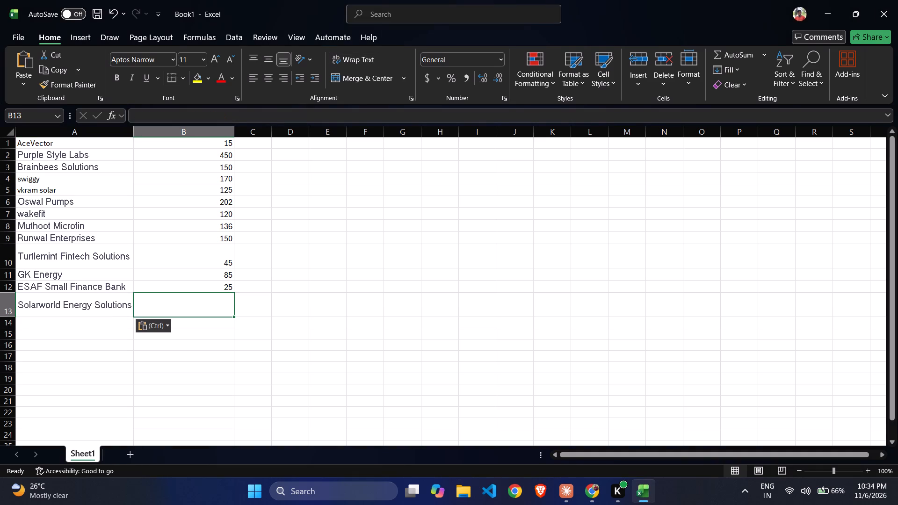
type("90")
Return to Screener's below-IPO-price list in Chrome and open the Vikran Engg. company page.
key("alt+Tab")
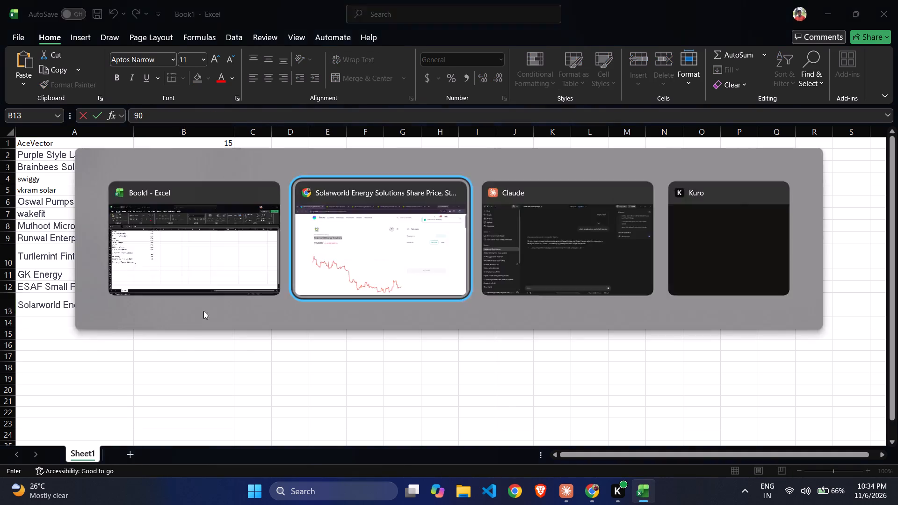
left_click(184, 0)
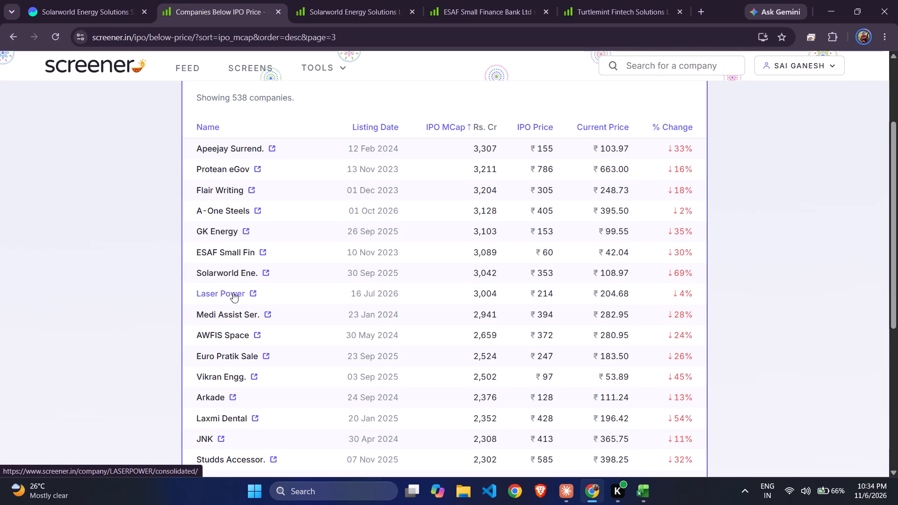
scroll(219, 293, "down", 1)
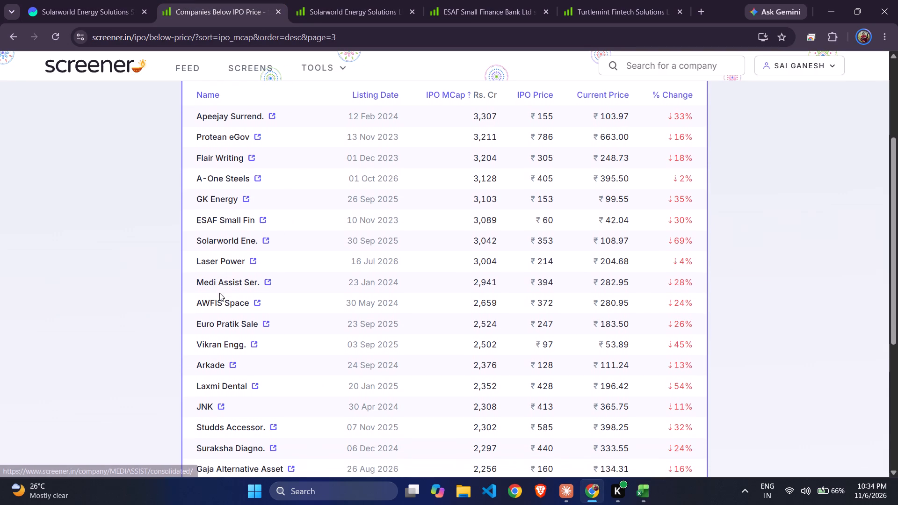
scroll(224, 282, "down", 1)
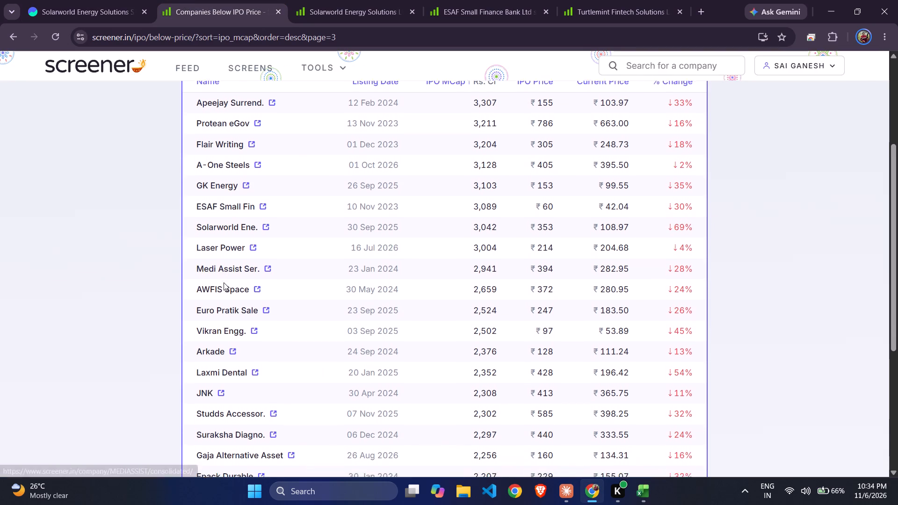
scroll(224, 282, "down", 1)
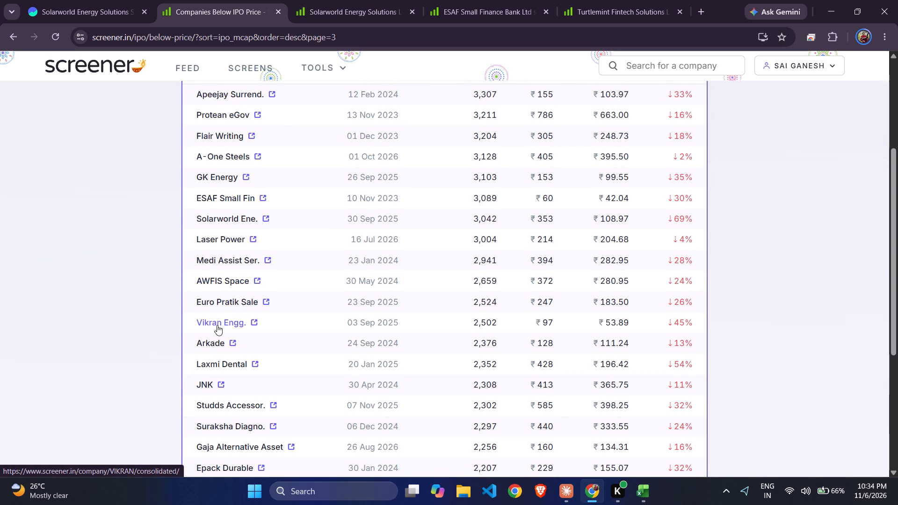
left_click(103, 0)
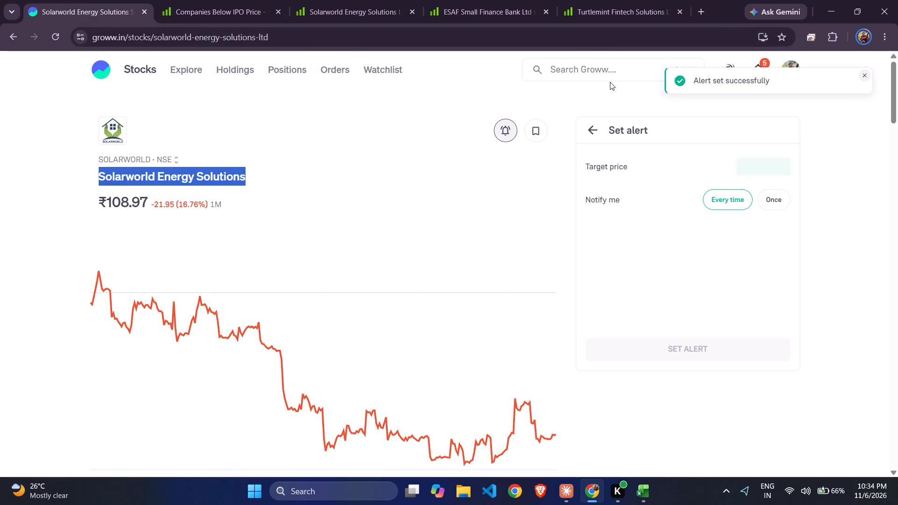
left_click(230, 0)
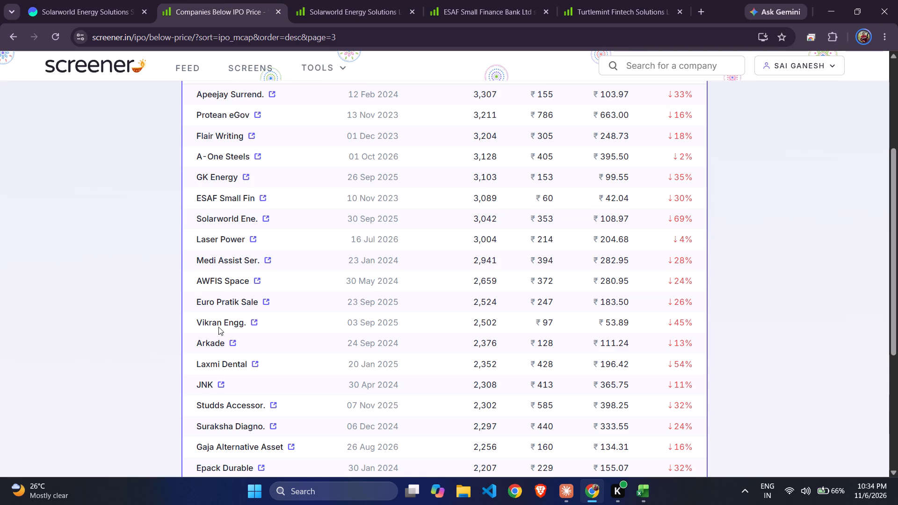
left_click(214, 322)
Copy the word Vikran from the Screener company heading and use it to open Vikran Engineering's stock page on Groww.
left_click_drag(93, 137, 166, 143)
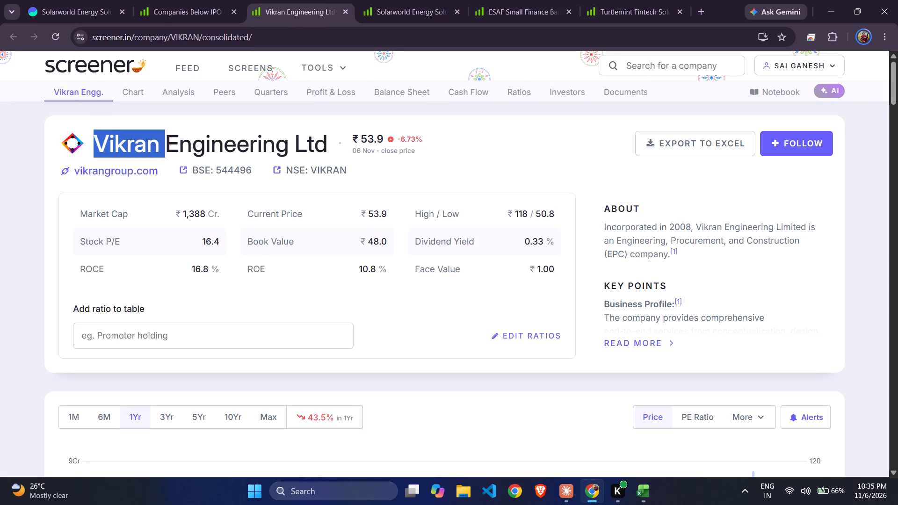
key("ctrl+c")
left_click(79, 0)
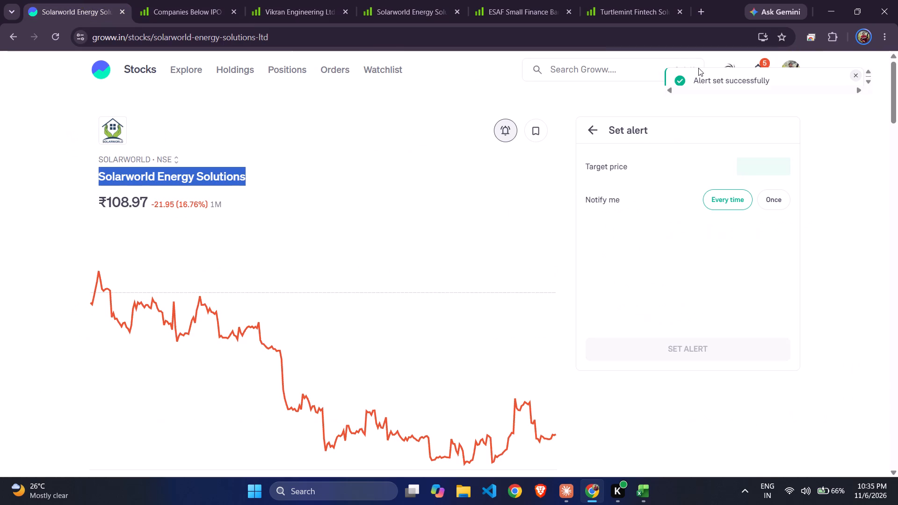
left_click(623, 64)
key("ctrl+v")
key("Return")
key("Return")
key("Return")
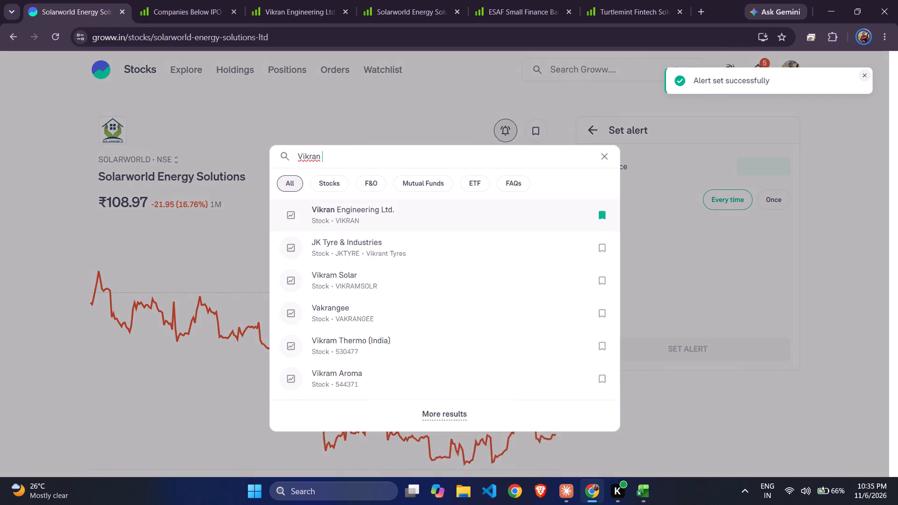
Examine Vikran Engineering's 1W, 3M, 6M and All price charts plus its performance and fundamentals sections.
scroll(354, 269, "down", 2)
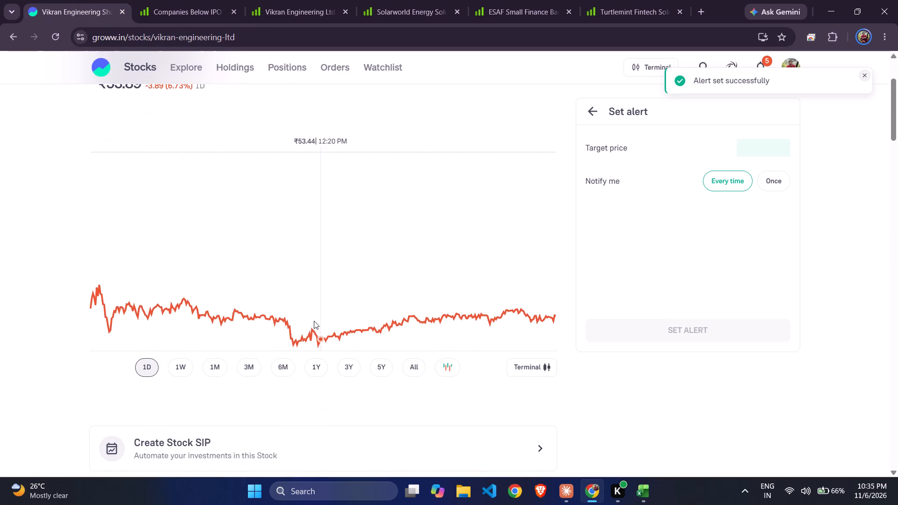
scroll(259, 288, "up", 1)
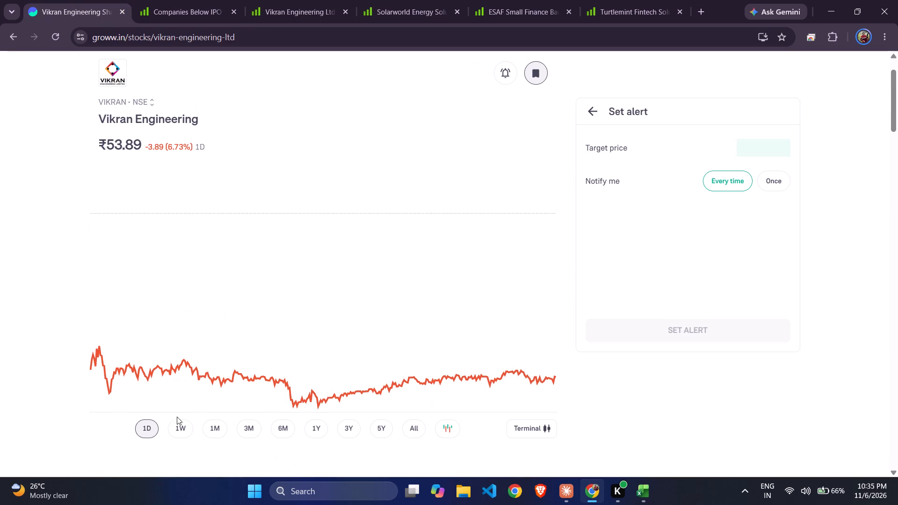
left_click(182, 432)
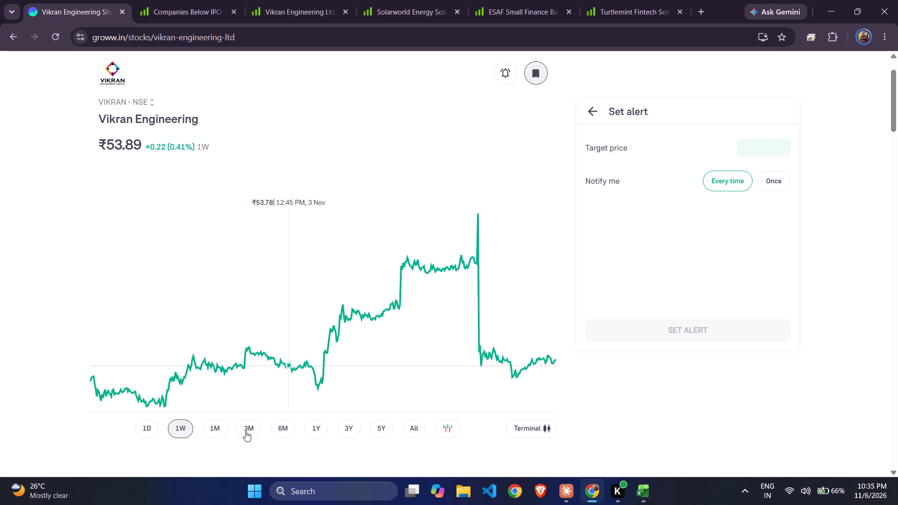
left_click(254, 431)
scroll(254, 431, "down", 1)
left_click(282, 359)
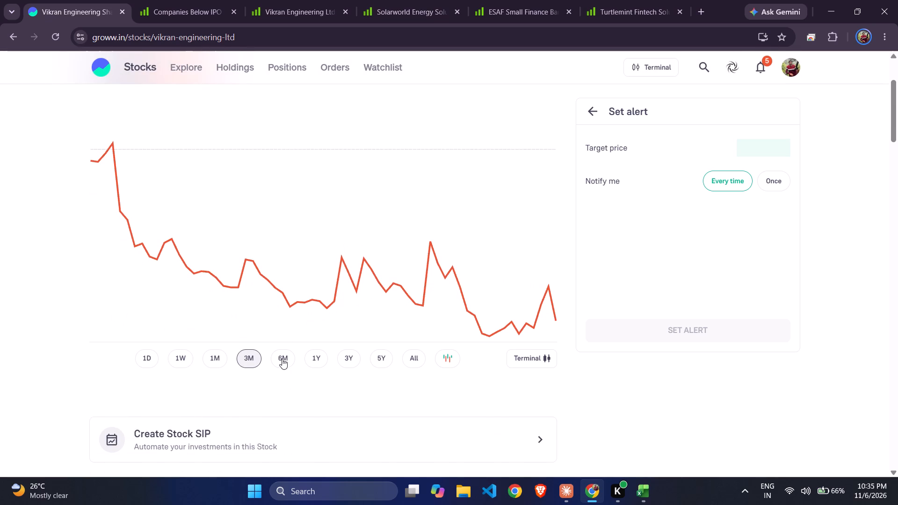
scroll(282, 359, "up", 1)
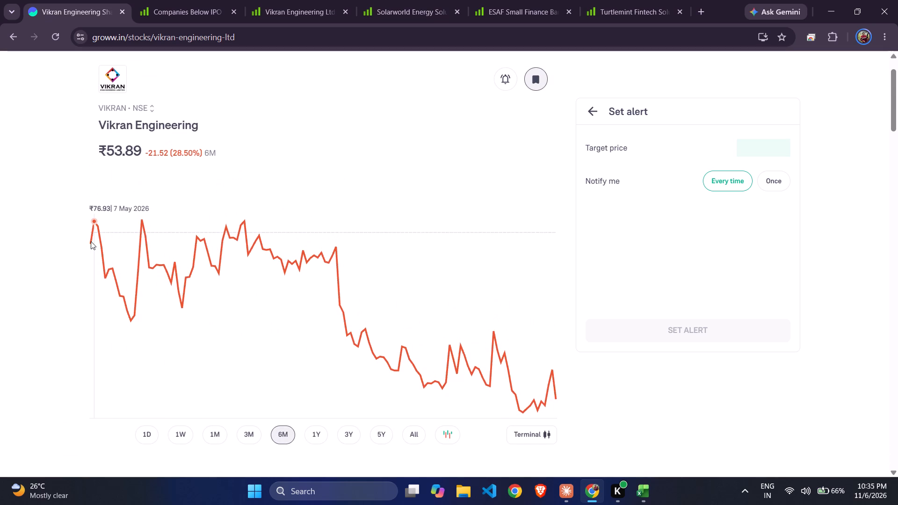
left_click(417, 434)
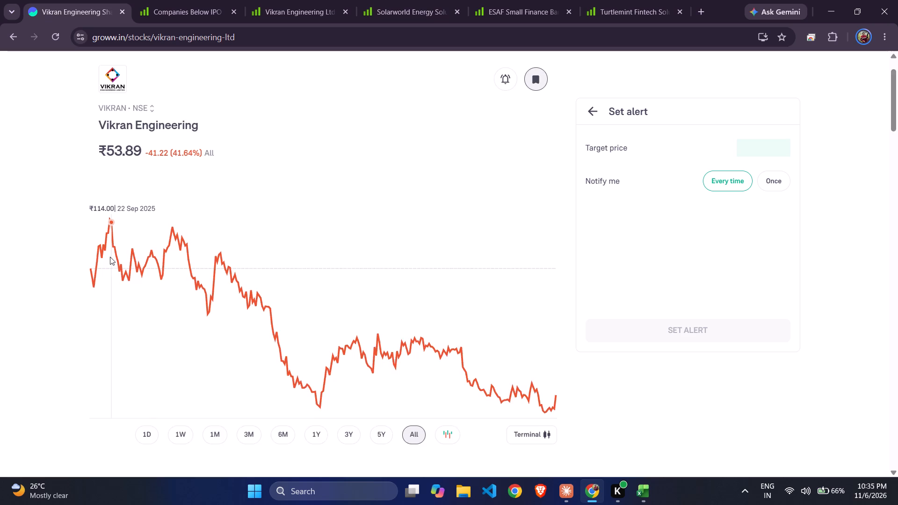
scroll(110, 257, "down", 2)
scroll(173, 360, "down", 6)
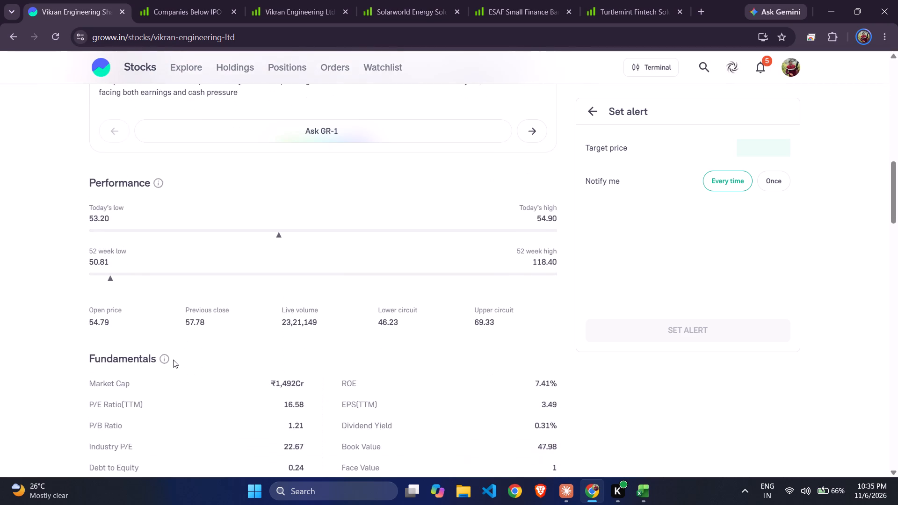
scroll(173, 360, "up", 7)
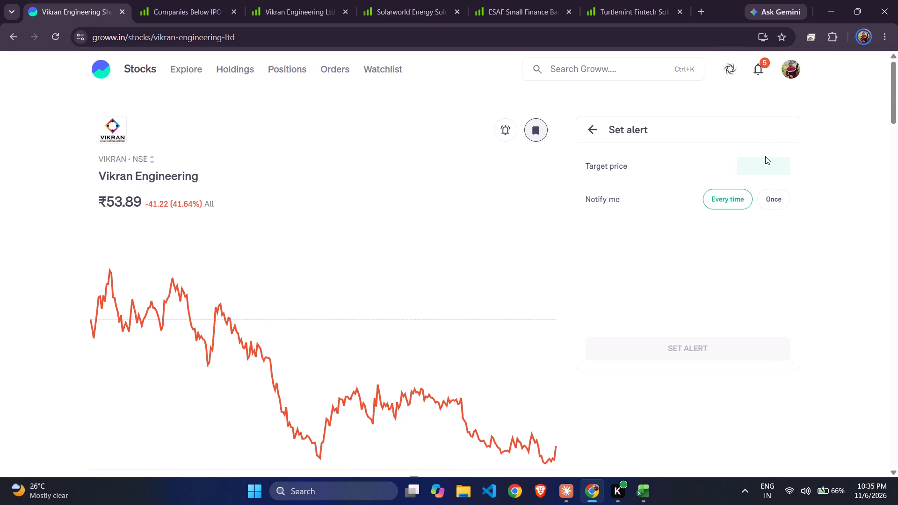
Set a Groww price alert for Vikran Engineering at a target price of 46, notifying every time.
left_click(764, 157)
left_click(758, 167)
type("46")
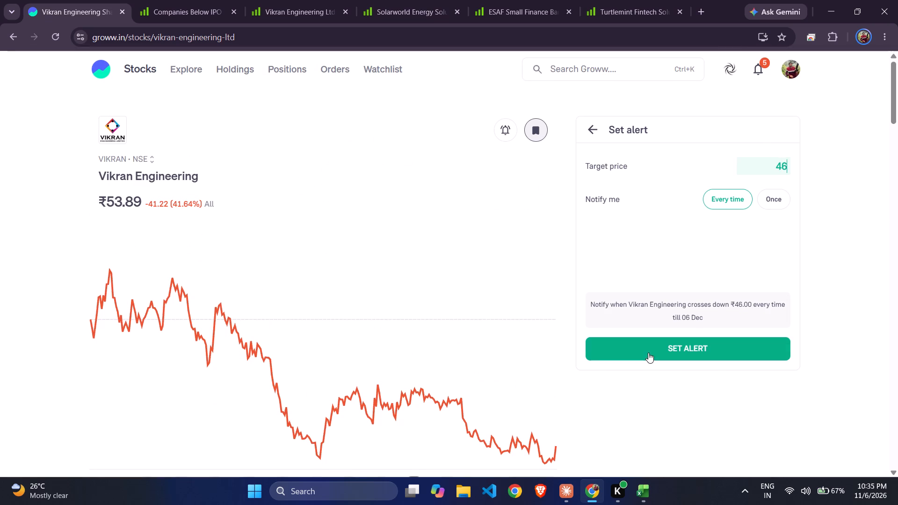
left_click(648, 350)
Copy the Vikran Engineering name from Groww into cell A14 of the Excel sheet and enter 45 beside it in B14.
left_click_drag(97, 172, 200, 177)
left_click_drag(200, 177, 96, 181)
key("ctrl+c")
left_click(650, 496)
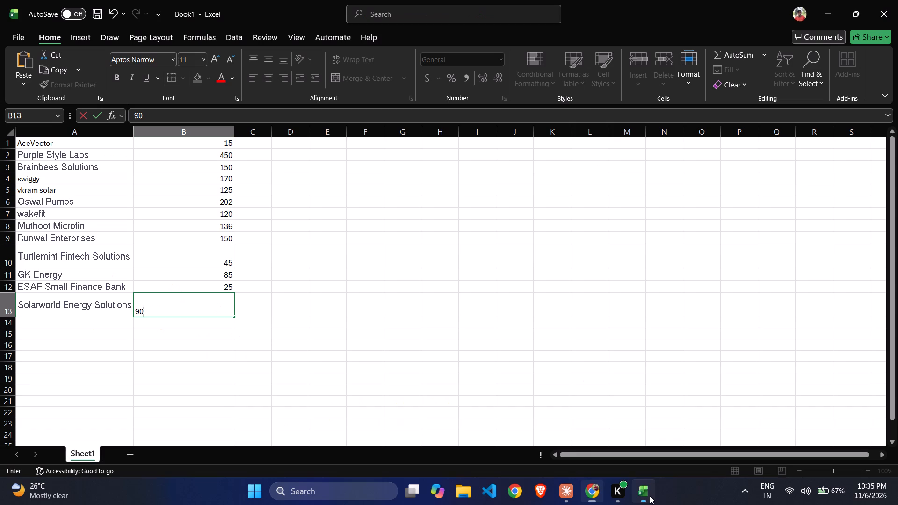
left_click(79, 320)
key("ctrl+v")
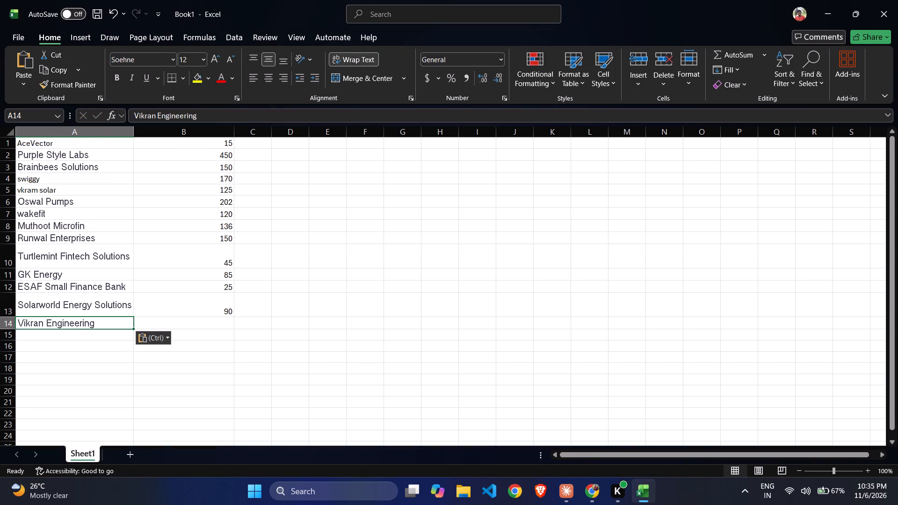
left_click(175, 323)
type("45")
Look further down Screener's below-IPO-price list in Chrome, then search Groww for laxhmi and open the Laxmi Dental stock page.
key("alt+Tab")
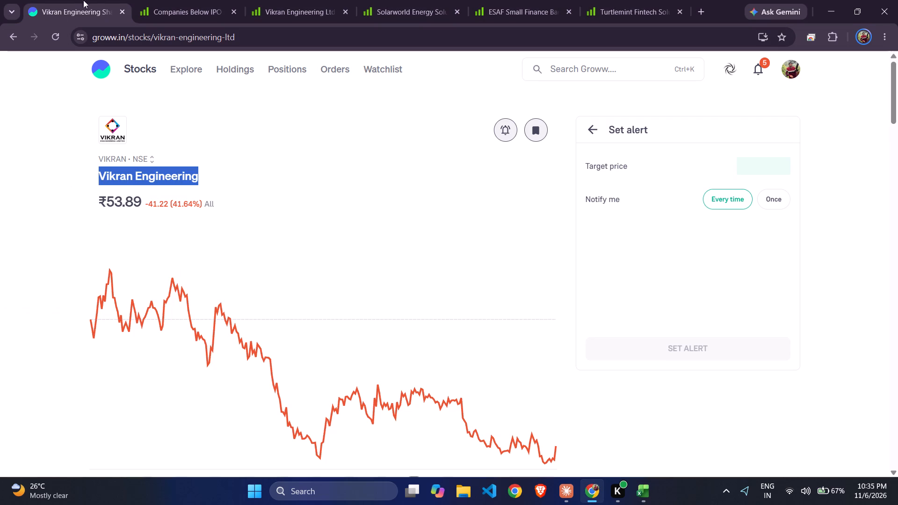
left_click(162, 4)
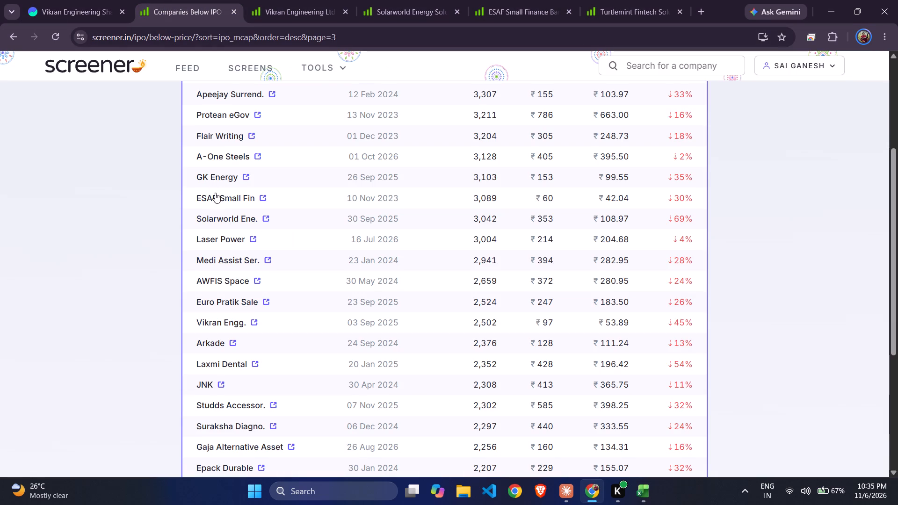
scroll(208, 282, "down", 2)
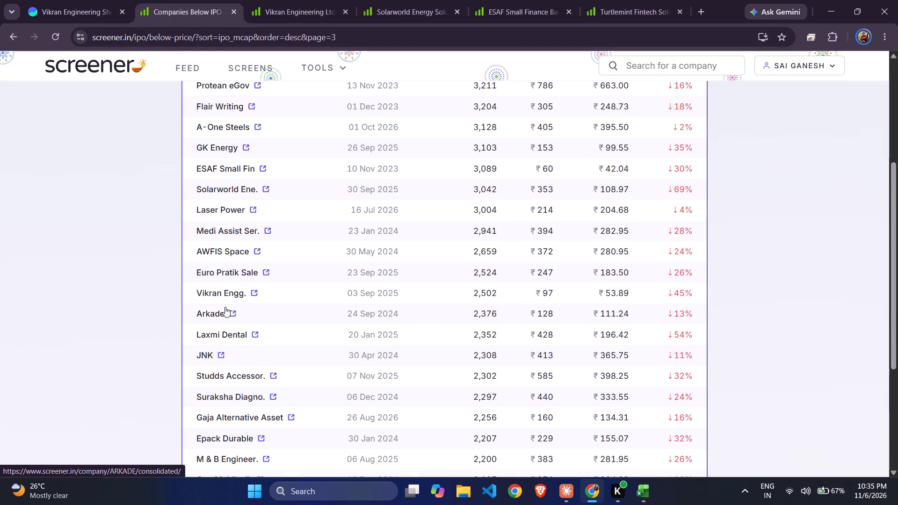
scroll(225, 307, "down", 1)
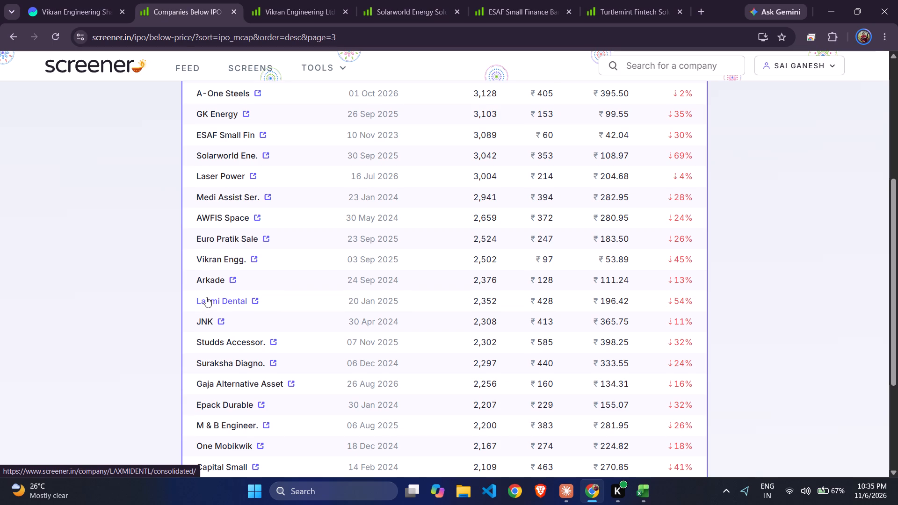
left_click(67, 0)
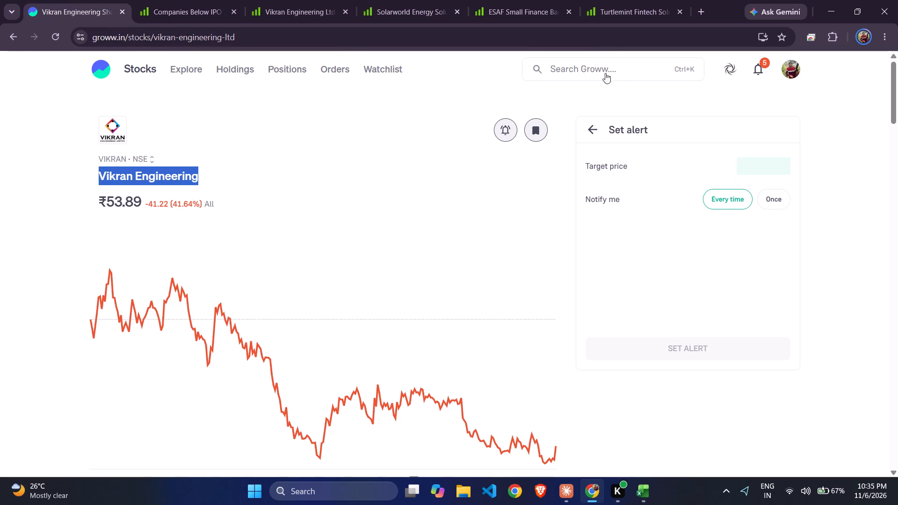
left_click(590, 66)
type("laxhmi")
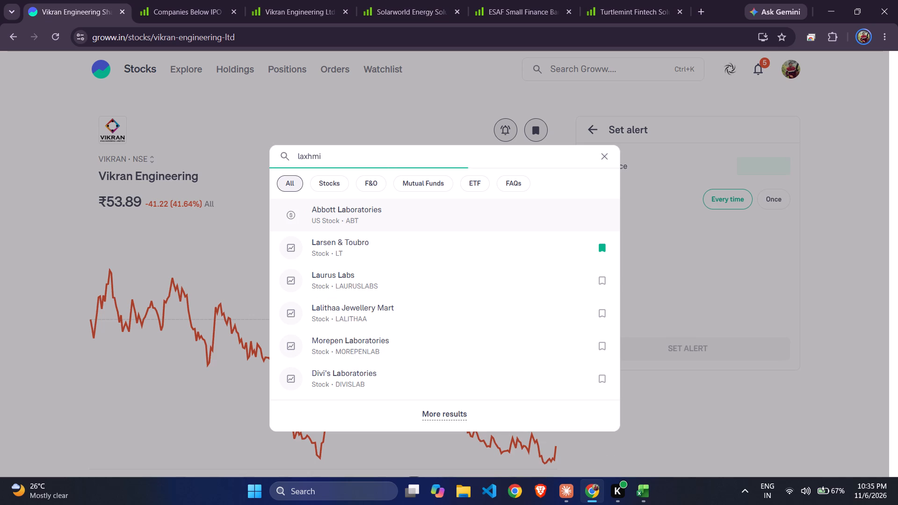
left_click(346, 235)
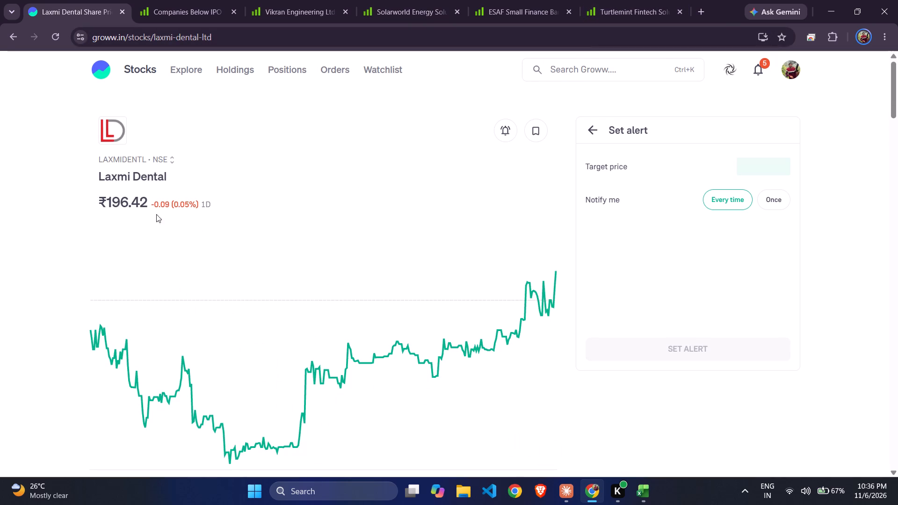
Copy the Laxmi Dental name from its Groww page into cell A15 of the Excel sheet.
left_click_drag(94, 174, 170, 176)
left_click_drag(170, 176, 107, 180)
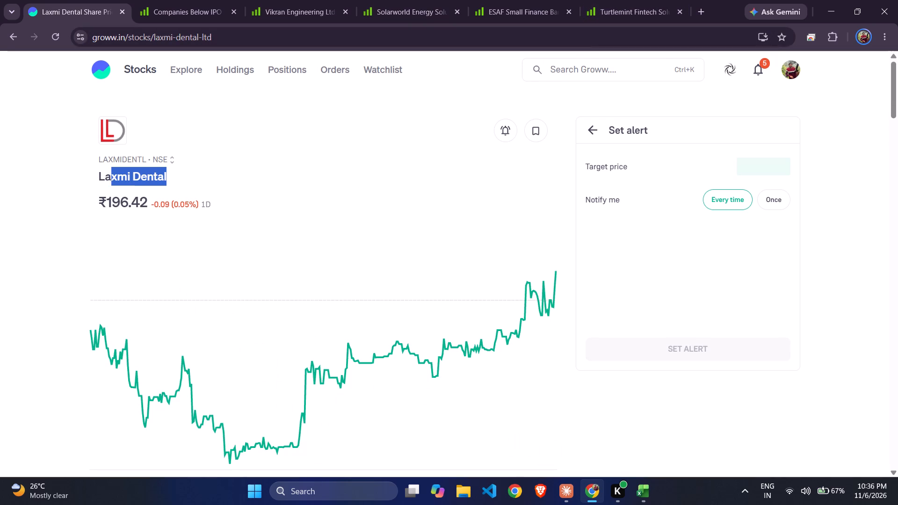
left_click_drag(107, 180, 89, 180)
key("ctrl+c")
key("alt+Tab")
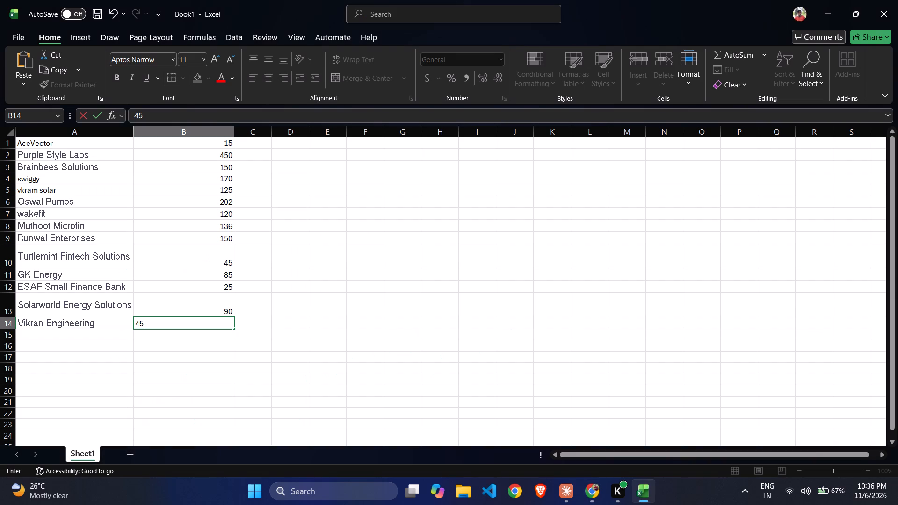
left_click(101, 336)
key("ctrl+v")
Check Laxmi Dental's performance section on Groww in Chrome and set a price alert at 155, notifying every time.
key("alt+Tab")
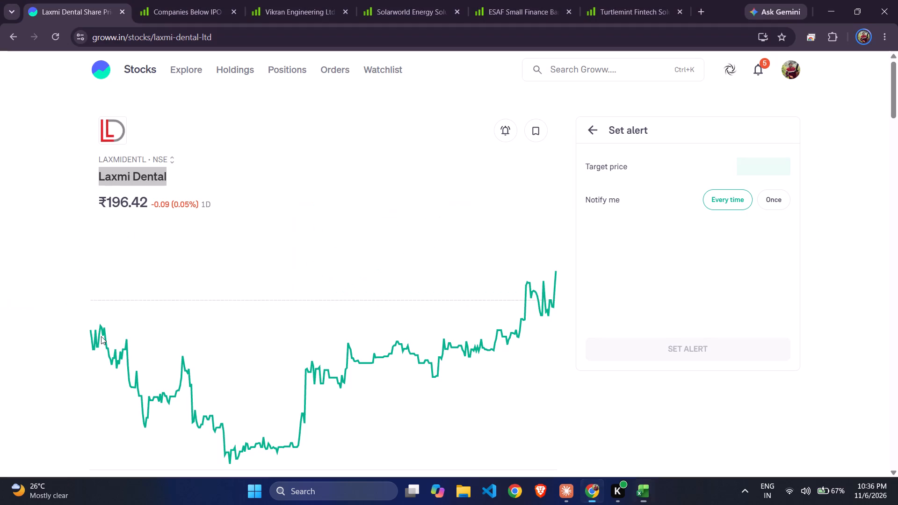
scroll(312, 310, "down", 3)
scroll(265, 383, "down", 3)
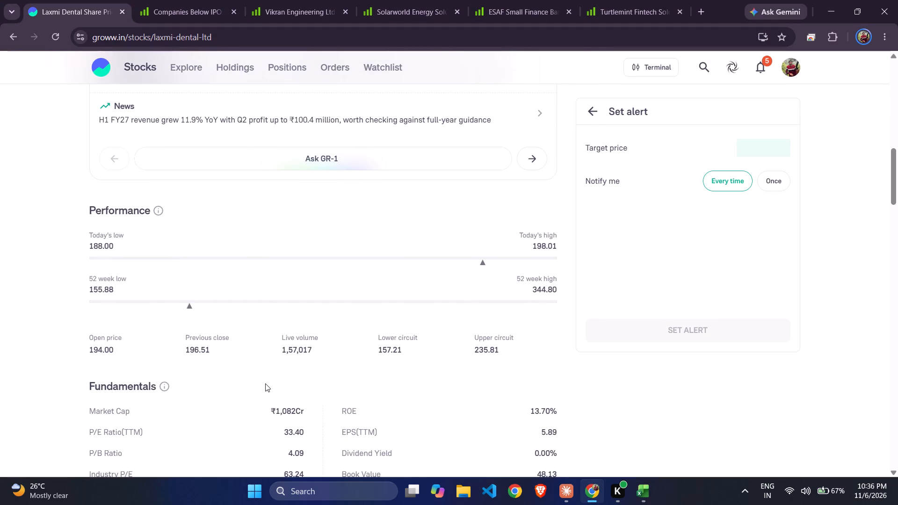
scroll(265, 383, "down", 1)
key("alt+Tab")
key("alt+Tab")
key("alt+Tab")
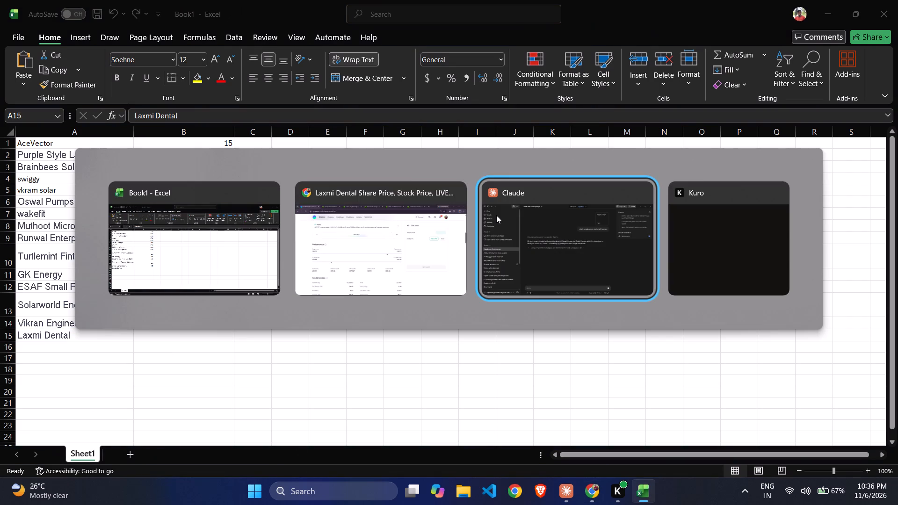
left_click(435, 229, "alt")
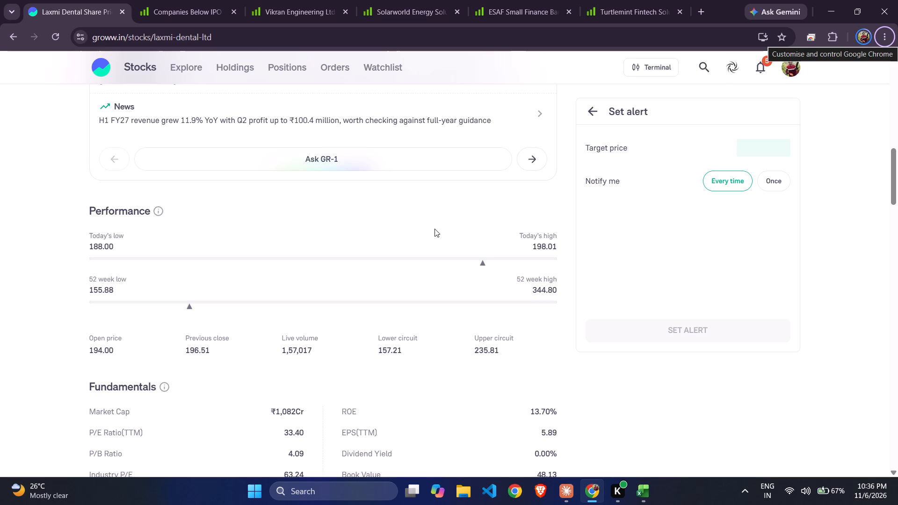
left_click(765, 142)
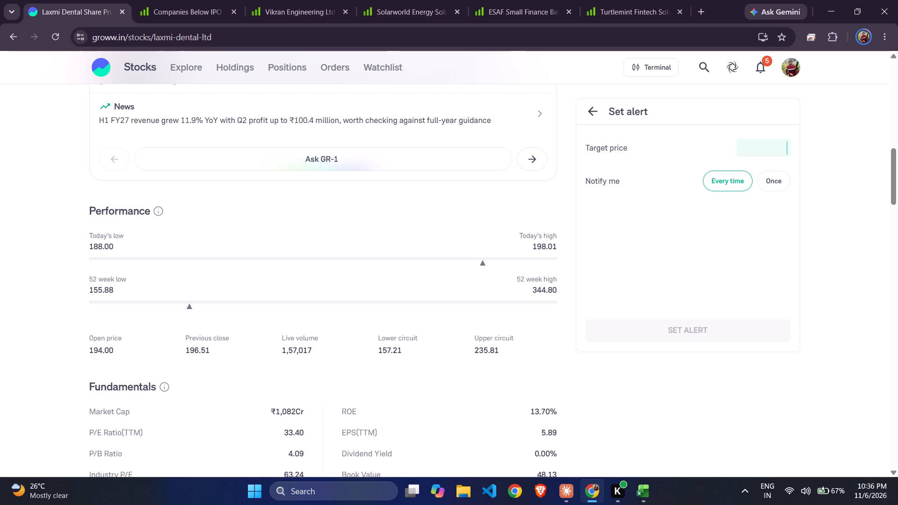
type("155")
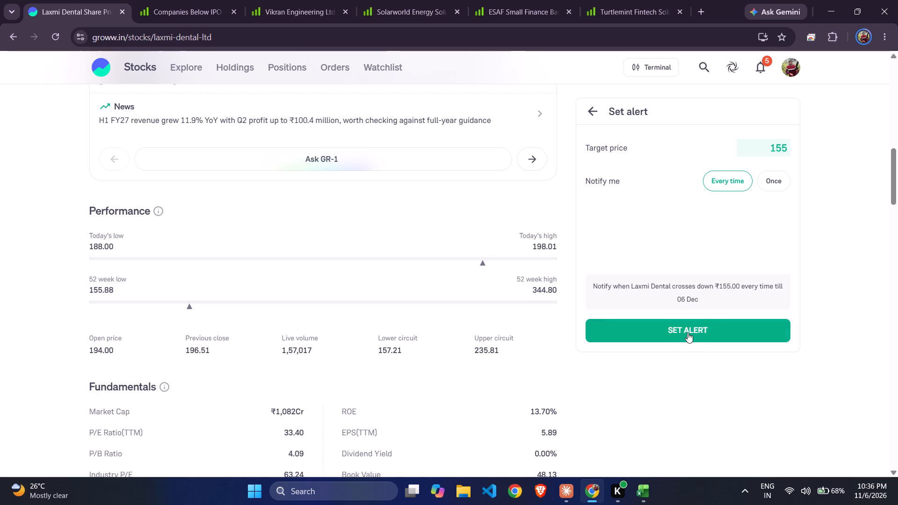
left_click(686, 333)
Record 155 as Laxmi Dental's target price in cell B15 of the Excel sheet.
scroll(580, 231, "up", 5)
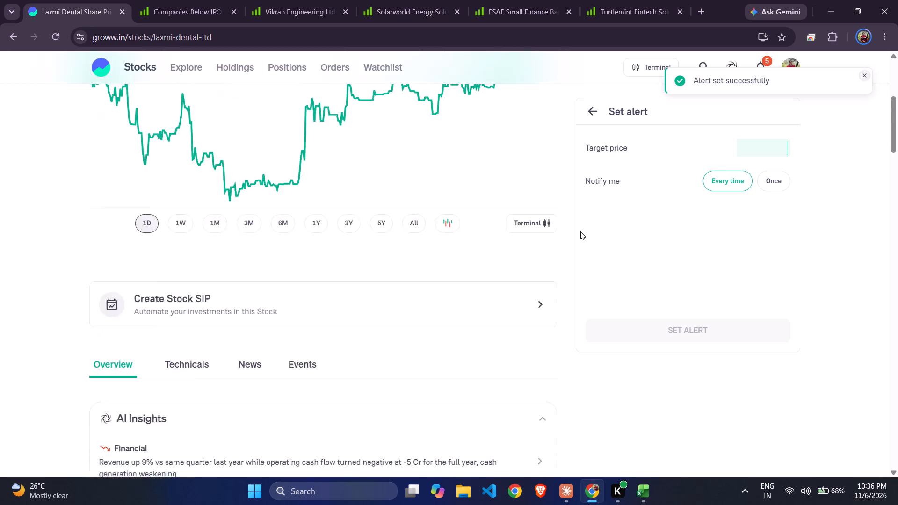
scroll(580, 231, "up", 2)
key("alt+Tab")
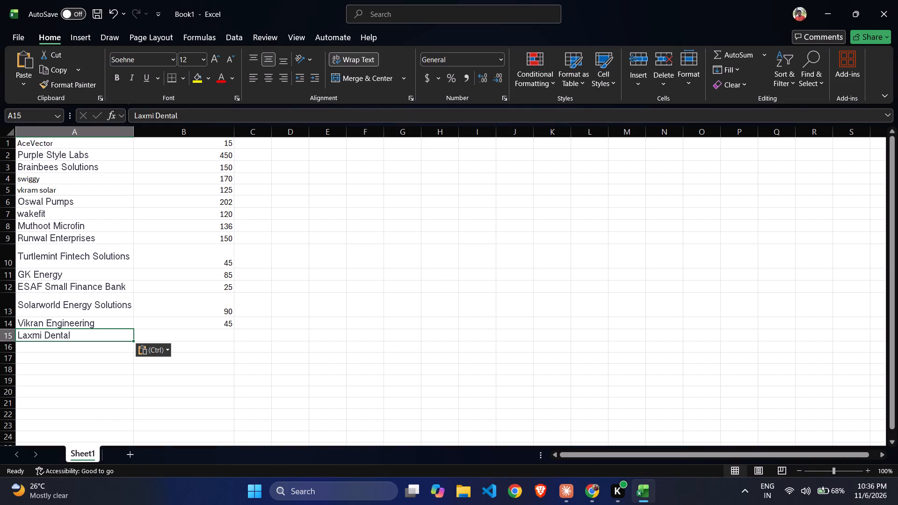
left_click(196, 334)
type("155")
Look through the rest of Screener's below-IPO-price page 3 in Chrome, then search Groww for epack and open EPACK Durable.
key("alt+Tab")
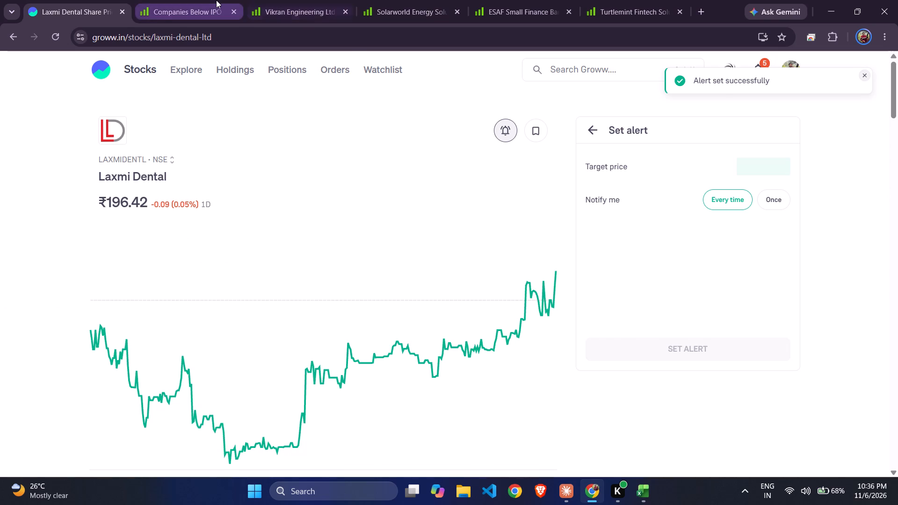
left_click(211, 0)
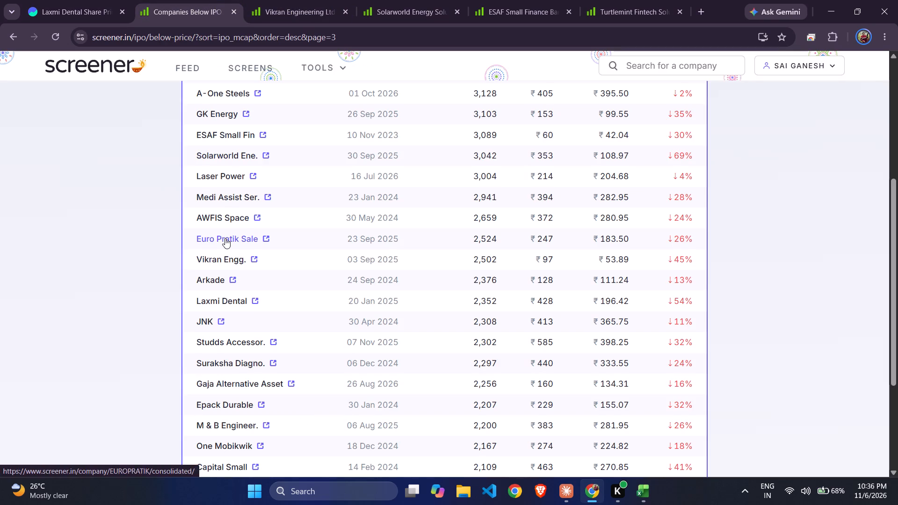
scroll(239, 295, "down", 1)
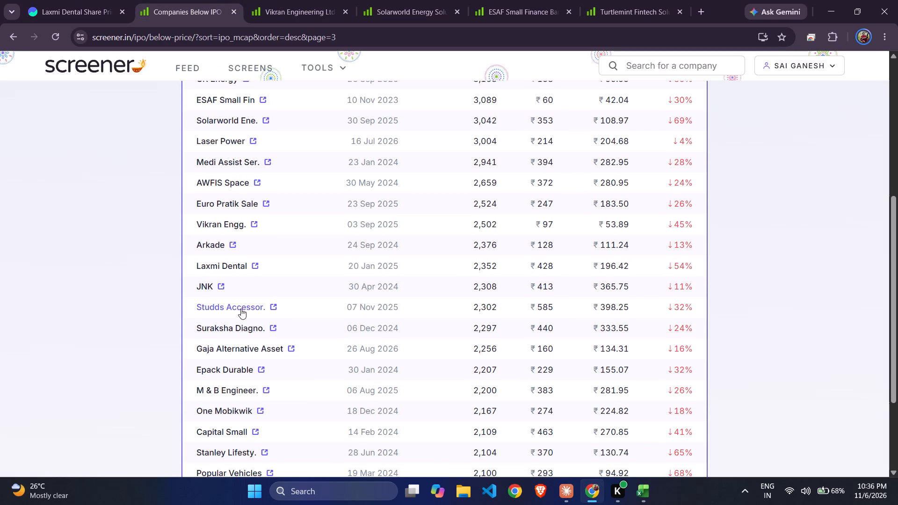
scroll(239, 307, "down", 1)
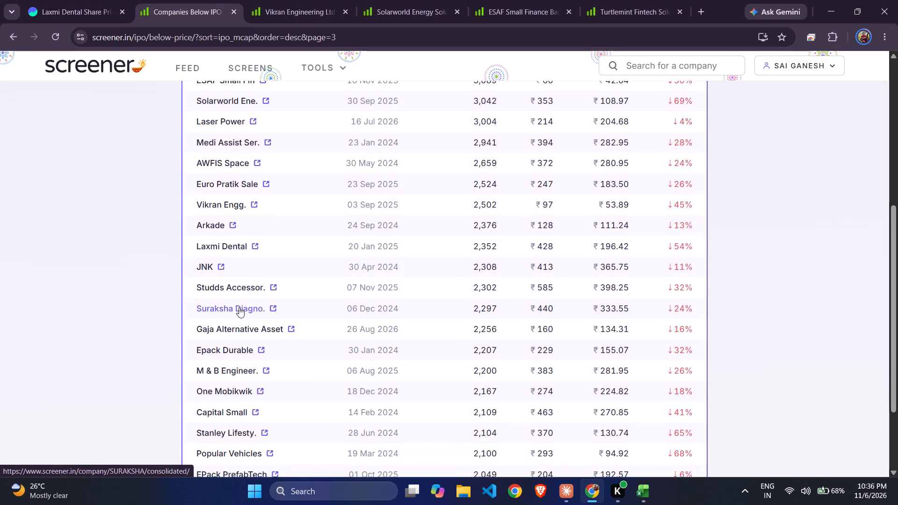
scroll(239, 307, "down", 1)
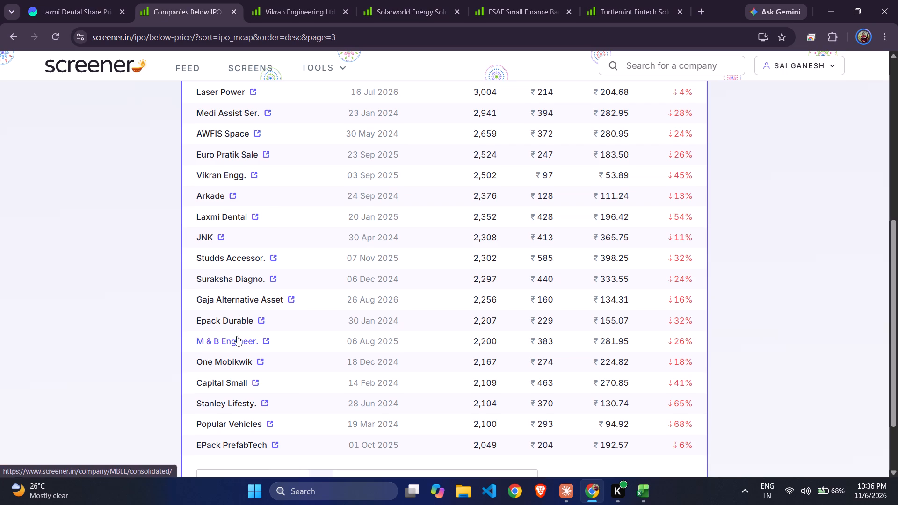
scroll(229, 322, "down", 1)
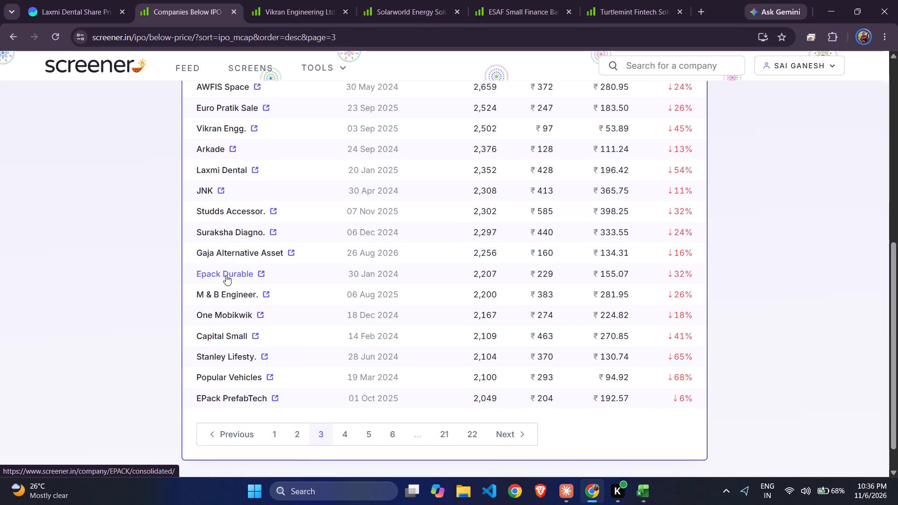
left_click(70, 0)
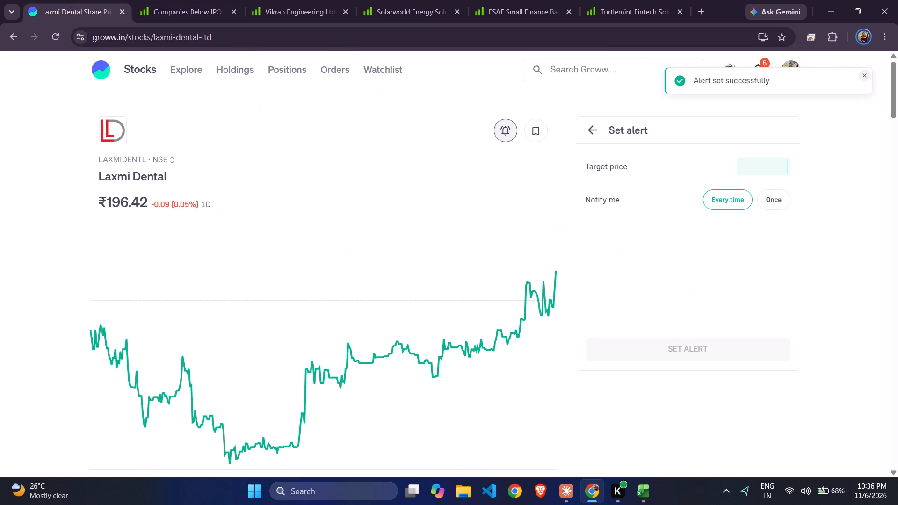
left_click(583, 72)
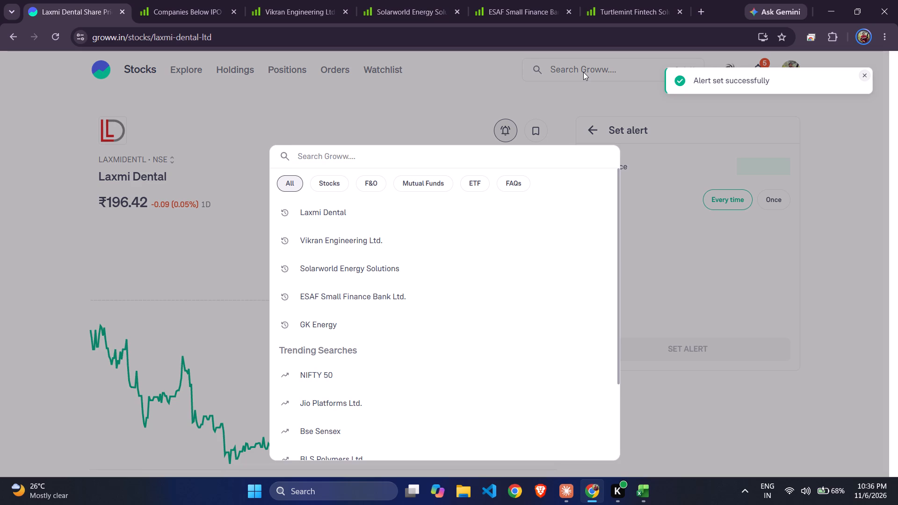
type("epack")
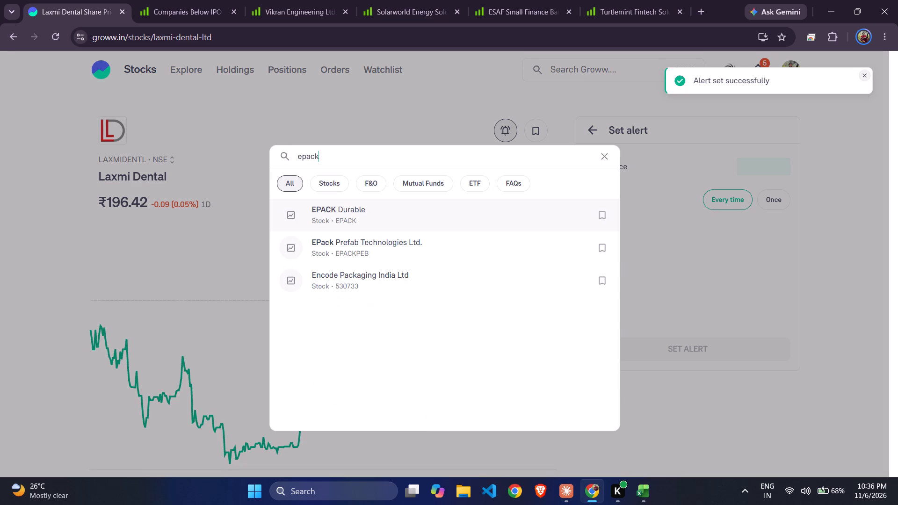
left_click(331, 208)
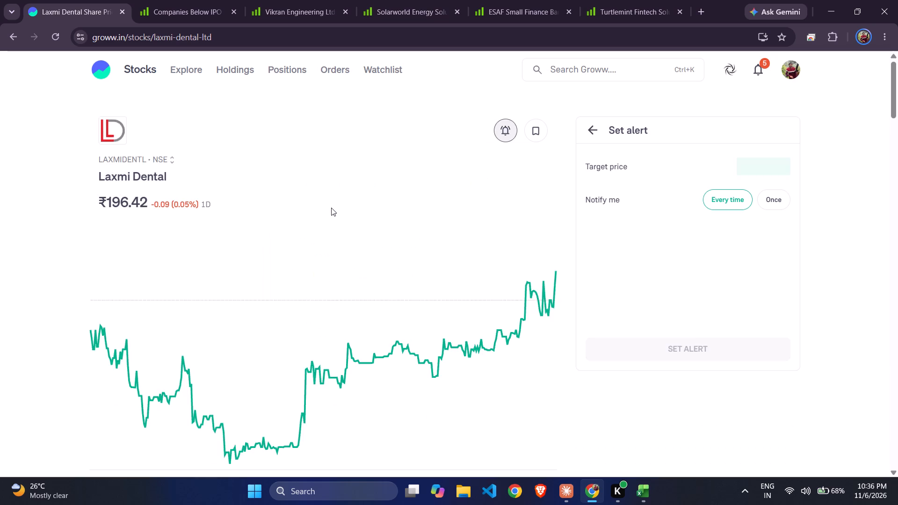
Examine EPACK Durable's price chart on Groww over the 1Y, 3Y, 5Y and All ranges.
scroll(328, 299, "down", 2)
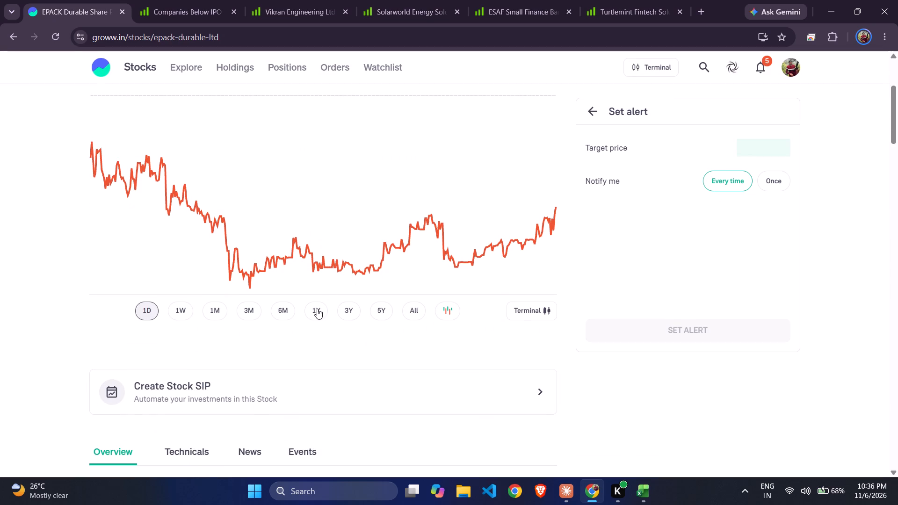
left_click(317, 309)
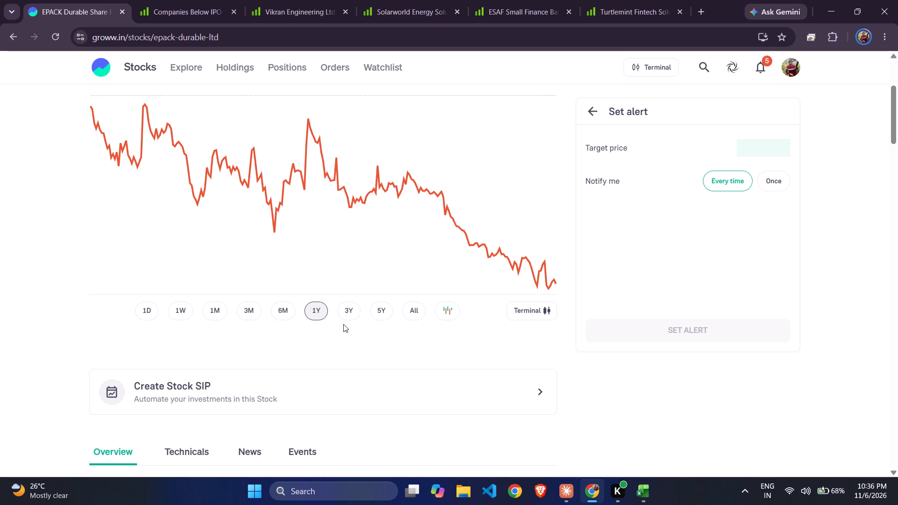
left_click(351, 311)
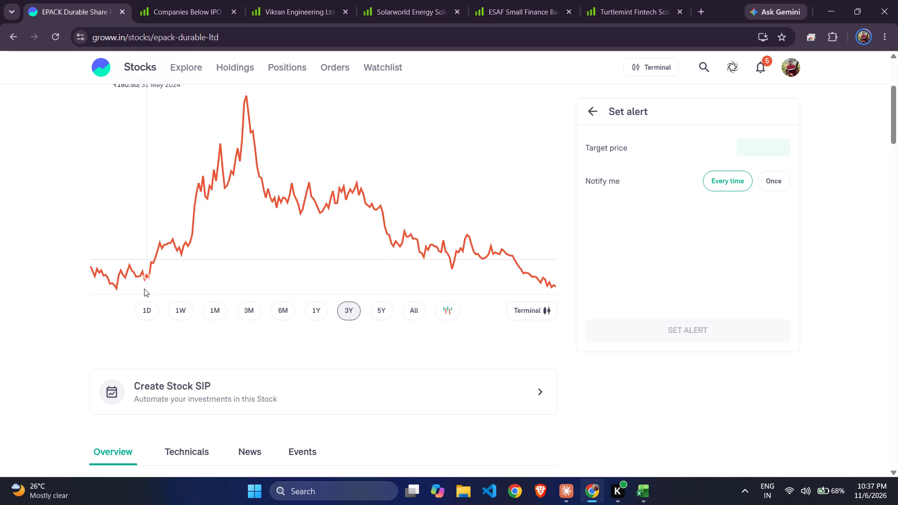
scroll(118, 276, "up", 1)
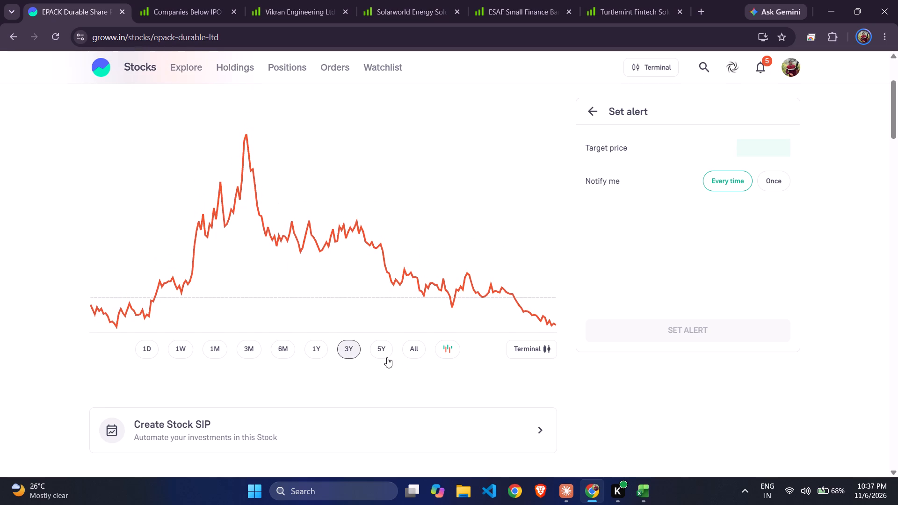
left_click(382, 346)
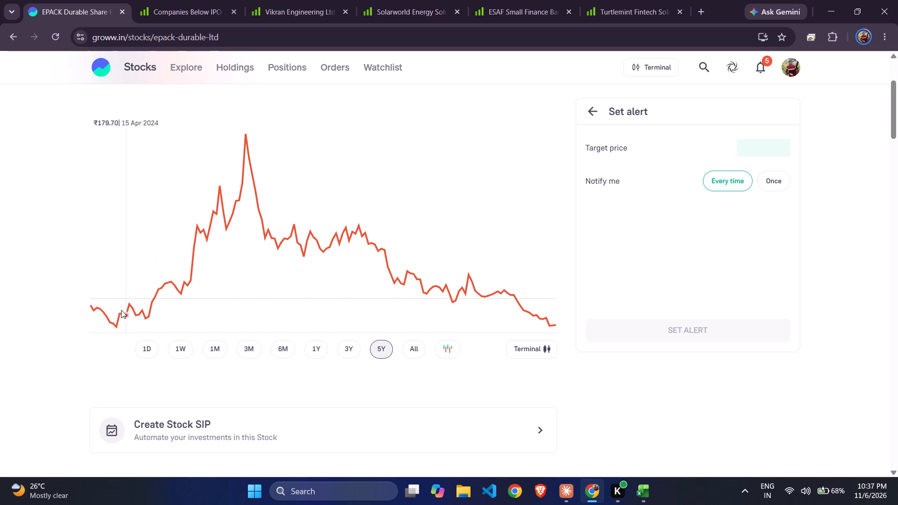
scroll(110, 310, "right", 1)
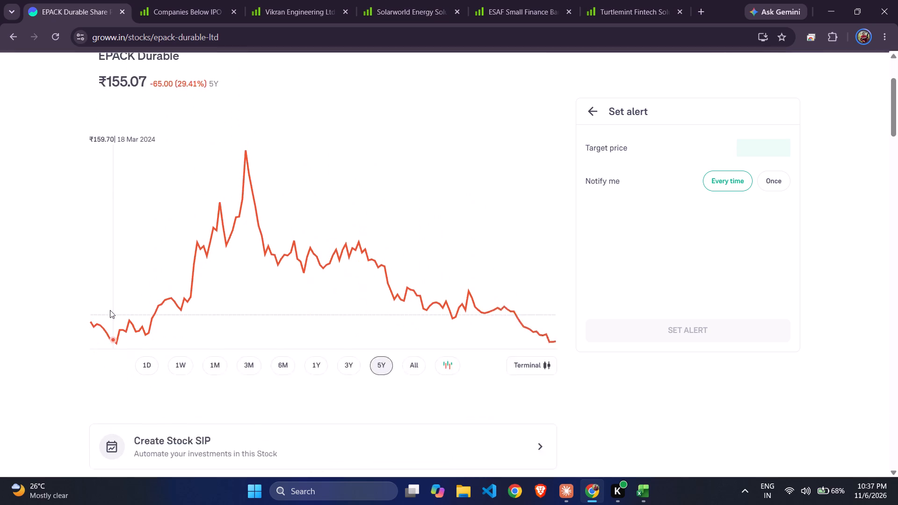
scroll(110, 310, "right", 1)
left_click(416, 342)
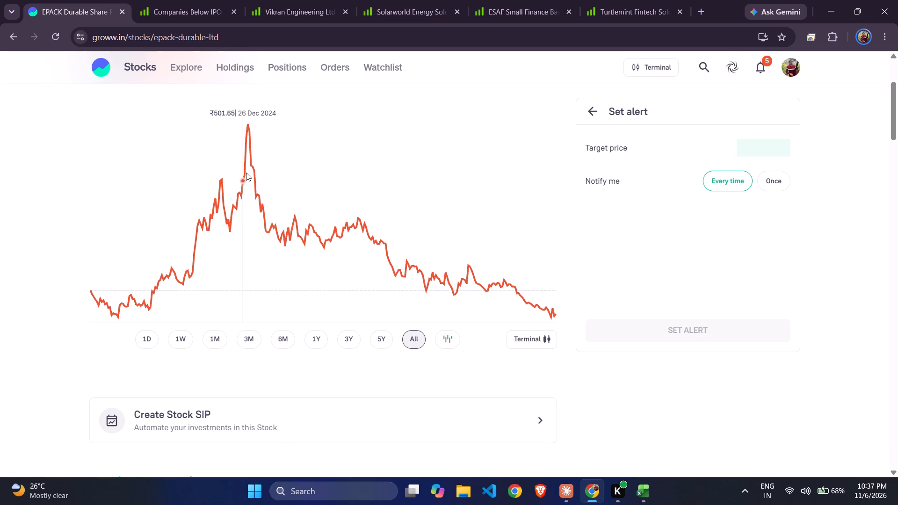
scroll(247, 165, "up", 1)
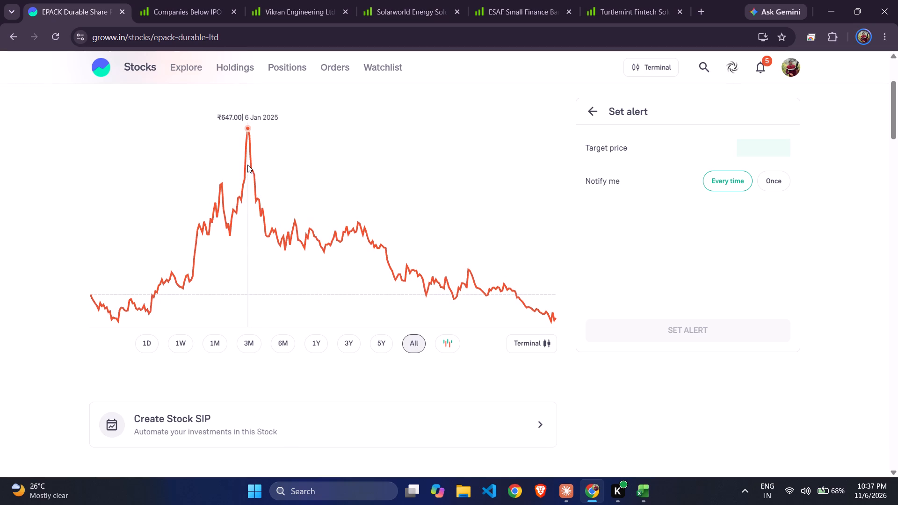
scroll(247, 165, "up", 2)
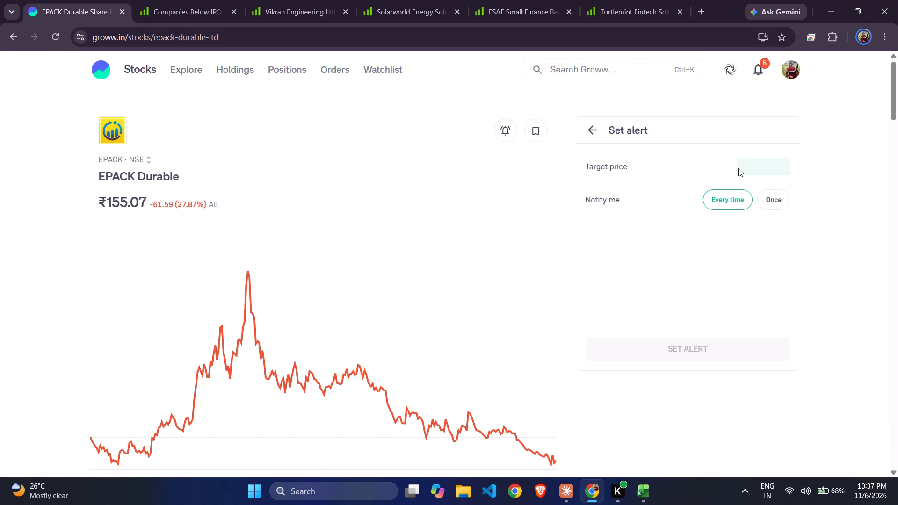
Check EPACK Durable's AI Insights on Groww and set a price alert at 149, notifying every time.
left_click(750, 167)
scroll(392, 298, "down", 3)
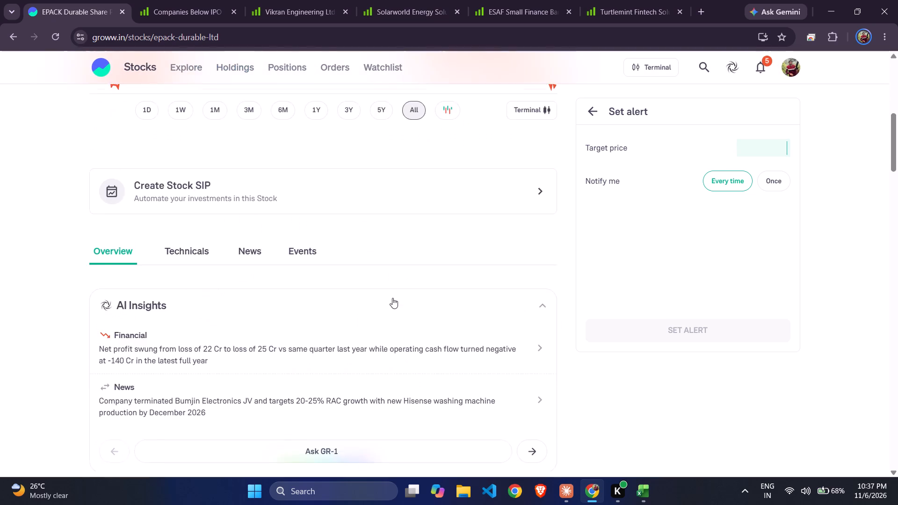
scroll(392, 298, "down", 2)
scroll(392, 298, "up", 3)
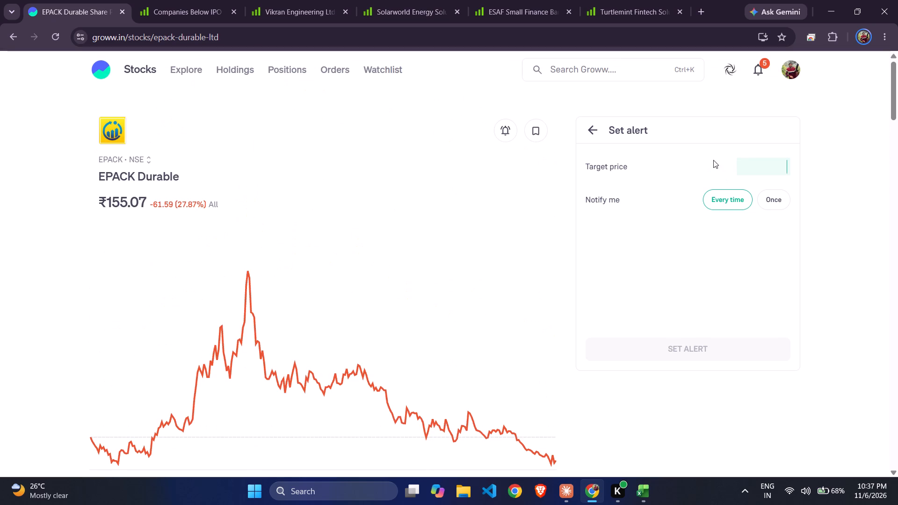
type("149")
left_click(716, 341)
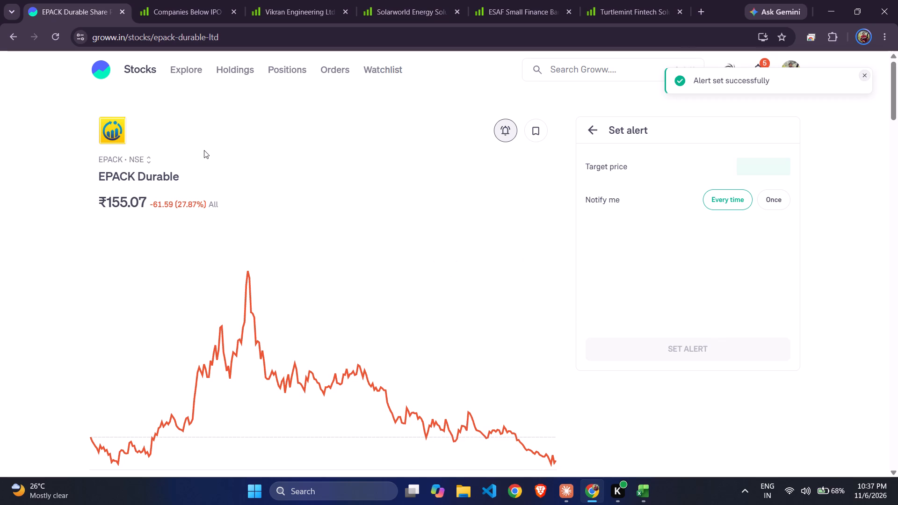
Copy the EPACK Durable name from its Groww page into cell A16 of the Excel sheet.
left_click_drag(94, 173, 191, 173)
left_click_drag(191, 173, 97, 182)
key("ctrl+c")
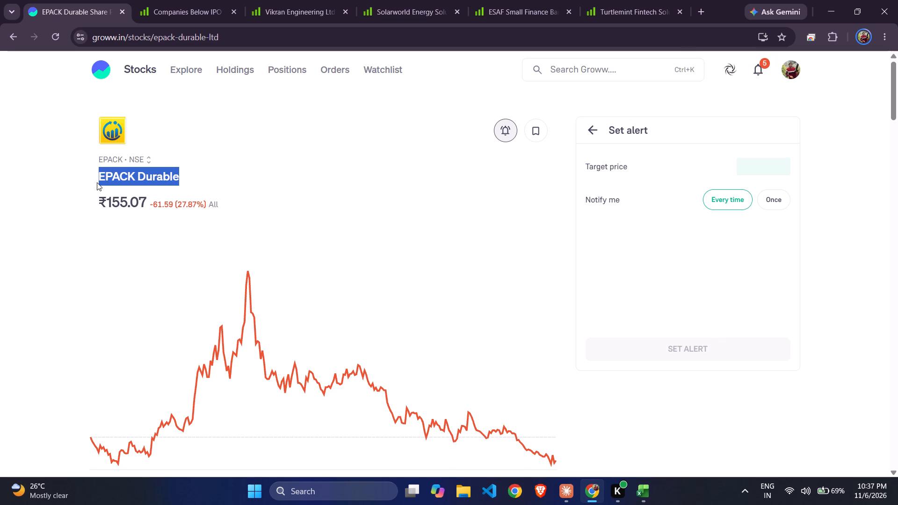
key("alt+Tab")
left_click(104, 346)
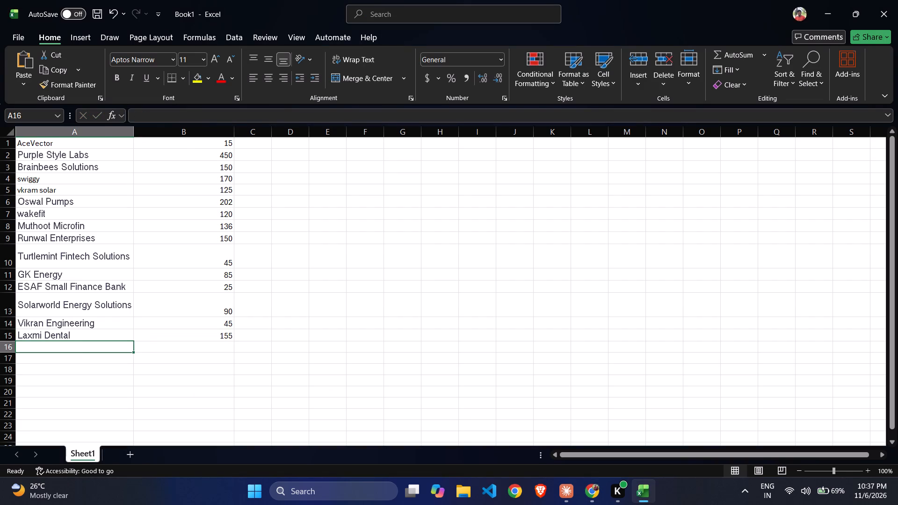
key("ctrl+v")
Record 145 as EPACK Durable's target price in cell B16 of the Excel sheet.
left_click(188, 344)
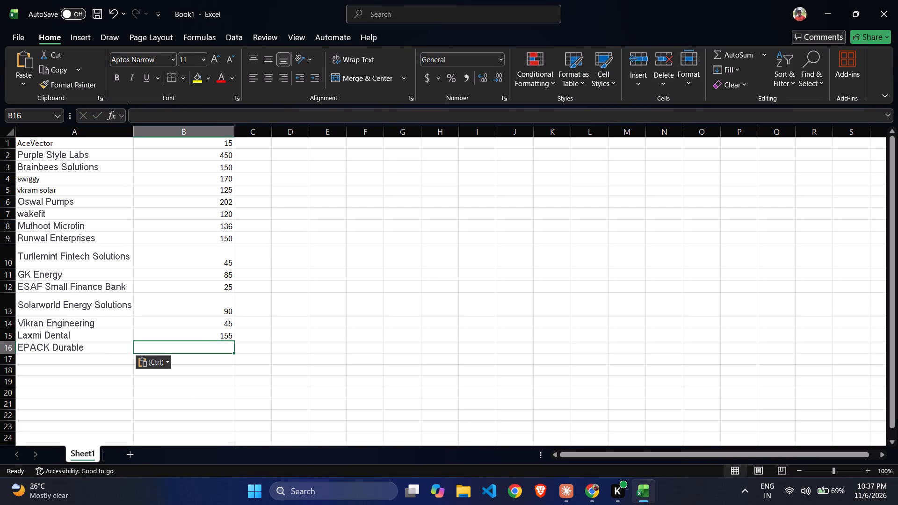
key("alt+Tab")
key("alt+Tab")
type("14")
key("5")
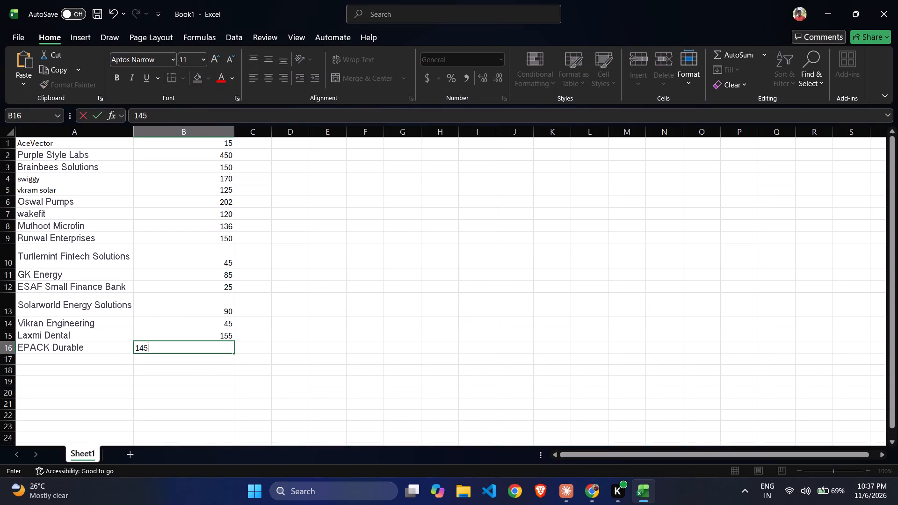
Open Stanley Lifestyles from Screener's below-IPO-price list in Chrome, copy its full name, and use it to find and open the stock on Groww.
key("alt+Tab")
left_click(178, 2)
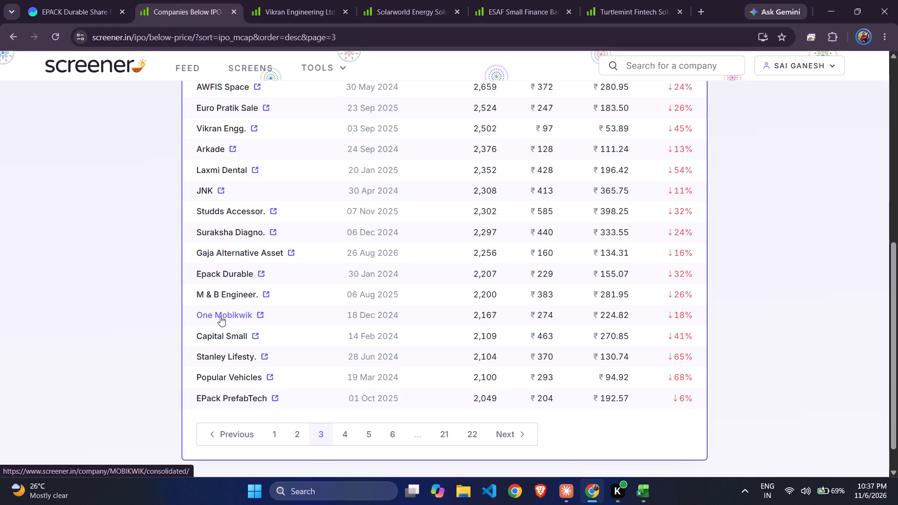
left_click(229, 357)
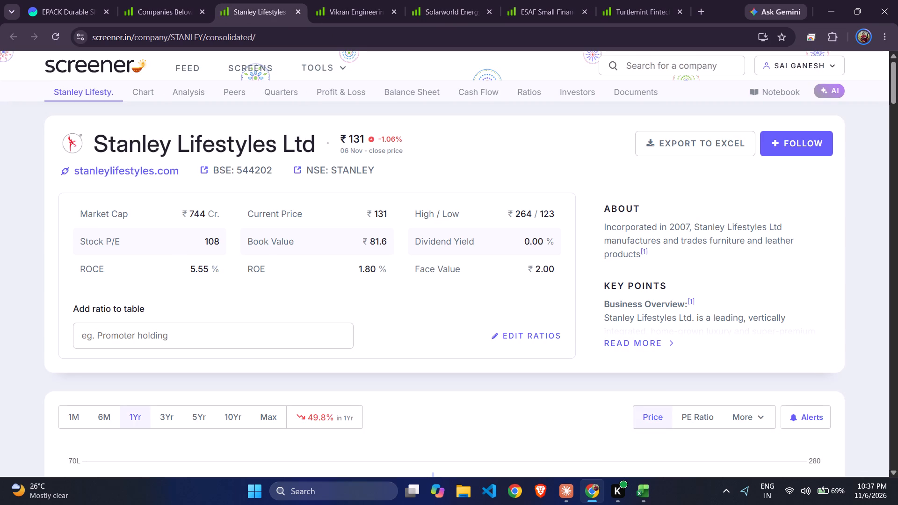
left_click_drag(84, 137, 107, 143)
left_click_drag(89, 139, 317, 142)
key("ctrl+c")
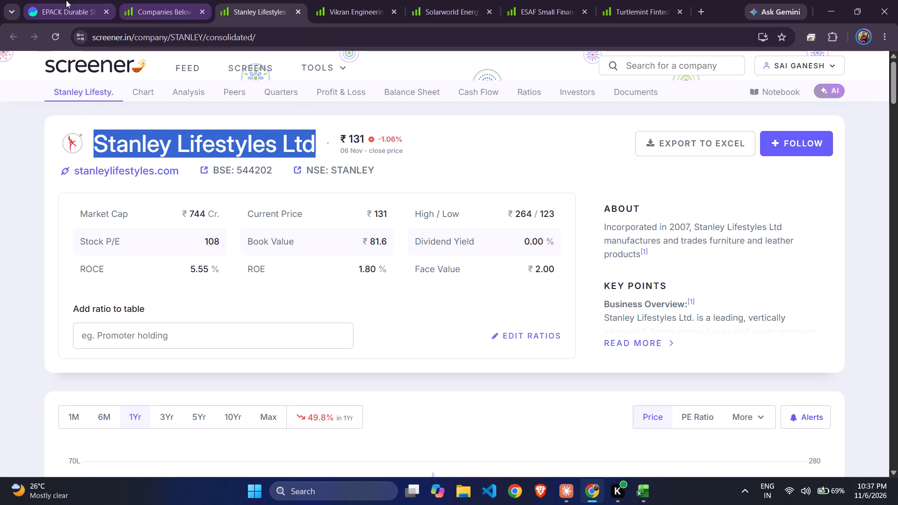
left_click(54, 0)
left_click(561, 71)
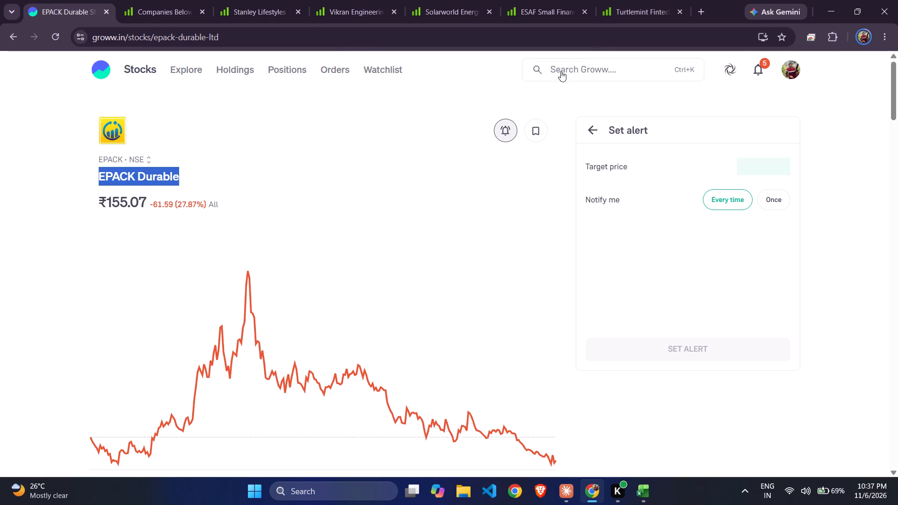
key("ctrl+v")
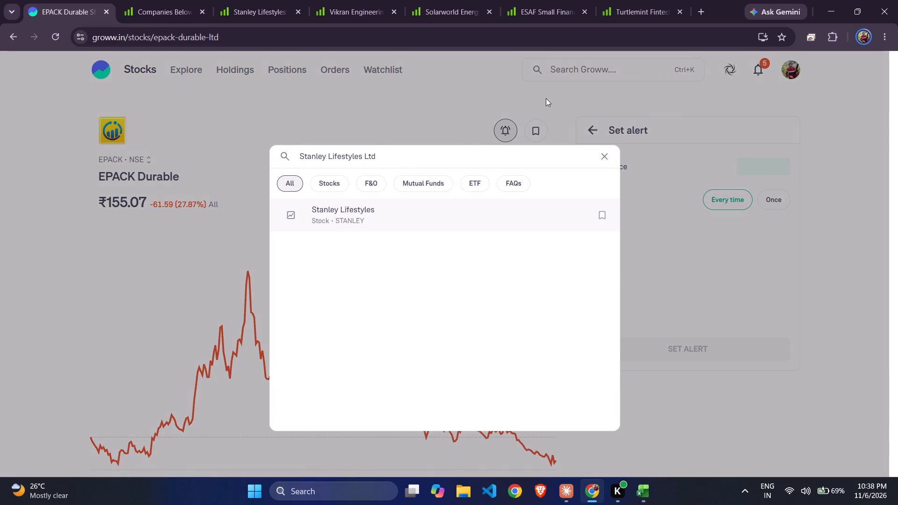
left_click(329, 212)
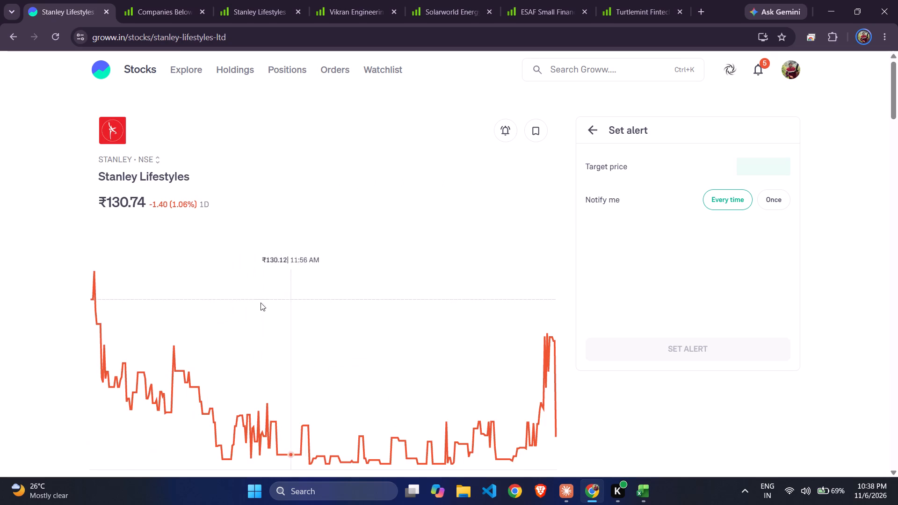
Check Stanley Lifestyles' overview on Groww and set a price alert at 110, notifying every time.
scroll(190, 297, "down", 2)
scroll(232, 382, "down", 3)
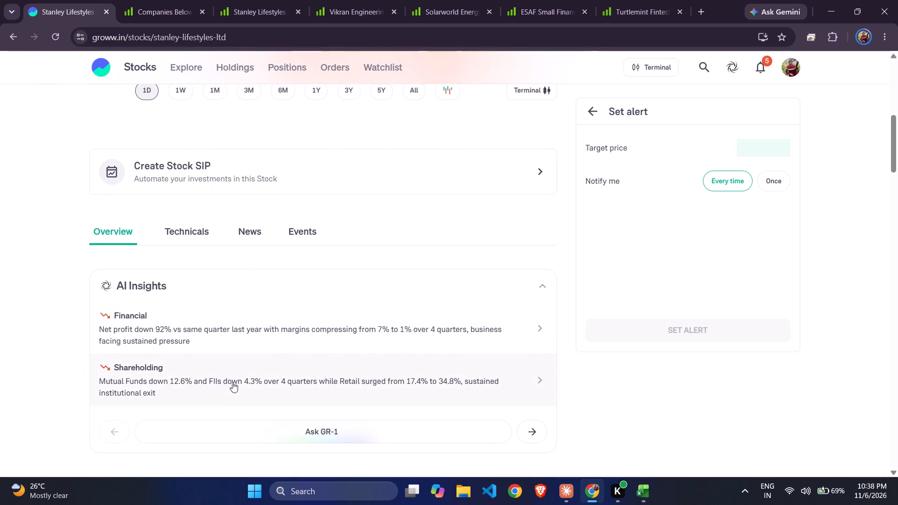
scroll(232, 382, "down", 2)
scroll(232, 382, "up", 5)
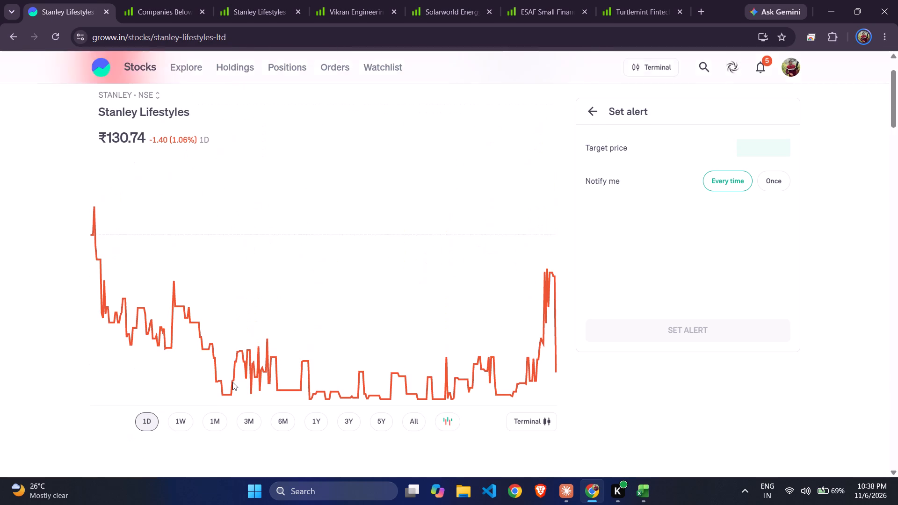
scroll(232, 382, "up", 1)
left_click(753, 144)
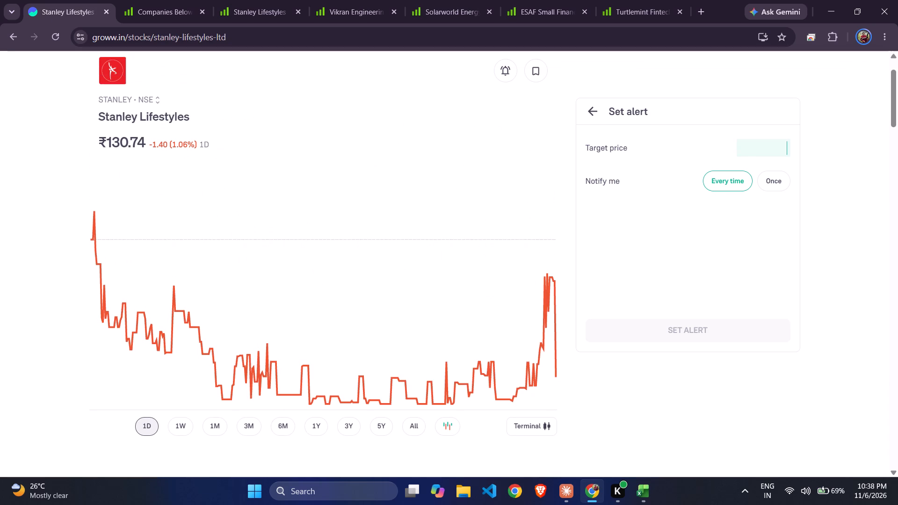
type("110")
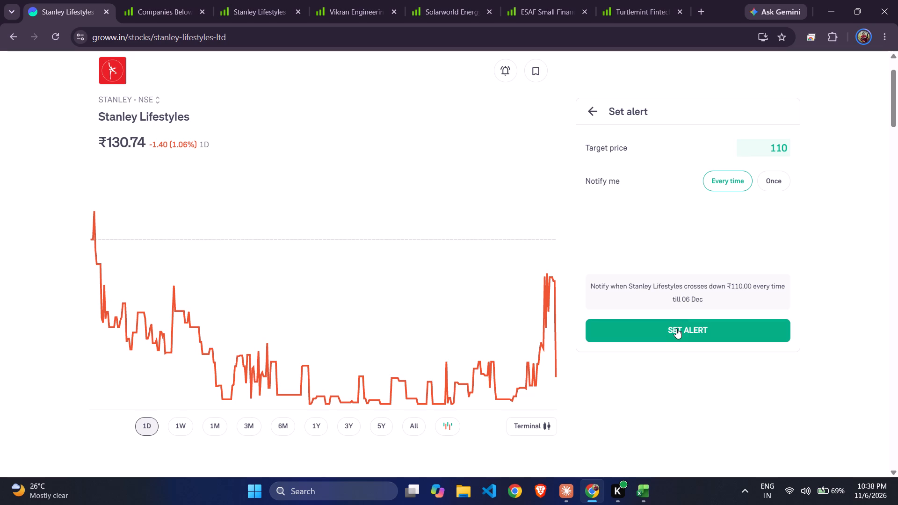
left_click(676, 328)
Copy the Stanley Lifestyles name from its Groww page into cell A17 of the Excel sheet.
scroll(311, 260, "up", 3)
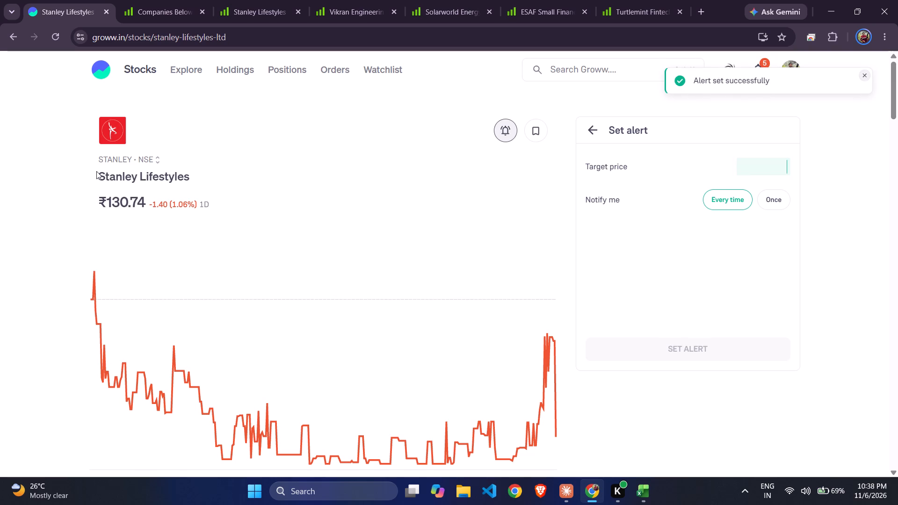
left_click_drag(96, 171, 188, 172)
left_click_drag(192, 176, 92, 185)
key("ctrl+c")
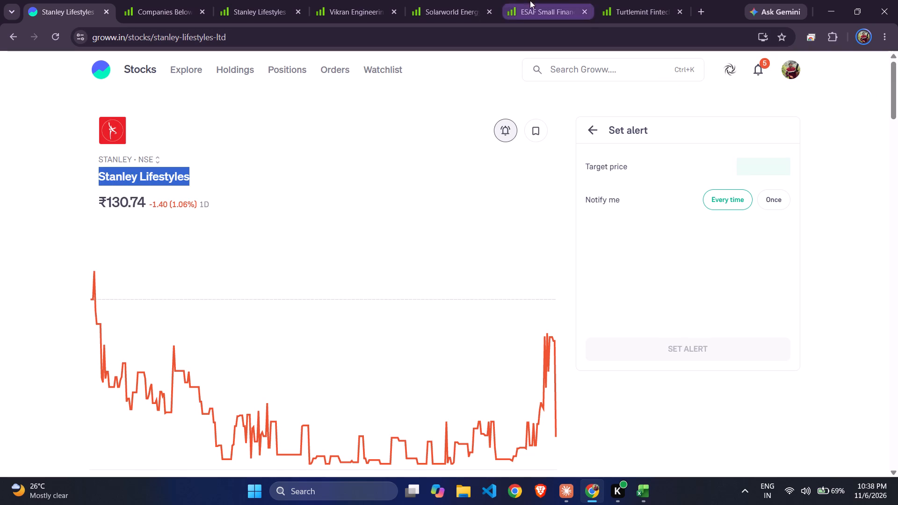
left_click(645, 491)
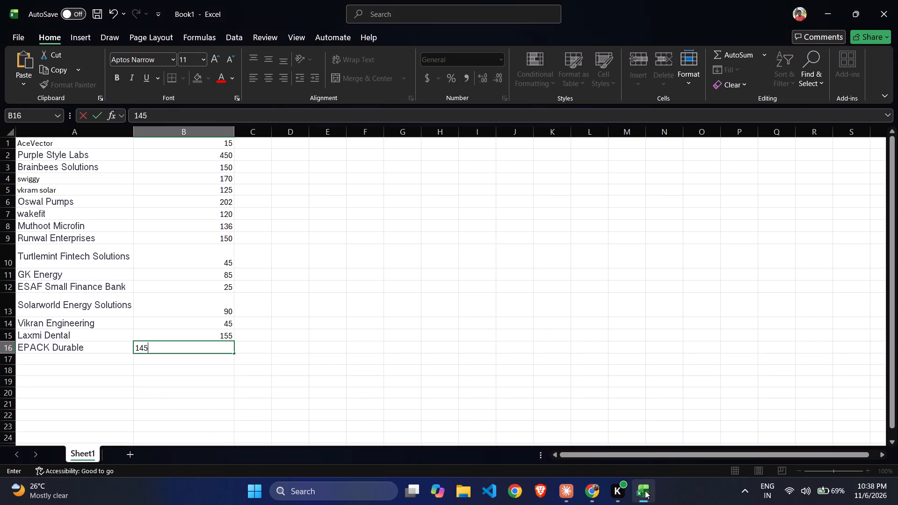
left_click(116, 361)
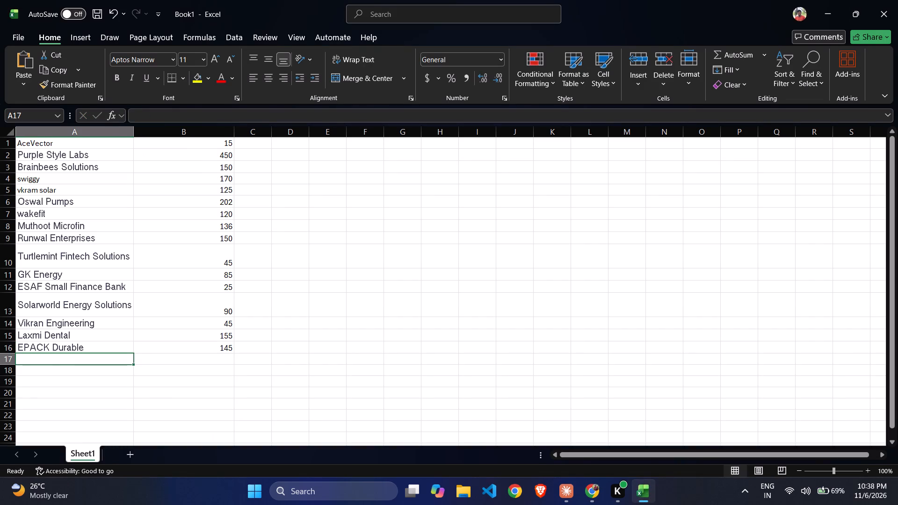
key("ctrl+v")
Record 110 as Stanley Lifestyles' target price in cell B17 of the Excel sheet.
left_click(175, 363)
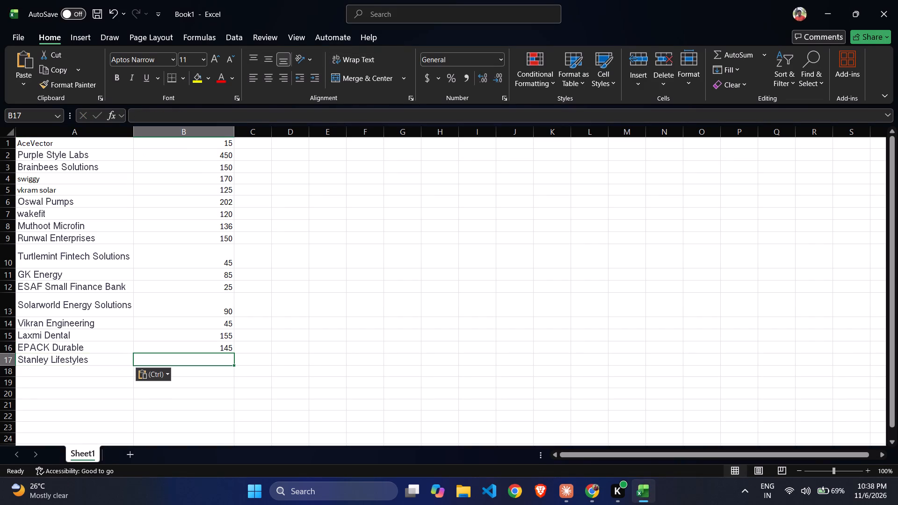
type("110")
Open Capital Small from Screener's below-IPO-price list in Chrome, copy "Capital Small Finance" from its name, and use it to find and open the stock on Groww.
key("alt+Tab")
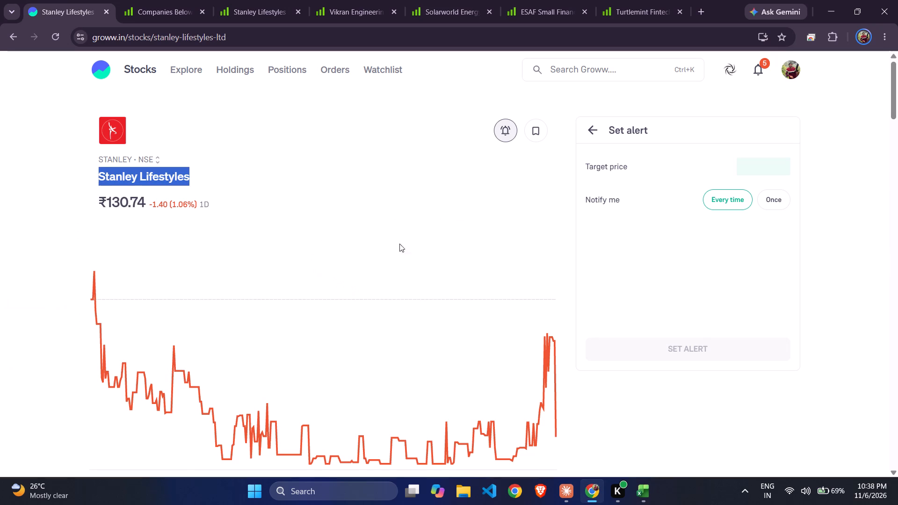
left_click(164, 0)
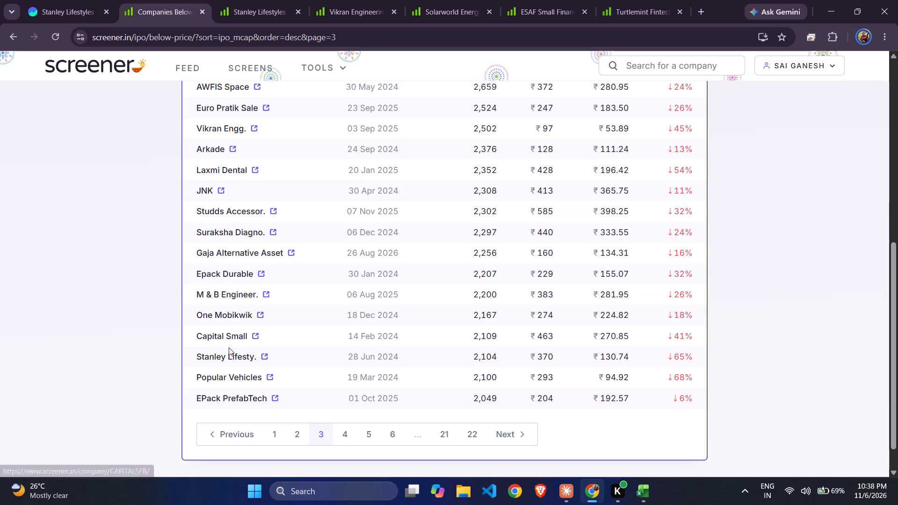
left_click(225, 332)
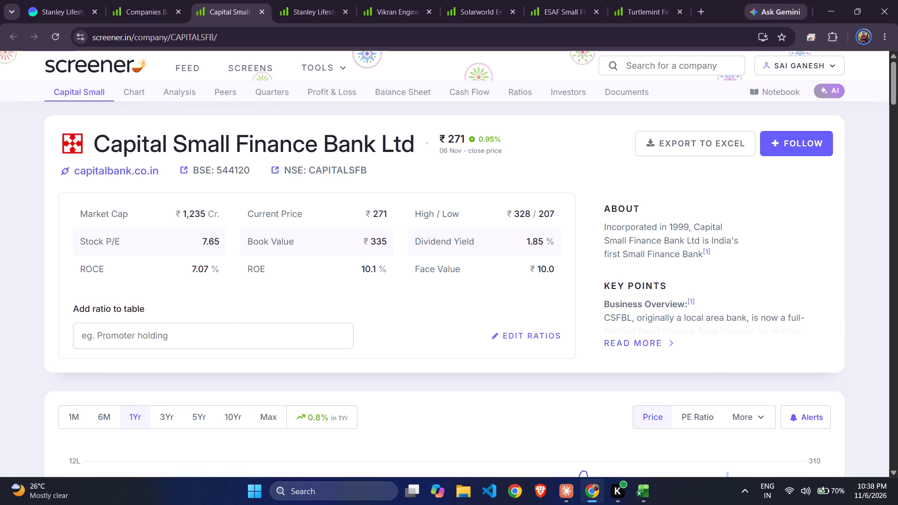
left_click_drag(97, 136, 229, 140)
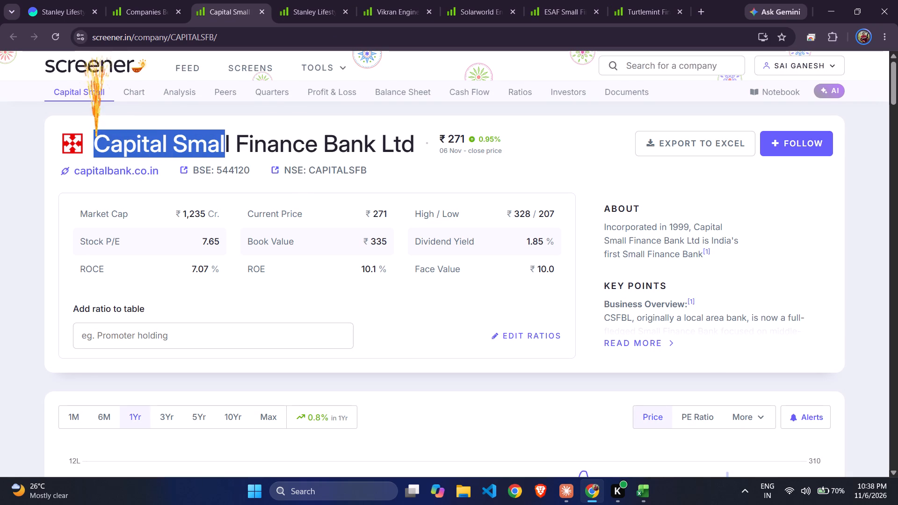
left_click_drag(229, 140, 317, 139)
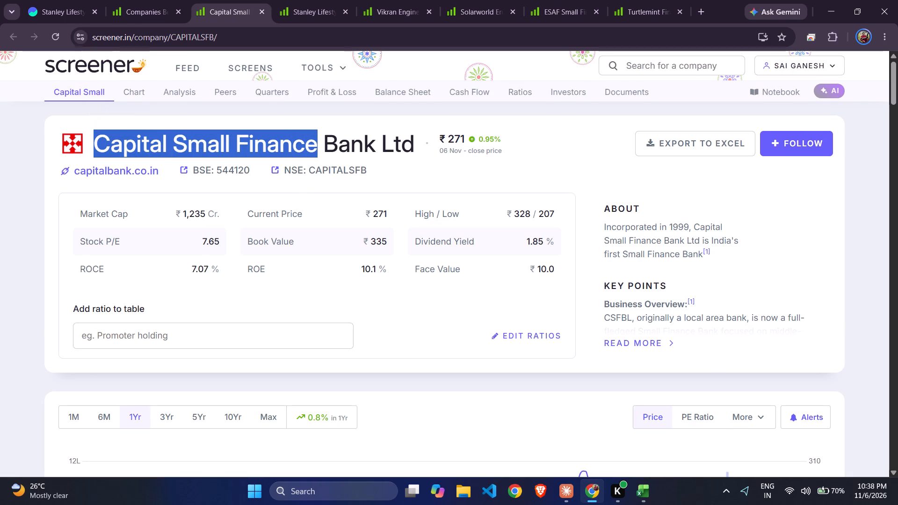
key("ctrl+c")
key("alt+Tab")
key("alt+Tab")
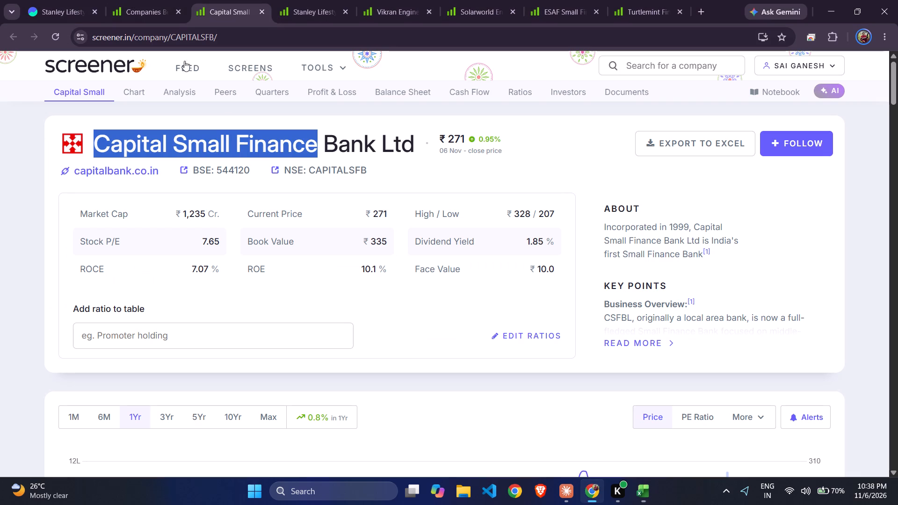
left_click(69, 3)
left_click(546, 68)
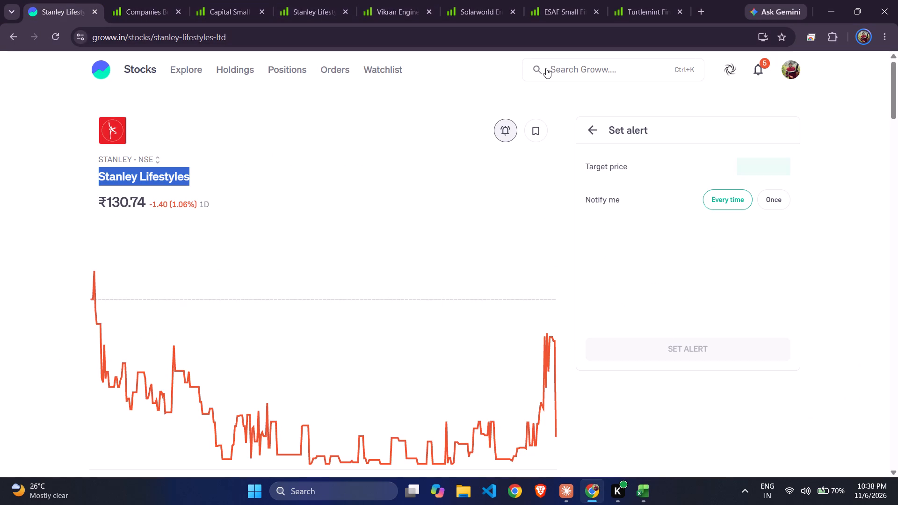
key("ctrl+v")
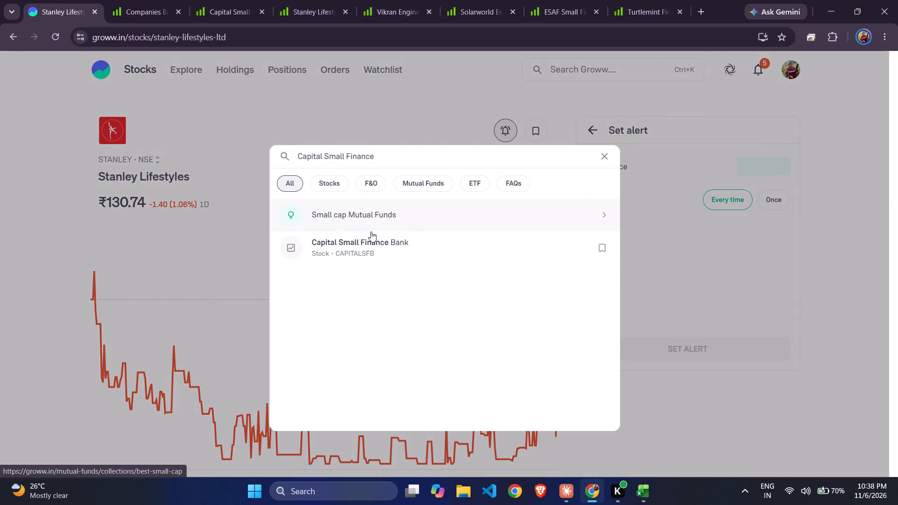
left_click(373, 244)
Examine Capital Small Finance Bank's price chart on Groww over the 3M, 6M, 1Y, 3Y and 5Y ranges, plus its performance overview.
scroll(308, 345, "down", 2)
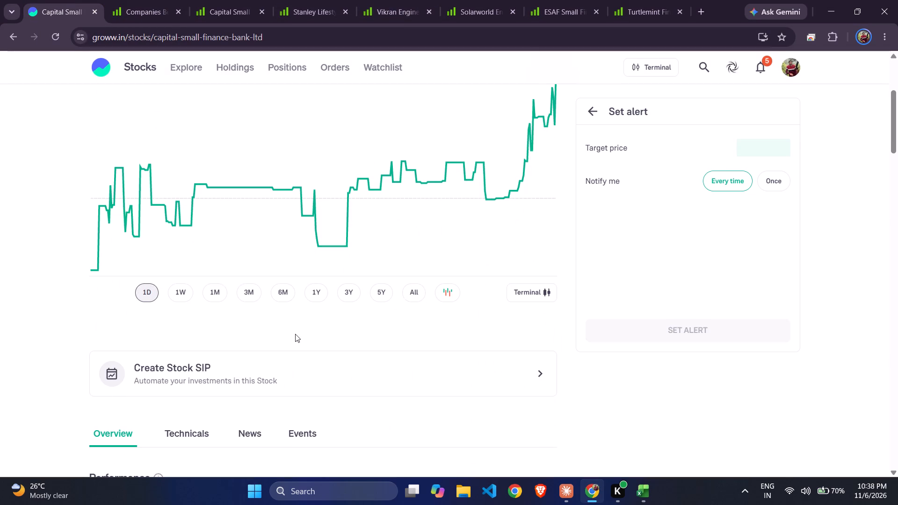
left_click(253, 296)
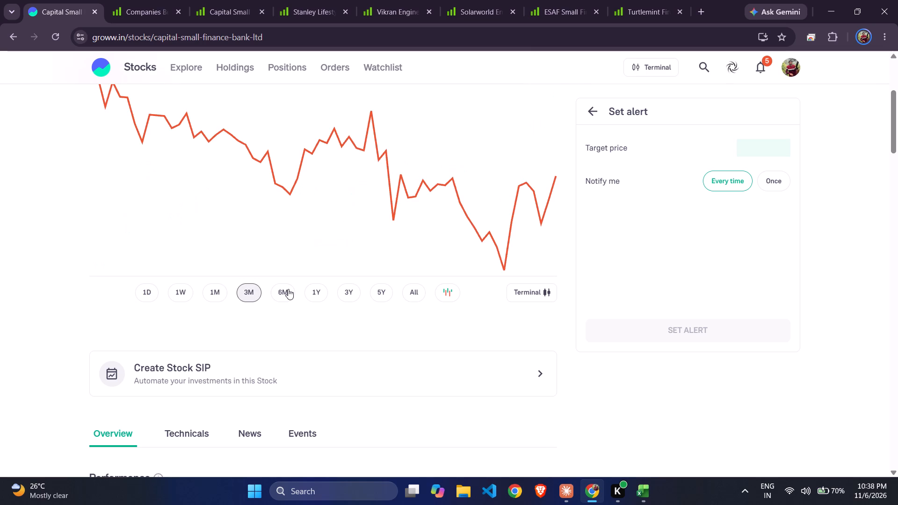
left_click(288, 289)
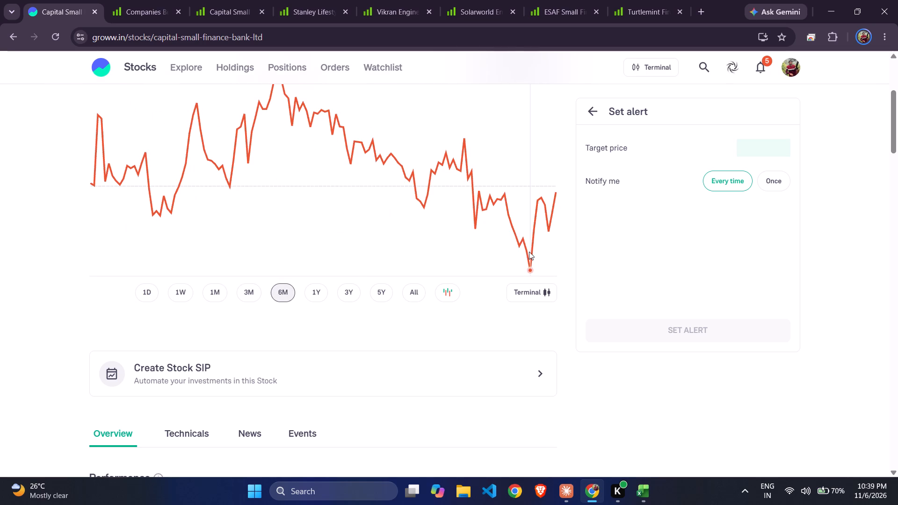
scroll(529, 252, "up", 2)
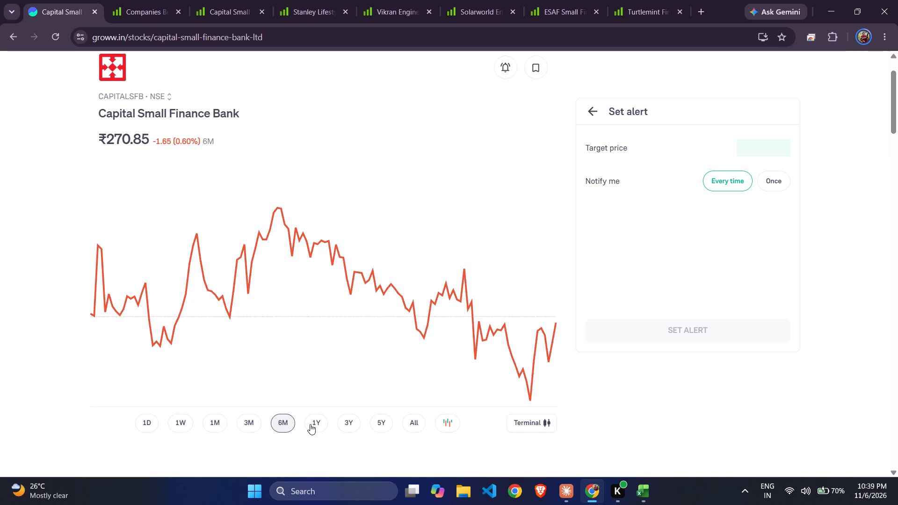
left_click(310, 424)
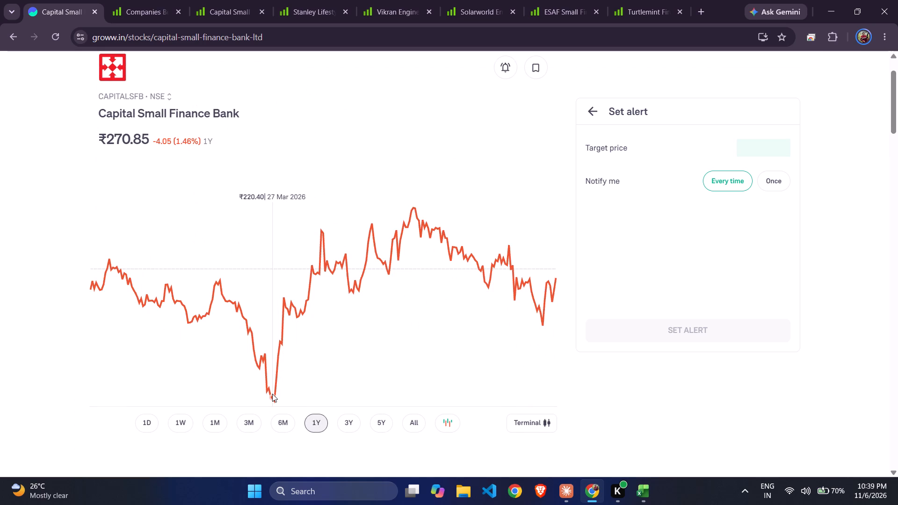
scroll(272, 394, "down", 1)
left_click(350, 340)
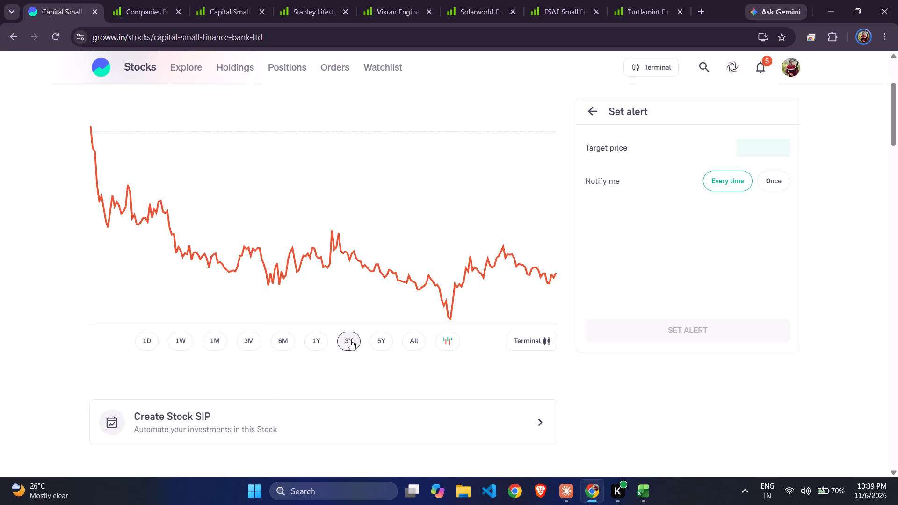
left_click(379, 339)
scroll(379, 326, "down", 3)
scroll(379, 326, "up", 1)
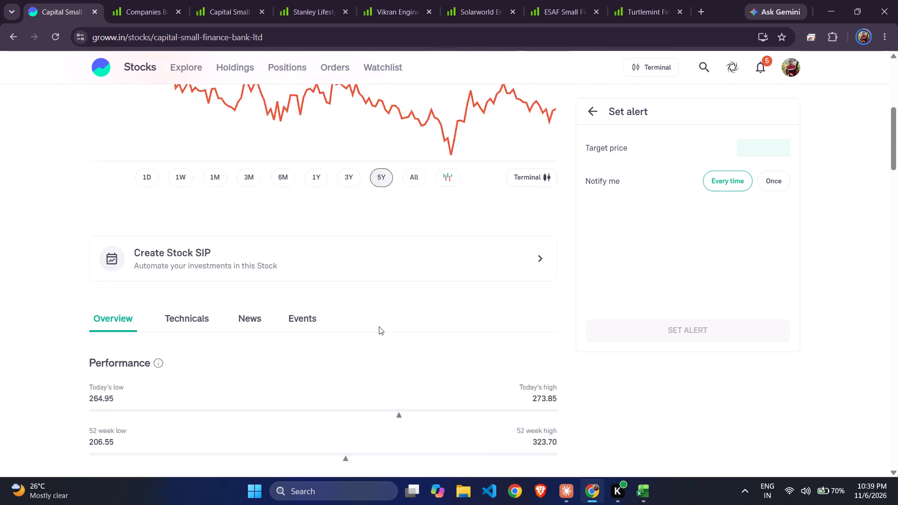
scroll(379, 326, "up", 1)
Set a Groww price alert for Capital Small Finance Bank at 200, notifying every time.
left_click(743, 166)
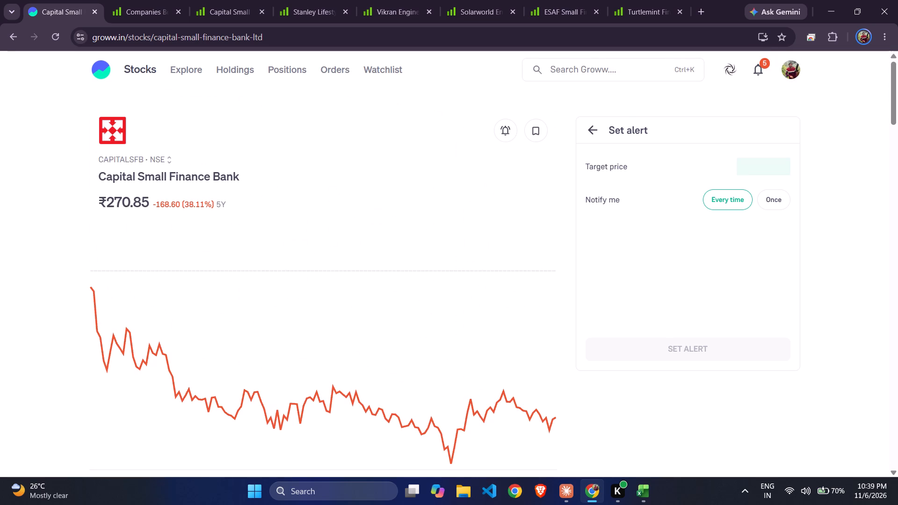
type("200")
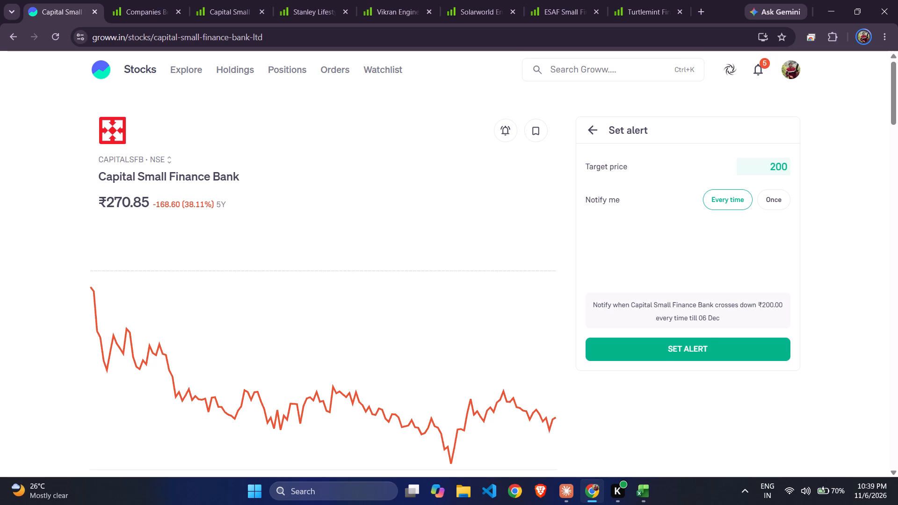
left_click(703, 348)
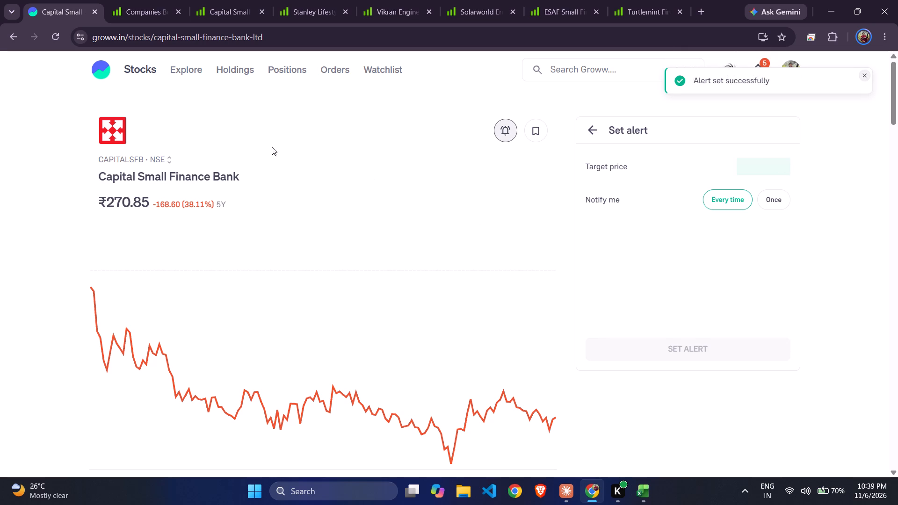
Copy the Capital Small Finance Bank name from its Groww page into cell A18 of the Excel sheet.
left_click_drag(98, 175, 235, 172)
left_click_drag(235, 172, 245, 176)
left_click_drag(245, 176, 83, 188)
key("ctrl+c")
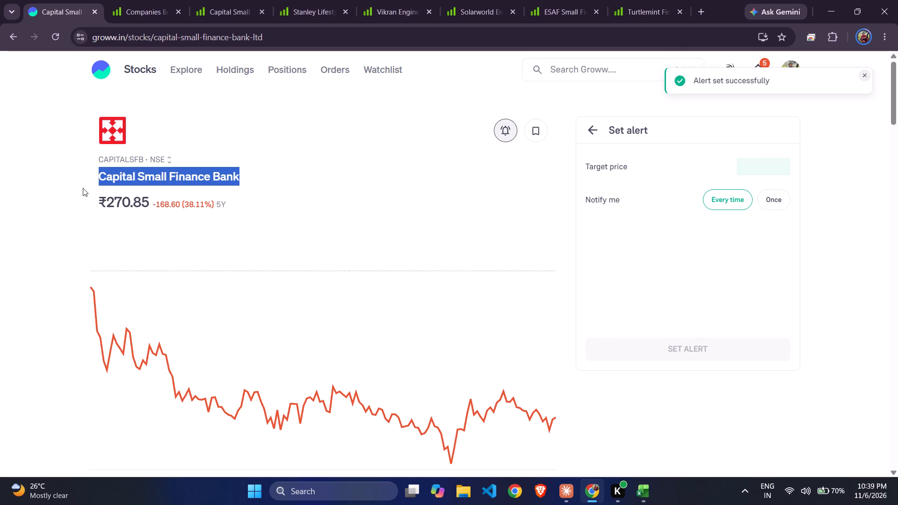
left_click(645, 494)
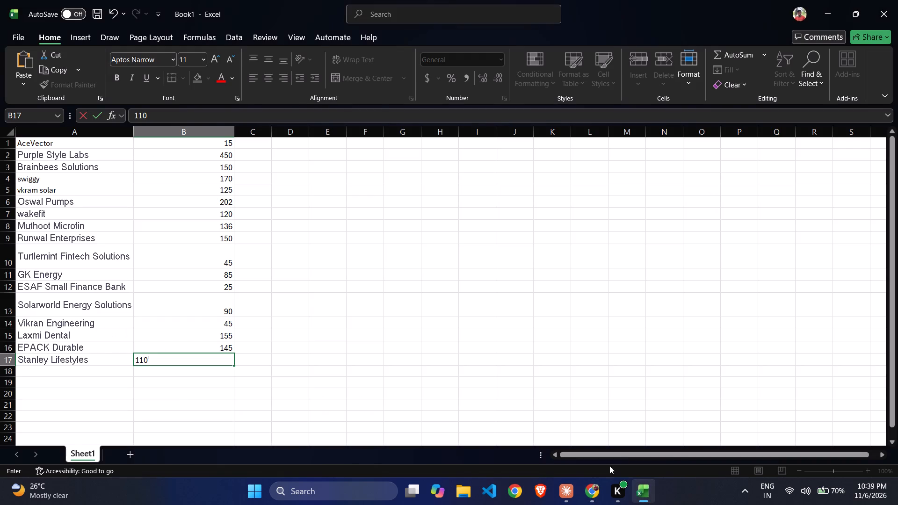
left_click(102, 375)
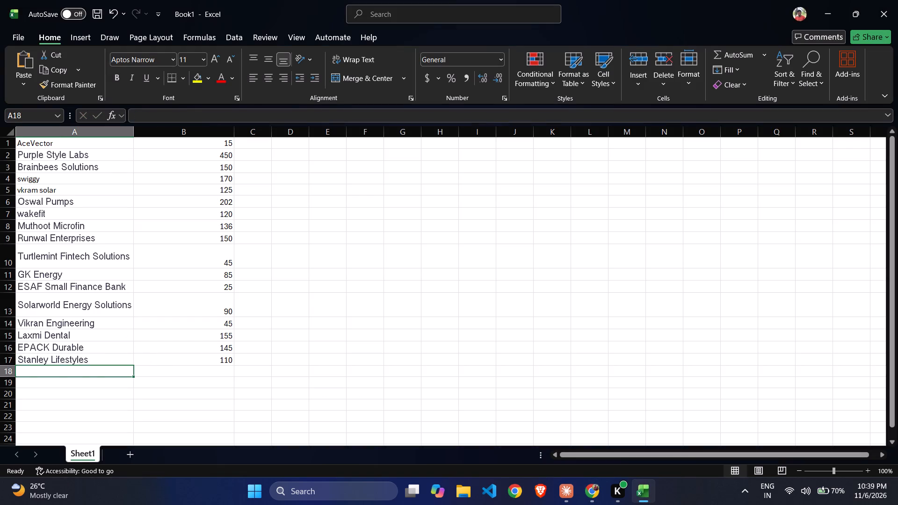
key("ctrl+v")
Enter 200 as Capital Small Finance Bank's target price in cell B18.
left_click(170, 373)
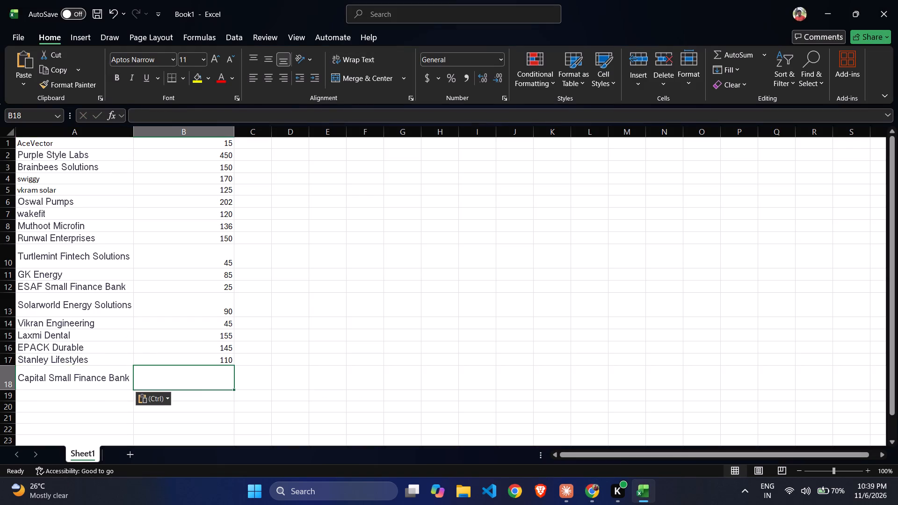
type("200")
Return to Chrome and review Capital Small Finance Bank's performance and fundamentals on Groww against the Screener list and the Excel entry.
key("alt+Tab")
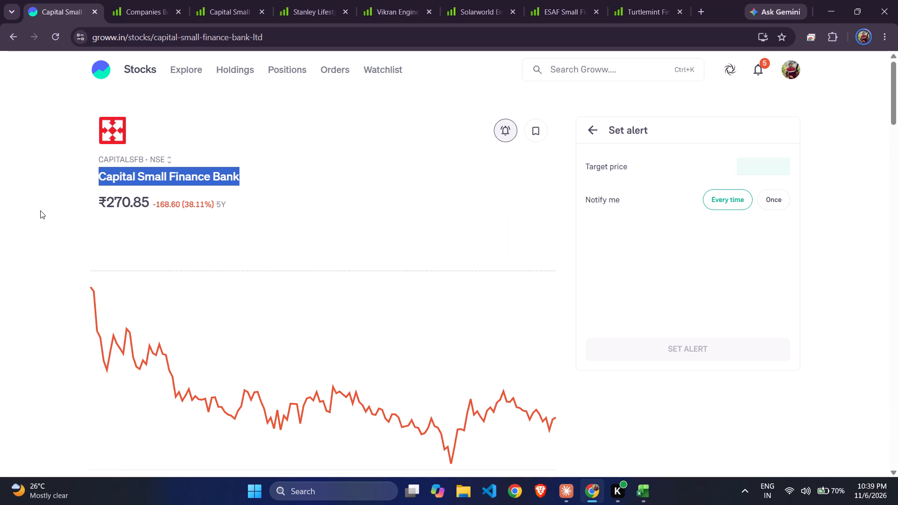
left_click(149, 0)
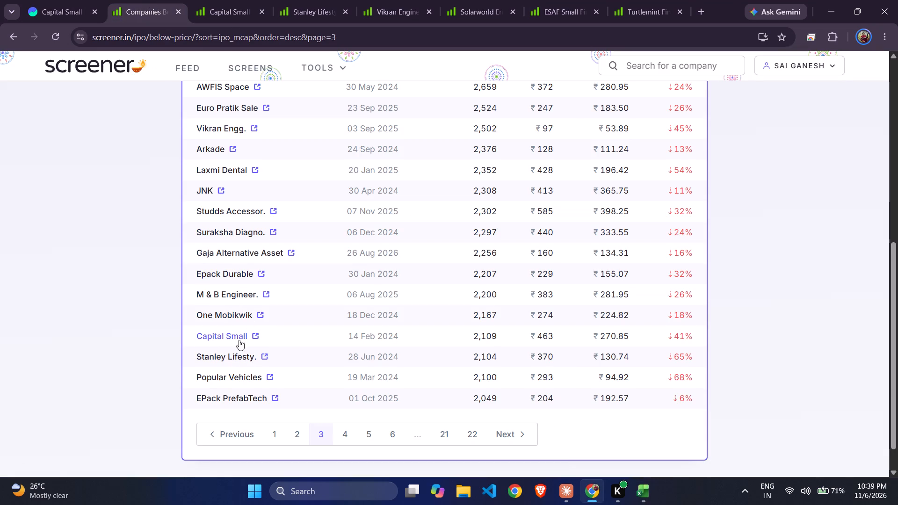
scroll(247, 346, "down", 1)
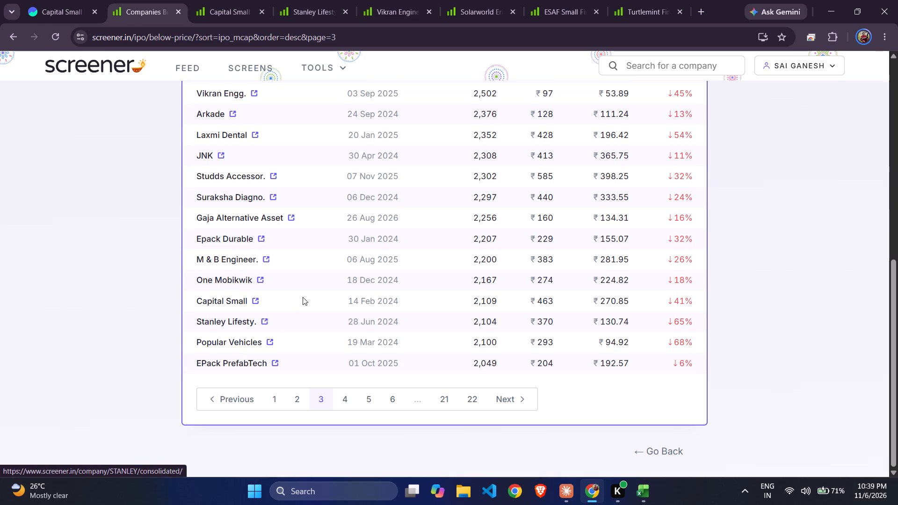
left_click(58, 5)
scroll(160, 224, "down", 6)
scroll(160, 224, "up", 1)
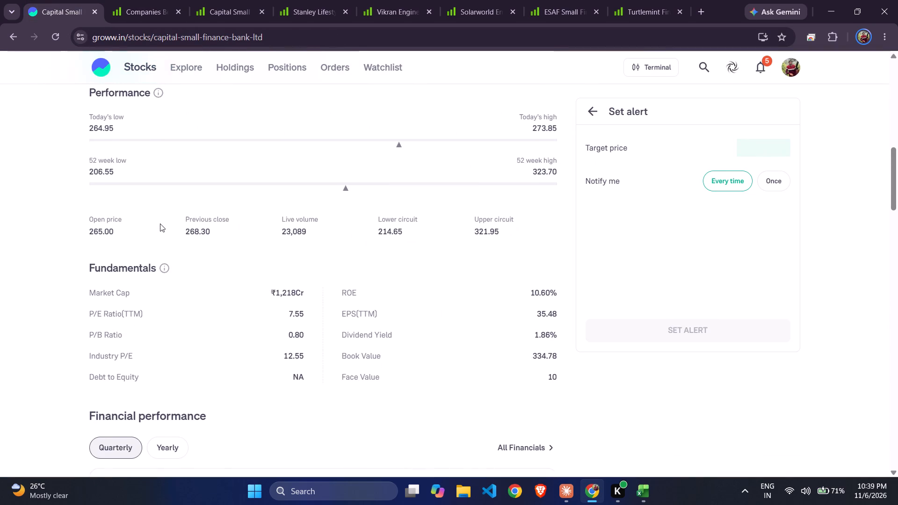
scroll(160, 224, "up", 2)
key("alt+Tab")
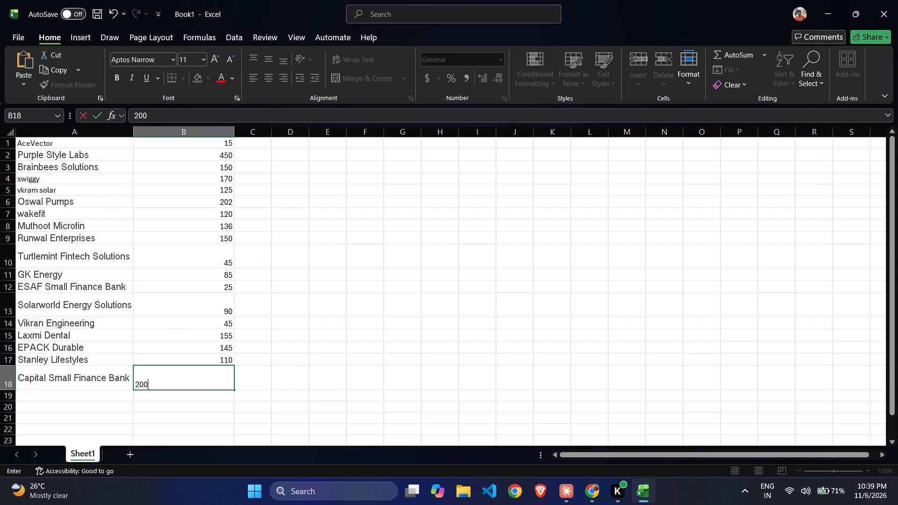
key("alt+Tab")
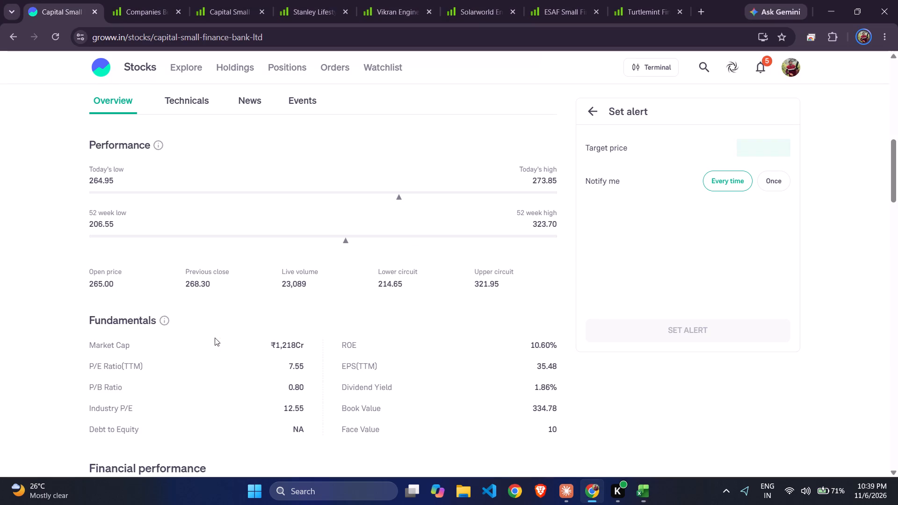
key("alt+Tab")
key("alt+Tab")
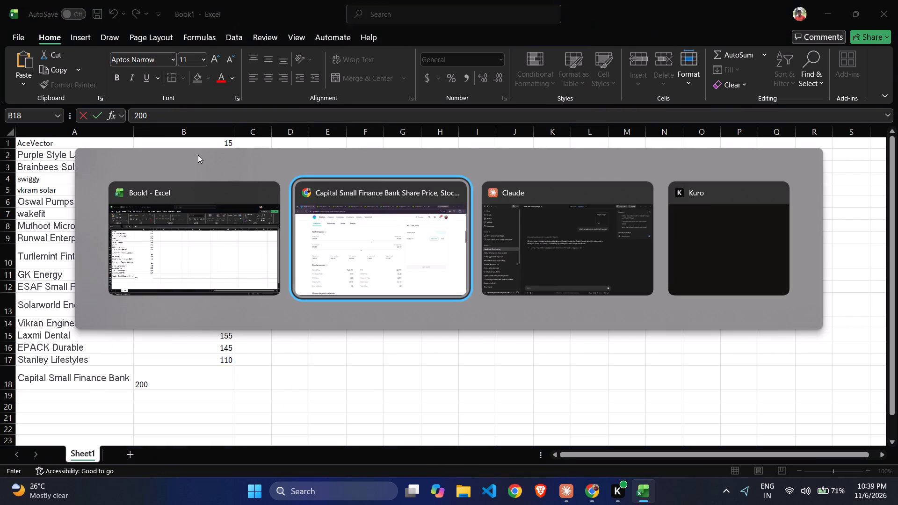
Return to Screener's below-IPO-price list, scan page 3, and open the Popular Vehicles company page.
left_click(147, 0)
scroll(220, 238, "up", 1)
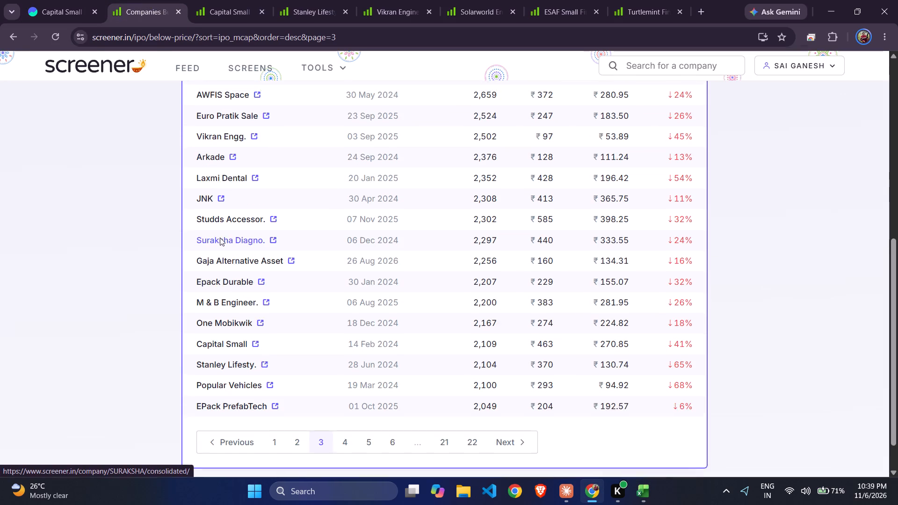
scroll(220, 238, "up", 1)
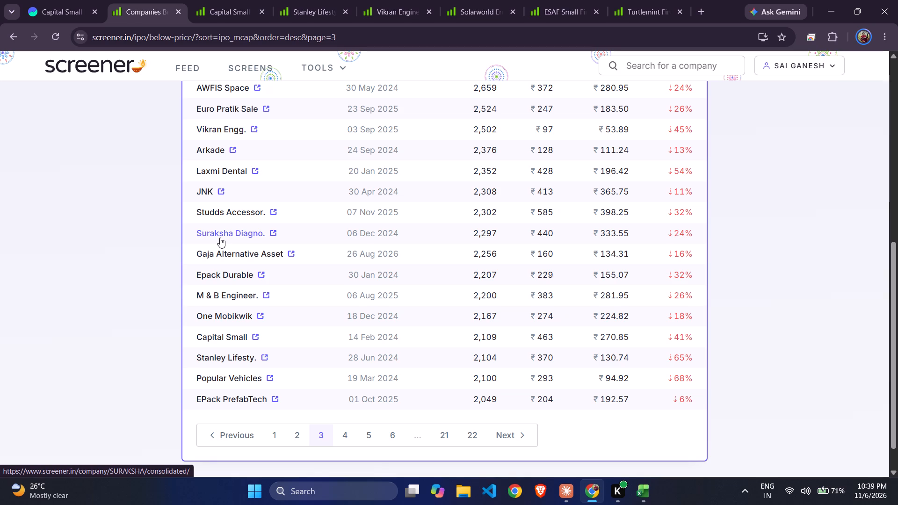
scroll(220, 238, "up", 4)
scroll(246, 330, "down", 2)
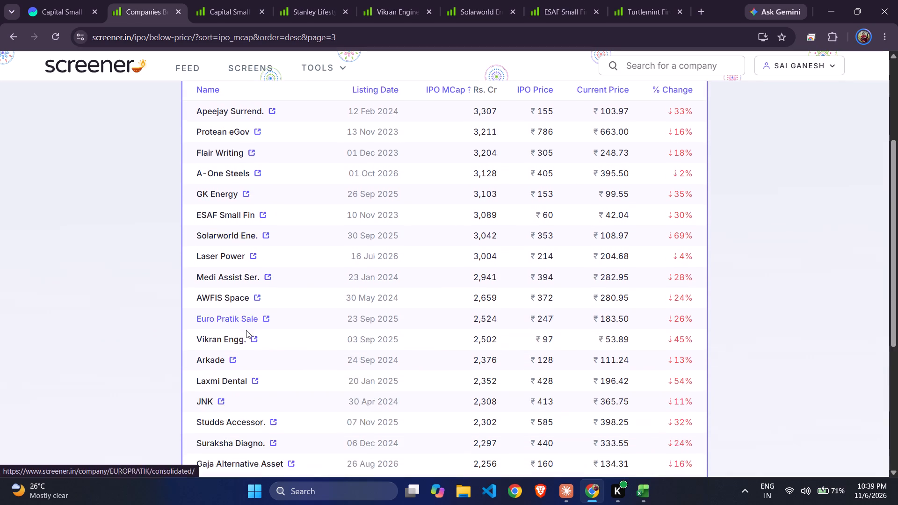
scroll(246, 330, "down", 3)
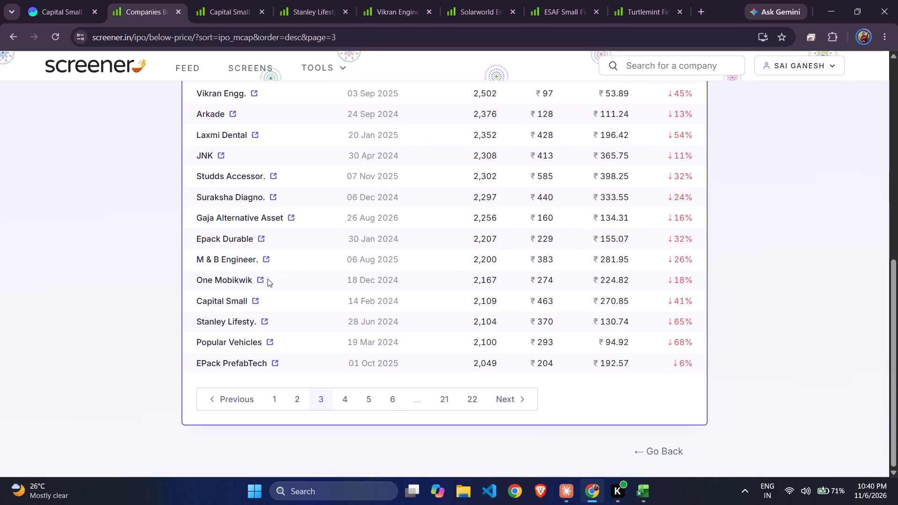
left_click(224, 344)
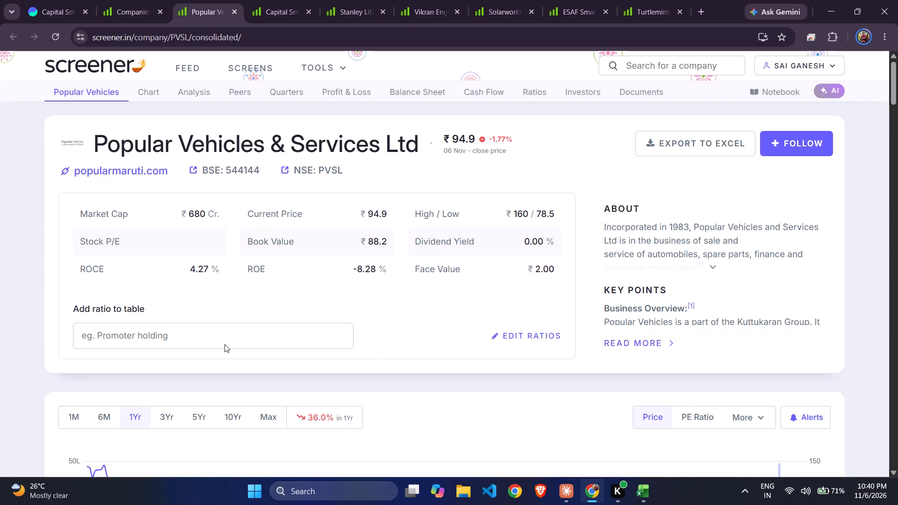
Copy the name "Popular Vehicles" from Screener, search Groww for it, and open the Popular Vehicles & Services stock page.
left_click_drag(93, 131, 156, 147)
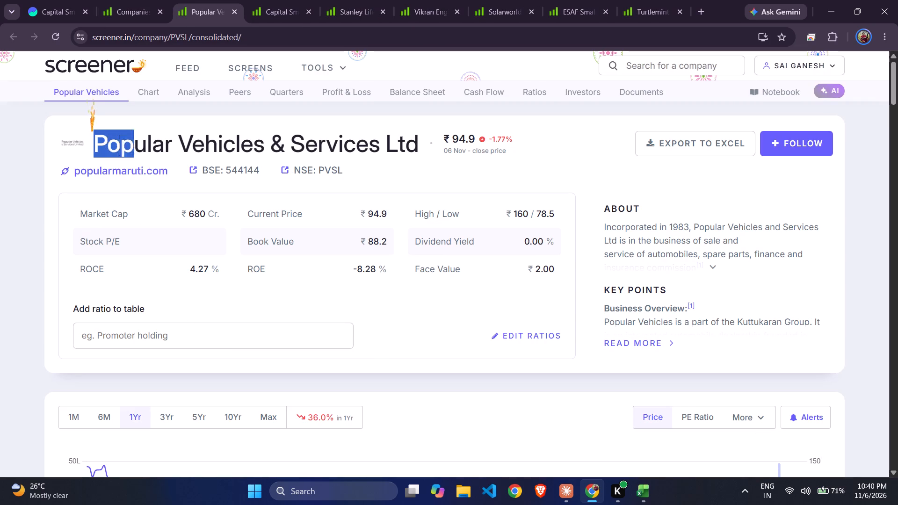
left_click_drag(156, 147, 264, 155)
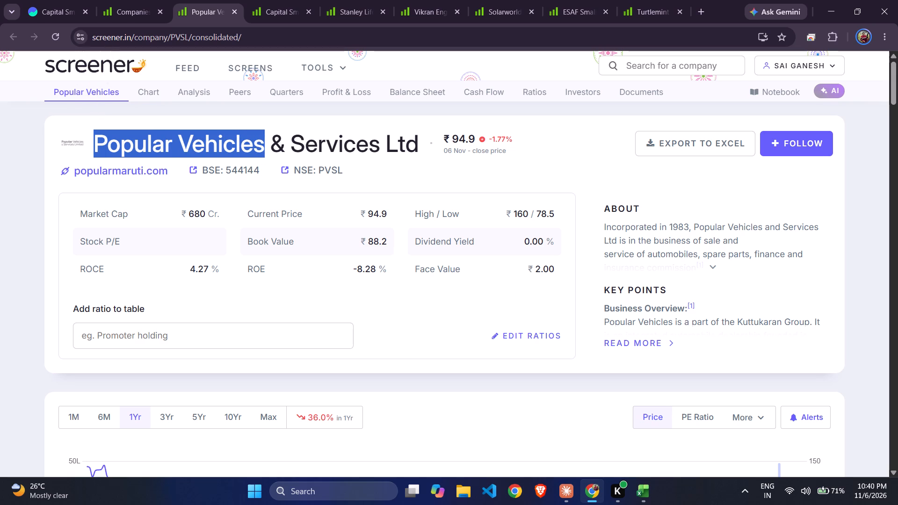
key("ctrl+c")
left_click(58, 0)
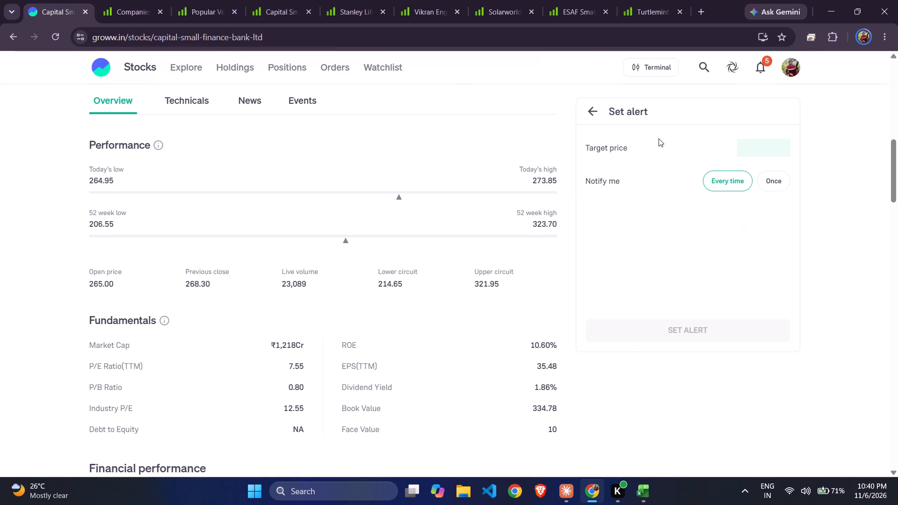
scroll(659, 138, "up", 4)
scroll(525, 210, "up", 4)
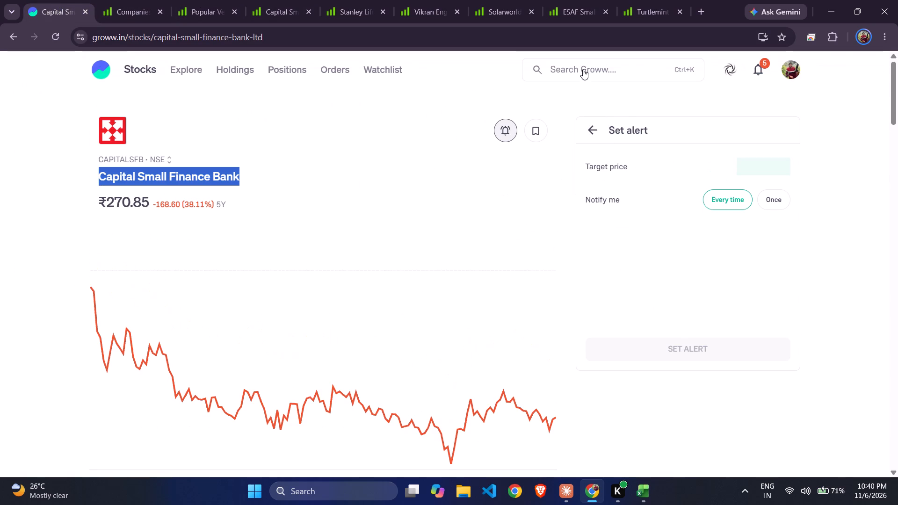
left_click(581, 66)
key("ctrl+v")
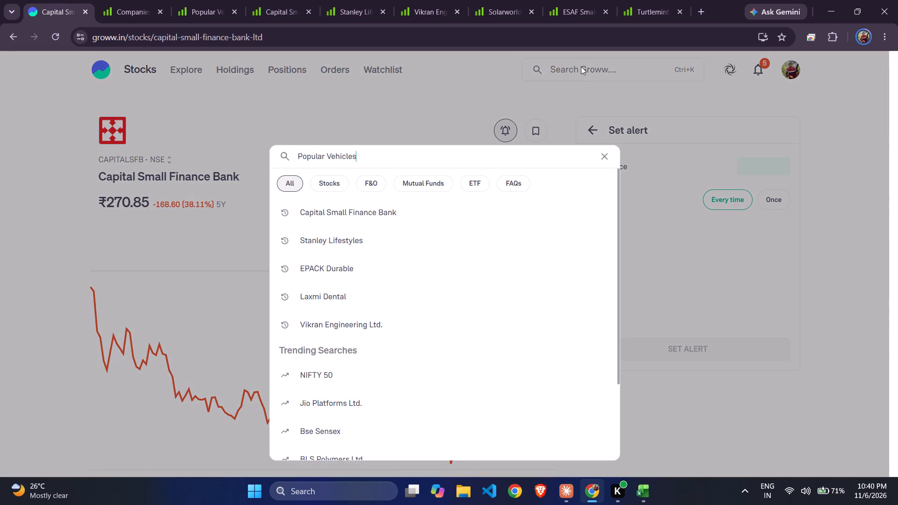
left_click(371, 204)
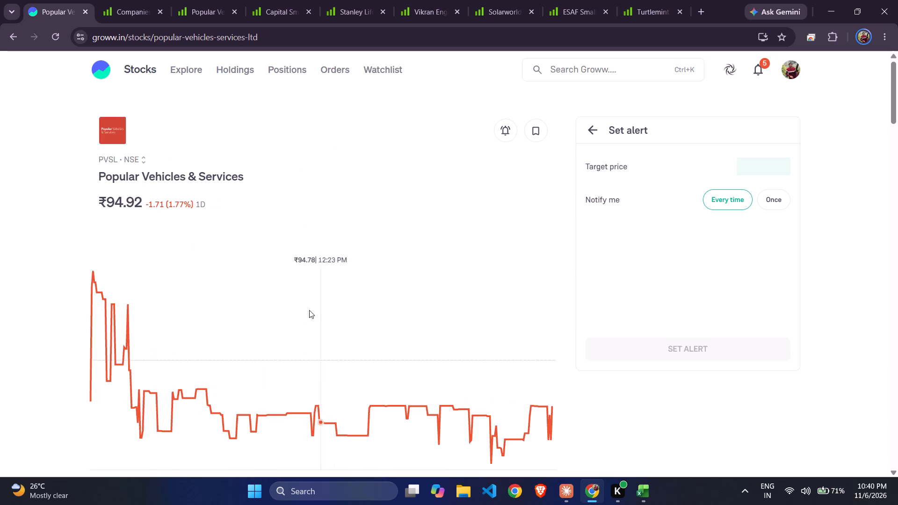
Examine Popular Vehicles & Services' Groww price chart over the 1Y, 3Y, 5Y and All ranges.
scroll(281, 347, "down", 3)
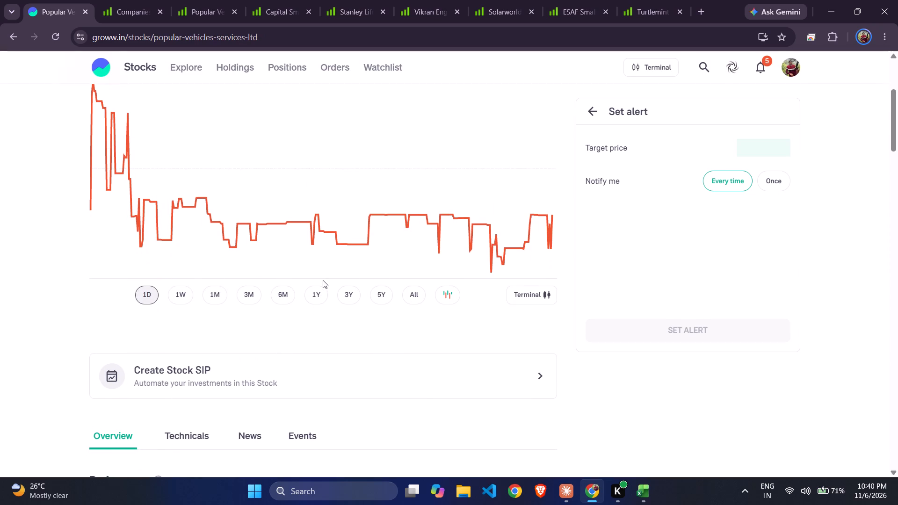
left_click(317, 295)
left_click(344, 294)
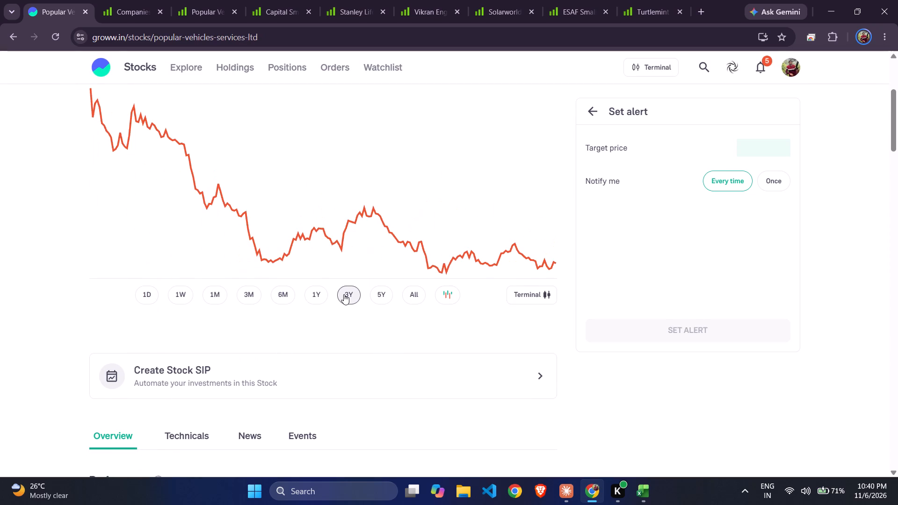
scroll(440, 269, "up", 2)
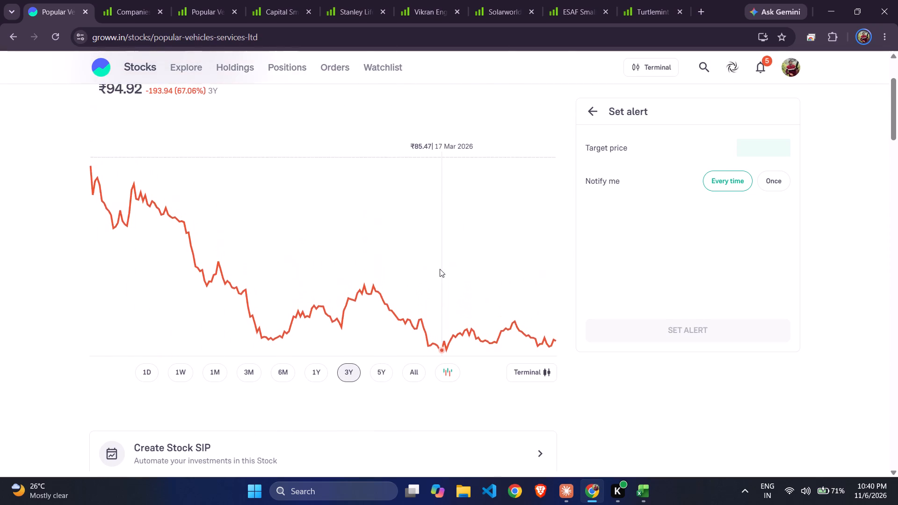
scroll(440, 269, "up", 1)
scroll(440, 269, "down", 1)
left_click(385, 321)
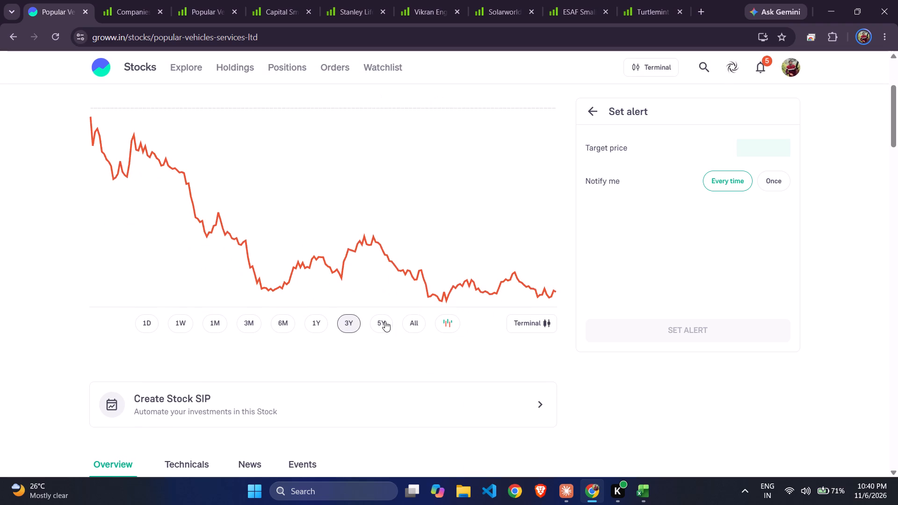
left_click(411, 321)
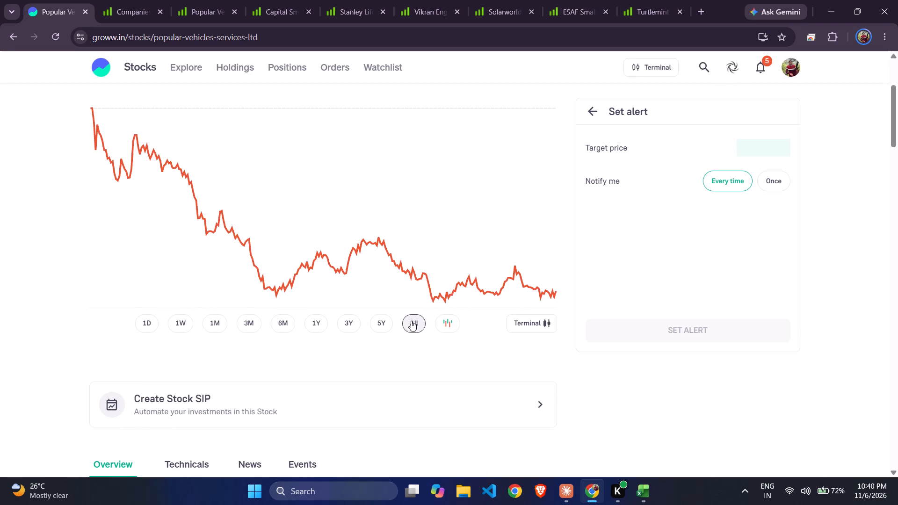
Set a Groww price alert for Popular Vehicles & Services at 80, notifying every time.
left_click(744, 151)
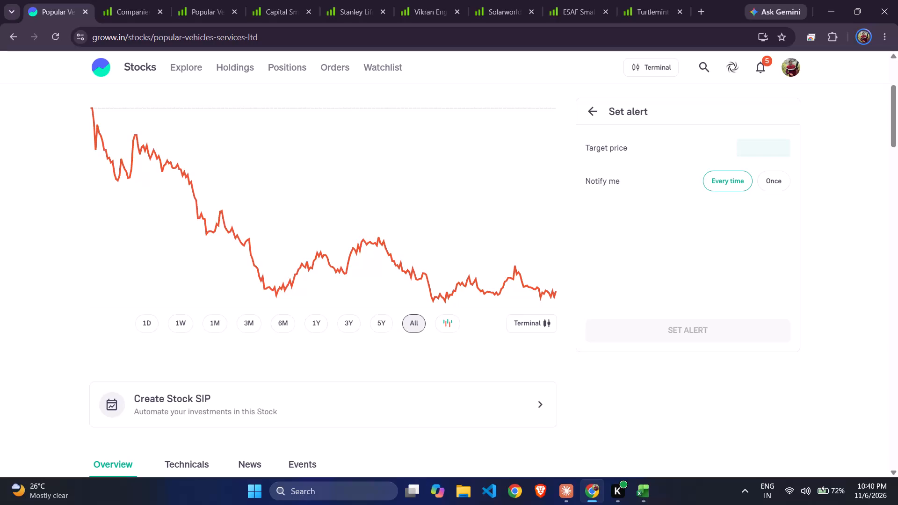
key("5")
key("BackSpace")
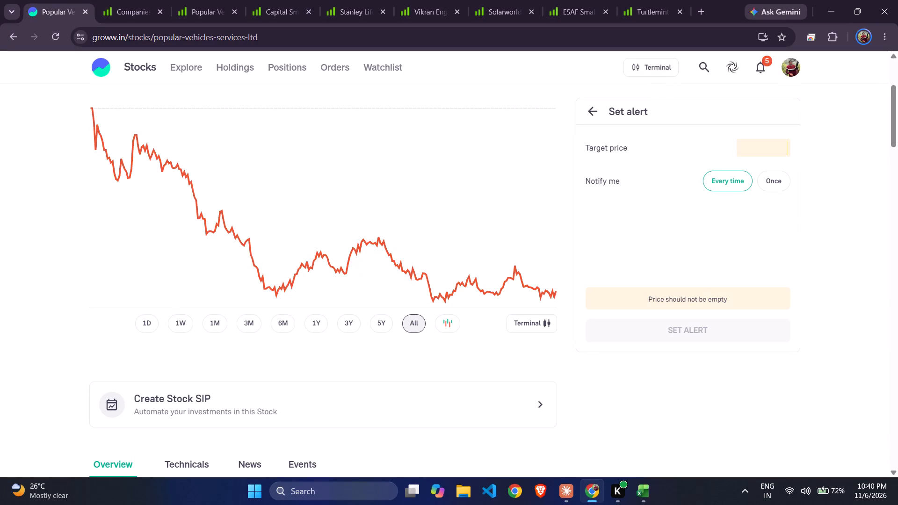
key("8")
key("0")
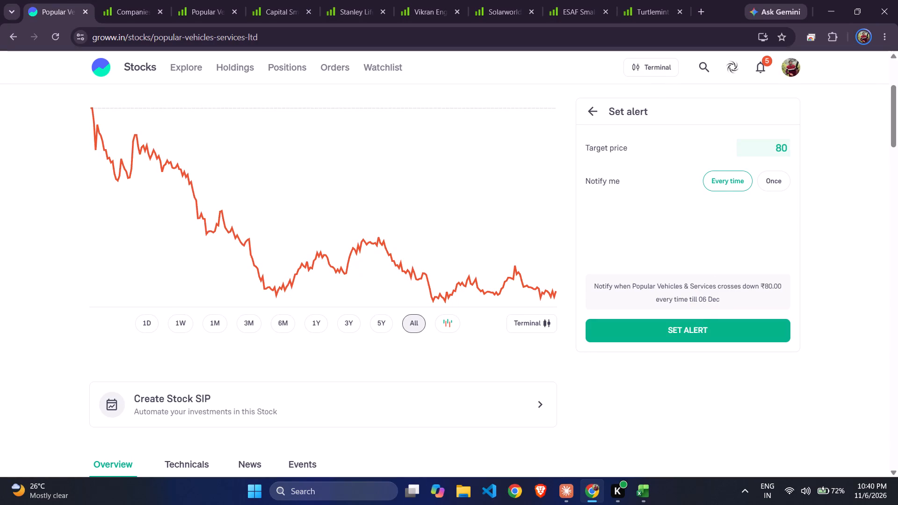
left_click(698, 319)
Review Popular Vehicles & Services' performance, financial growth and company details on its Groww page.
scroll(435, 349, "down", 2)
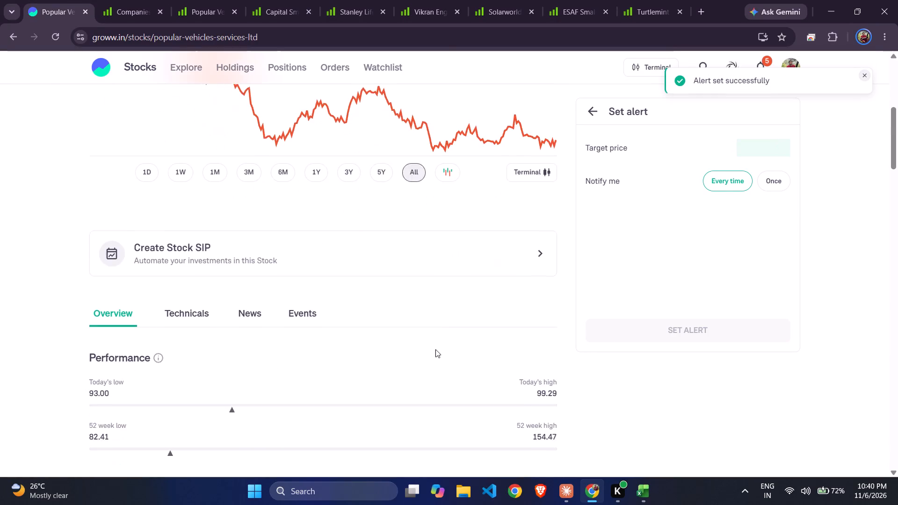
scroll(435, 349, "down", 3)
scroll(435, 349, "up", 4)
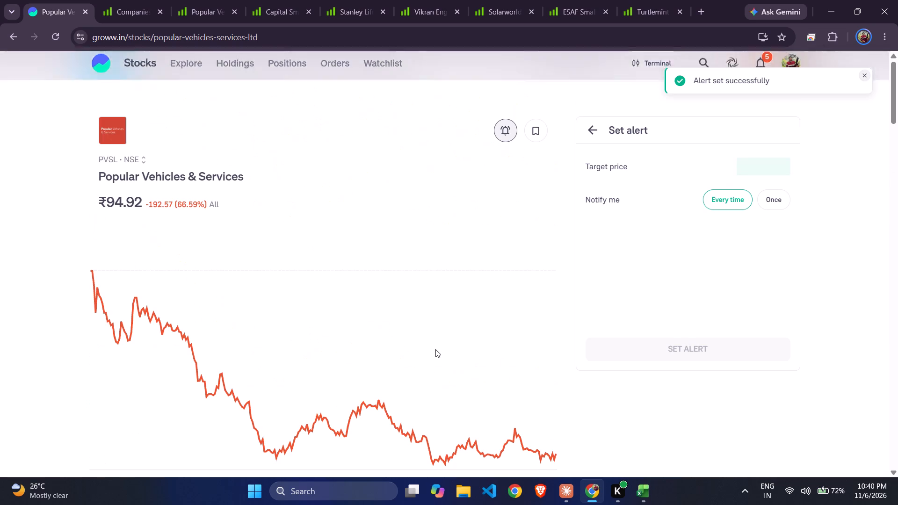
scroll(435, 349, "up", 1)
scroll(191, 280, "down", 11)
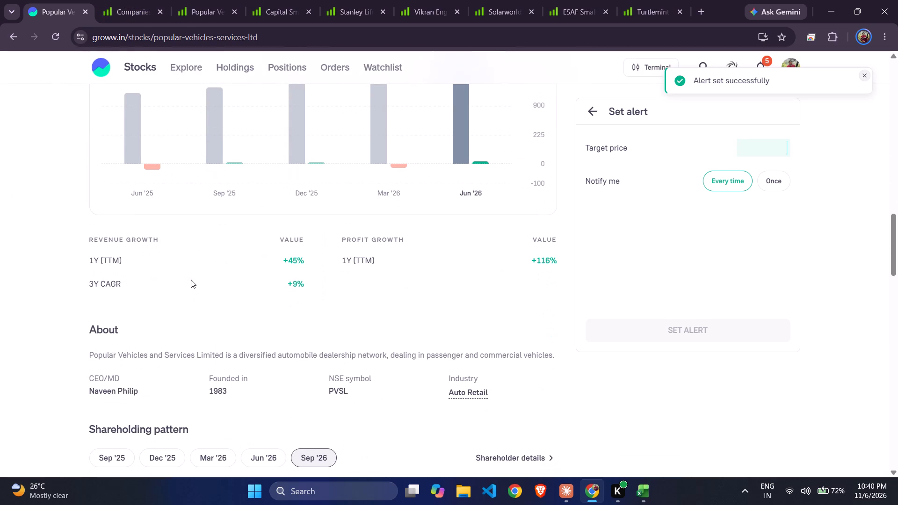
Go to page 4 of Screener's below-IPO-price list and open the Credo Brands company page.
left_click(141, 0)
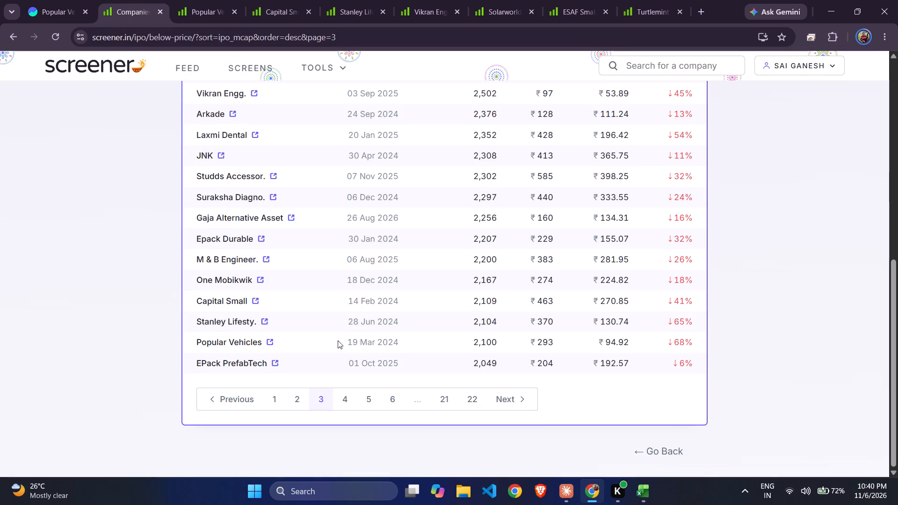
left_click(343, 399)
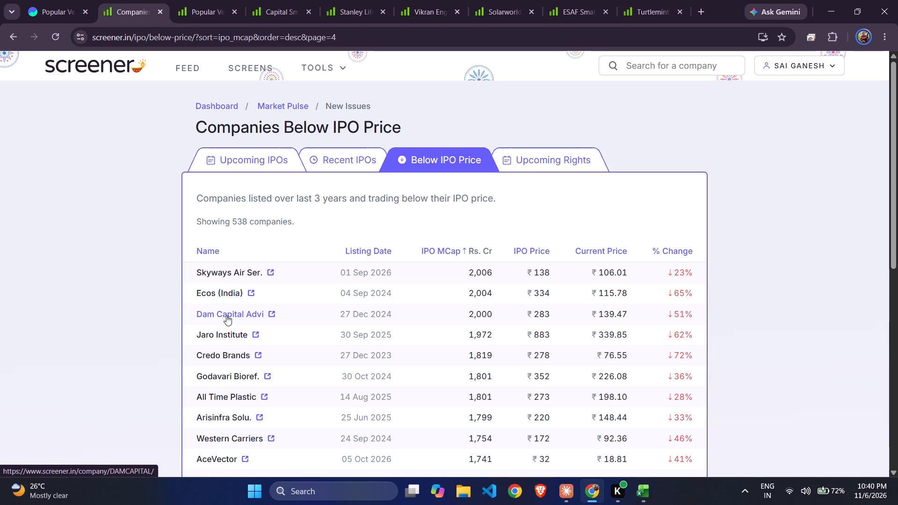
scroll(223, 348, "down", 1)
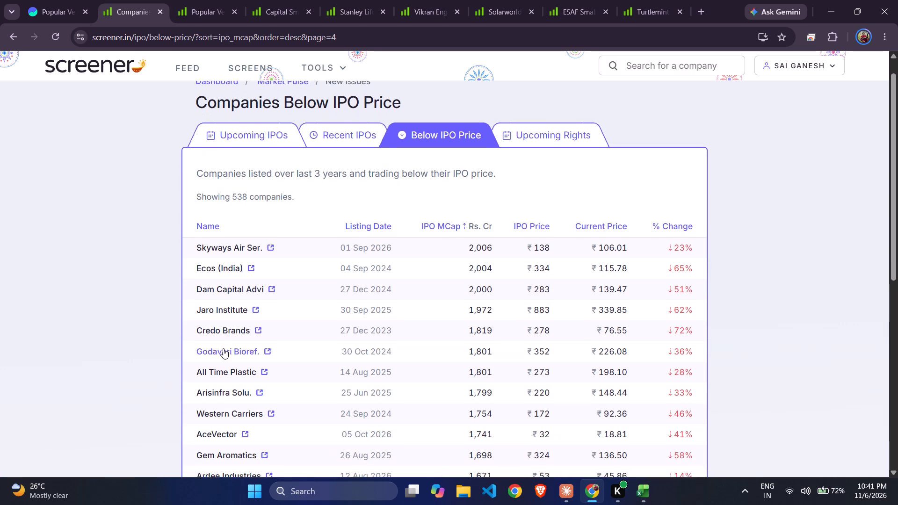
scroll(223, 348, "down", 1)
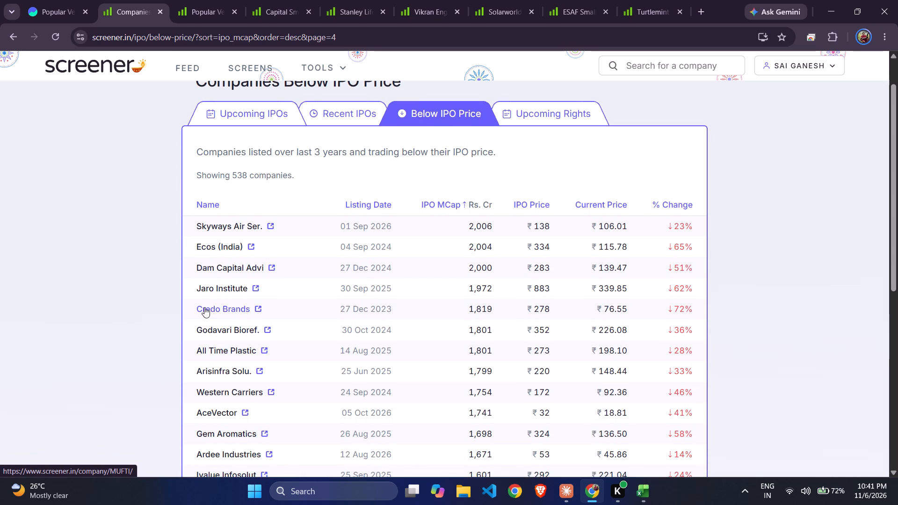
left_click(204, 307)
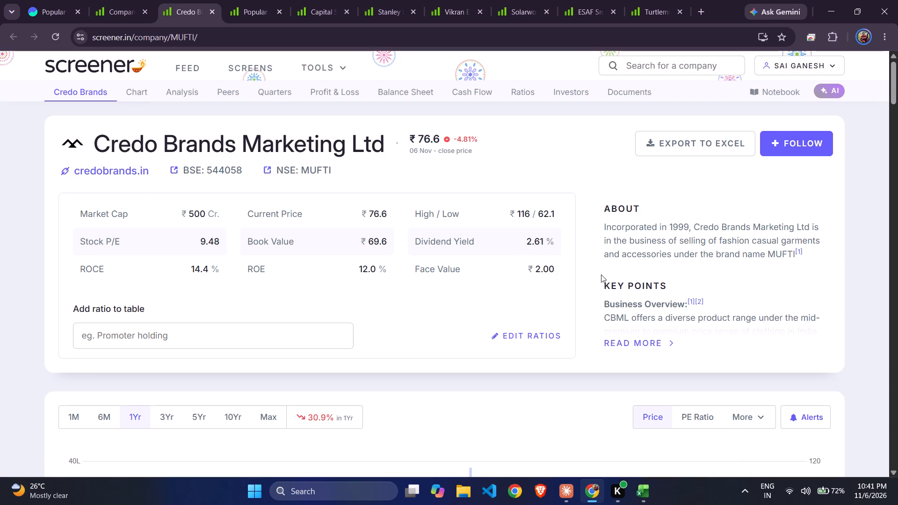
Read Credo Brands' expanded Screener profile, covering its product mix, distribution network, store expansion and supply chain notes.
left_click(637, 339)
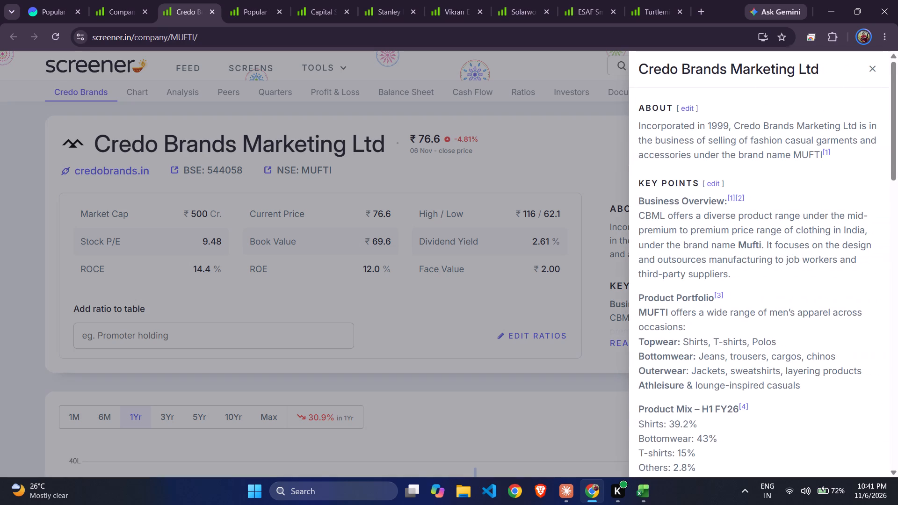
scroll(661, 267, "down", 2)
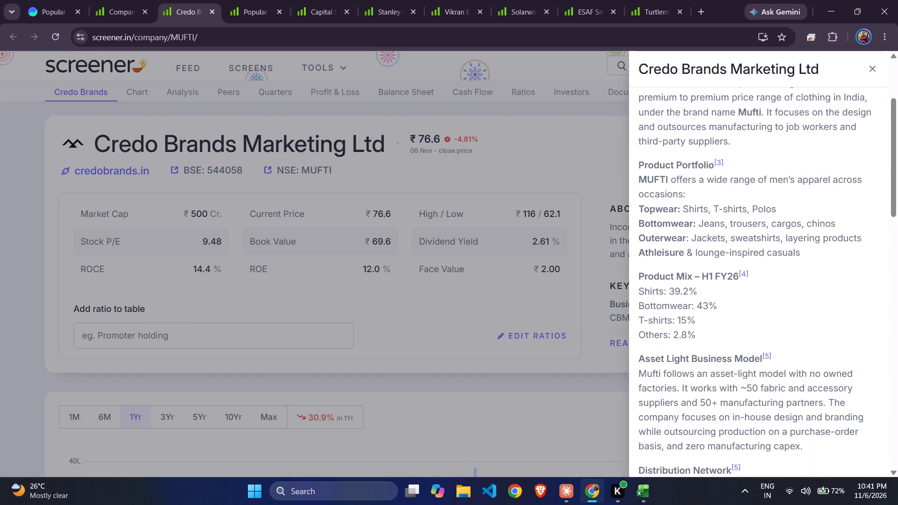
scroll(659, 289, "down", 3)
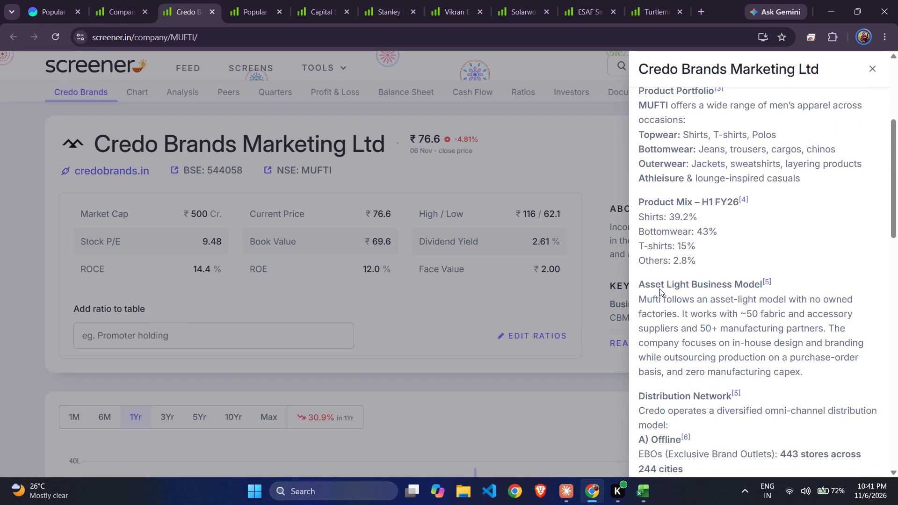
scroll(659, 289, "down", 4)
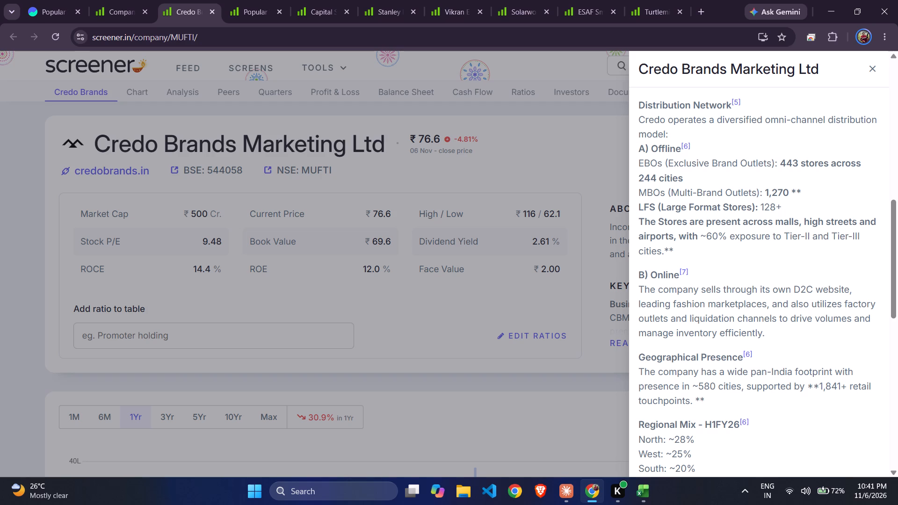
scroll(668, 249, "down", 1)
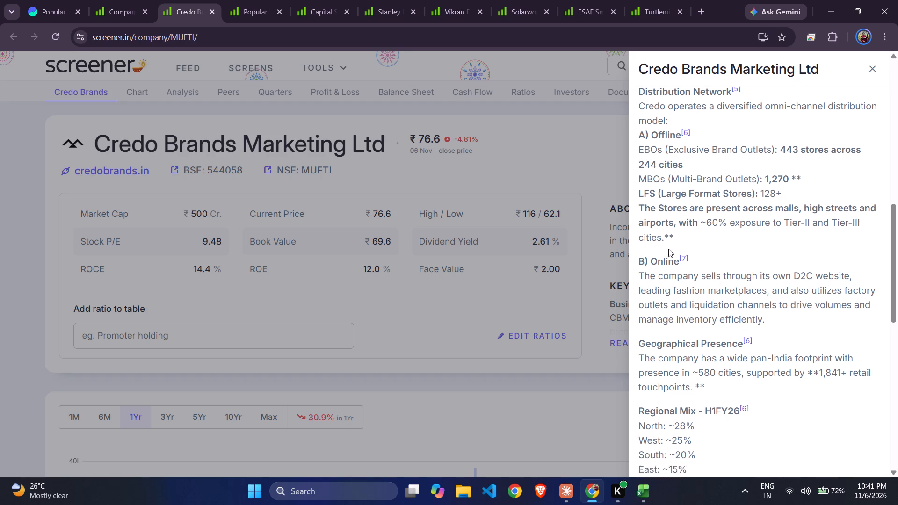
scroll(668, 249, "down", 2)
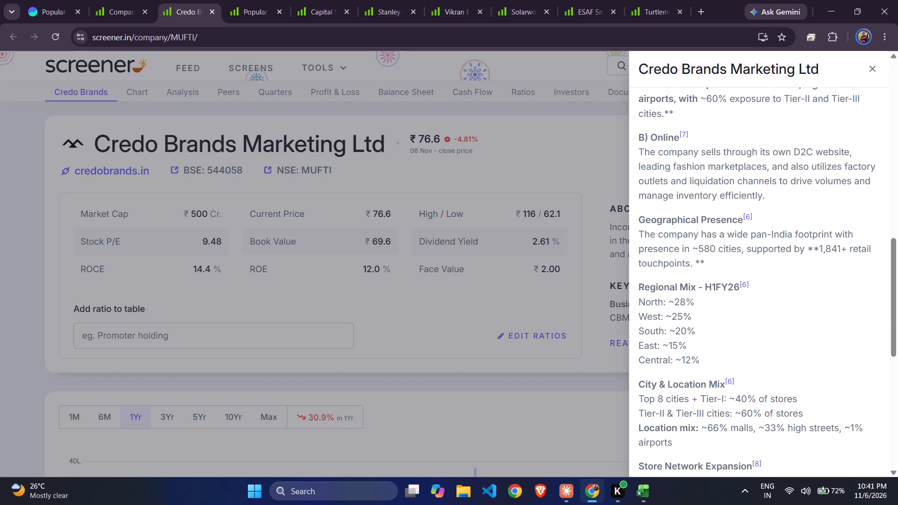
scroll(668, 249, "down", 3)
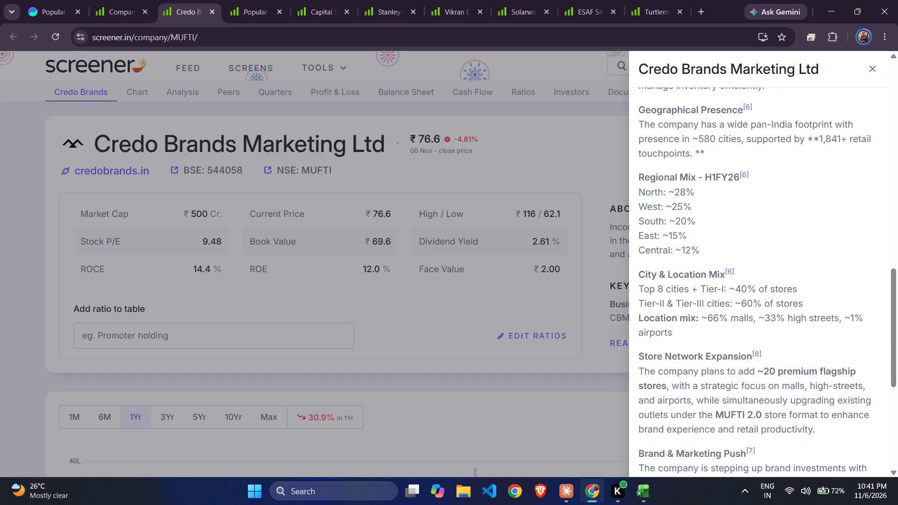
scroll(668, 249, "down", 7)
scroll(694, 216, "up", 1)
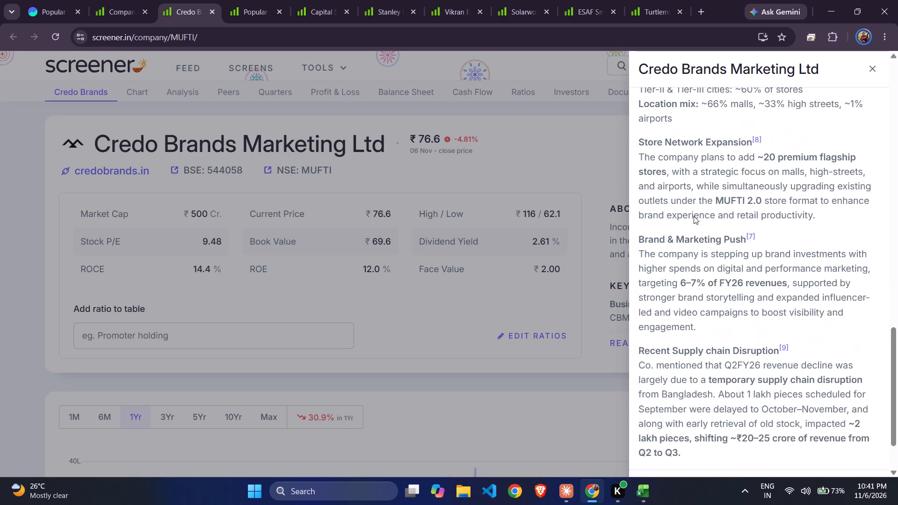
scroll(694, 216, "up", 1)
left_click(869, 72)
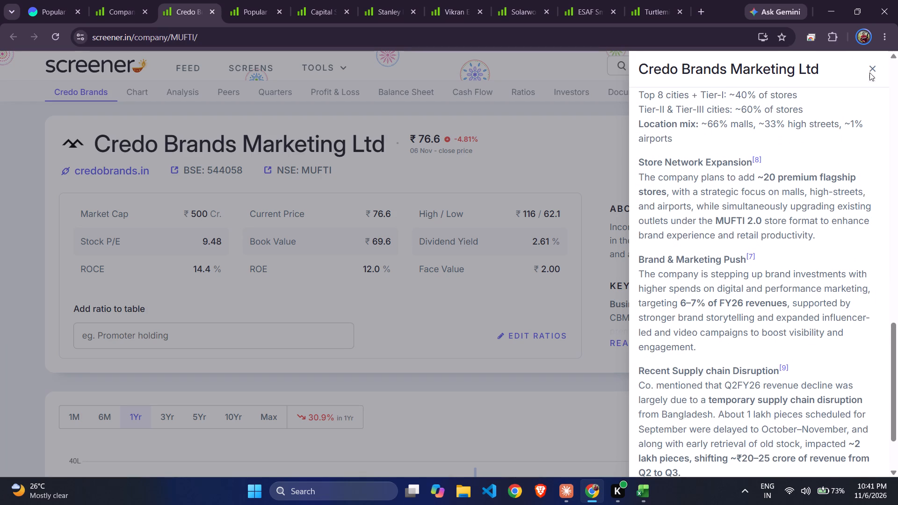
Review Credo Brands' price chart, pros and cons, peer comparison and key ratios on its Screener page.
scroll(550, 338, "down", 3)
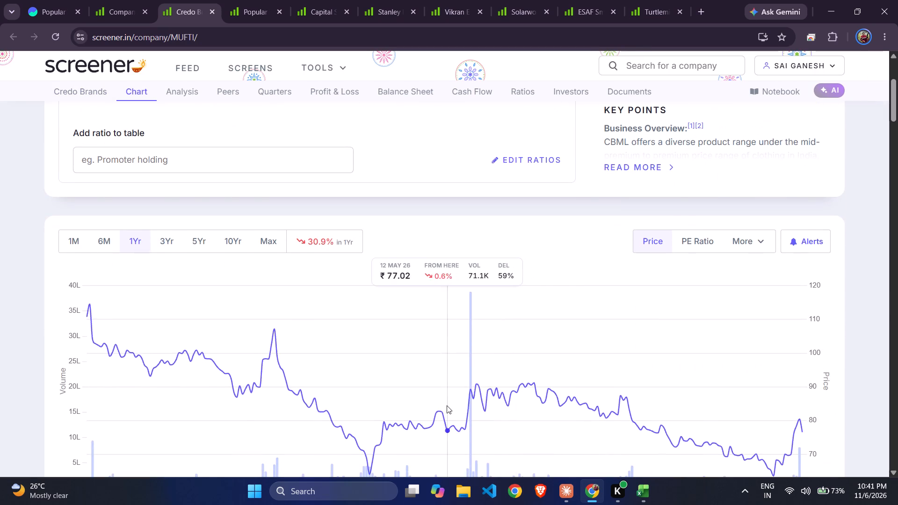
scroll(447, 405, "down", 2)
scroll(355, 386, "down", 4)
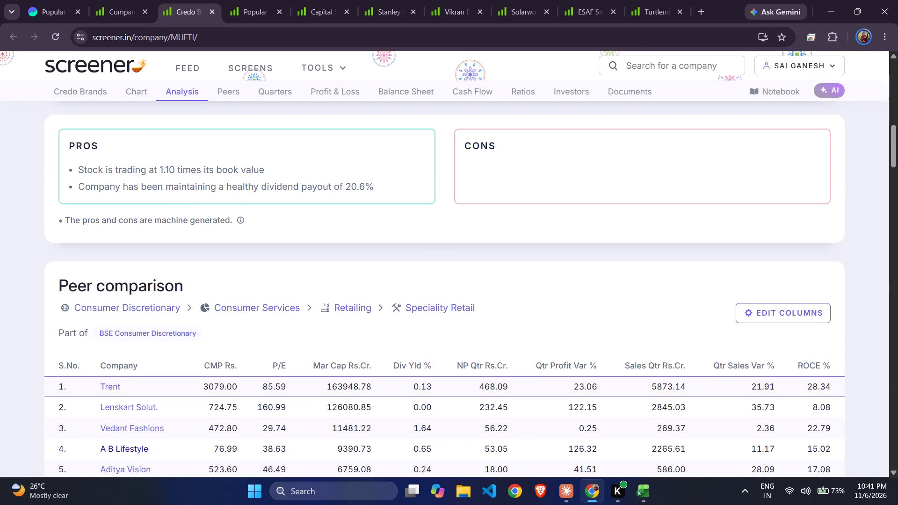
scroll(355, 386, "down", 2)
scroll(319, 299, "up", 1)
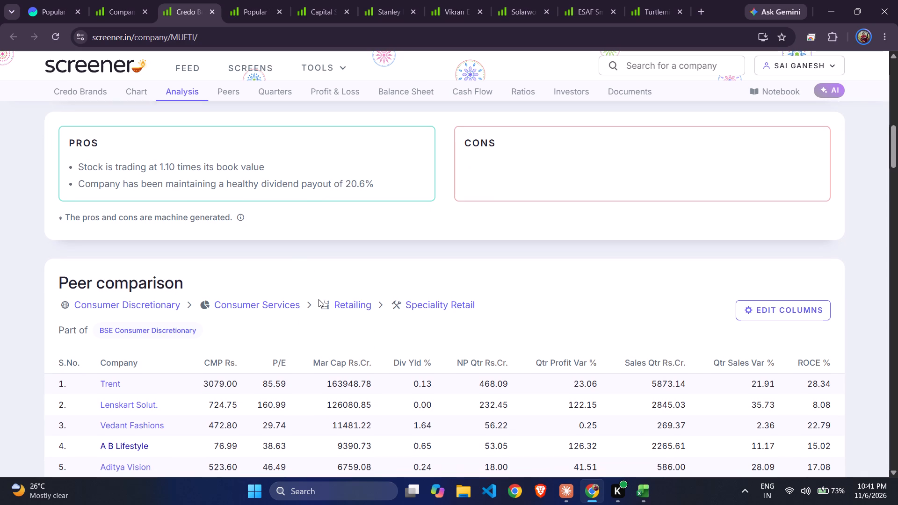
scroll(319, 299, "up", 3)
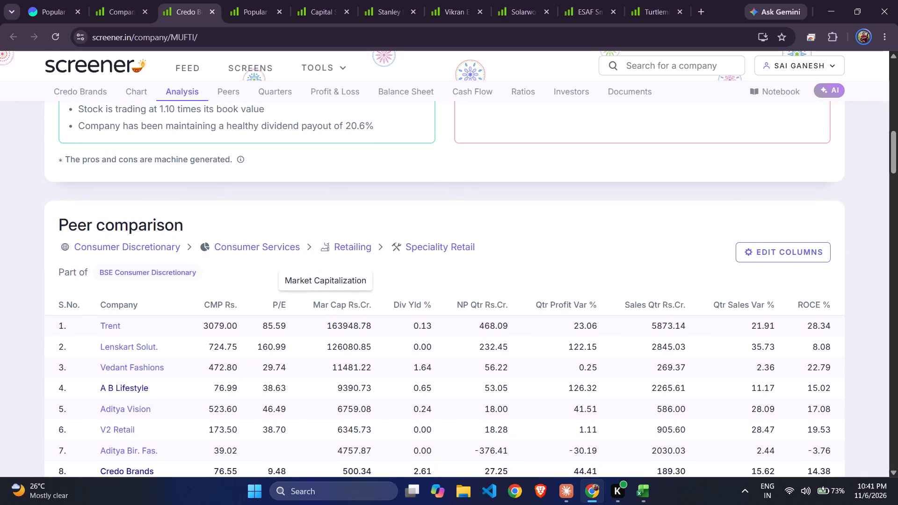
scroll(319, 299, "up", 2)
scroll(319, 299, "down", 1)
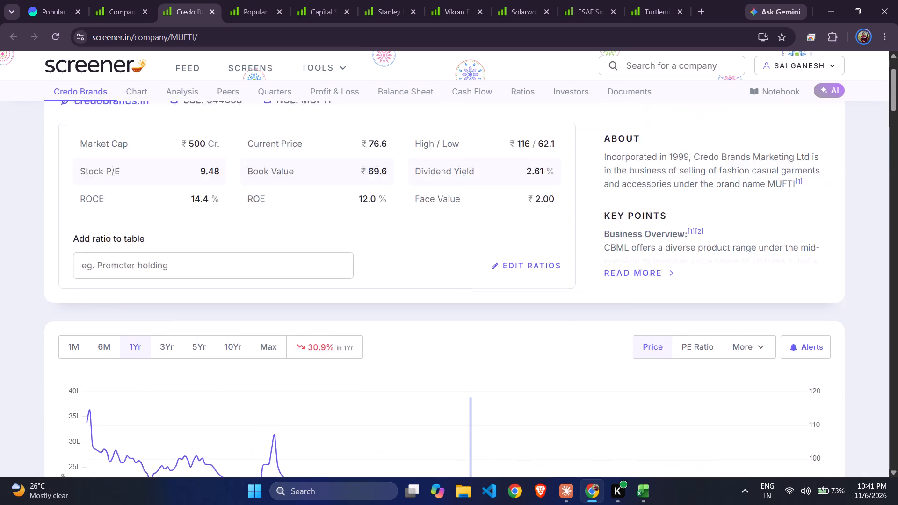
scroll(319, 299, "down", 1)
scroll(277, 304, "up", 8)
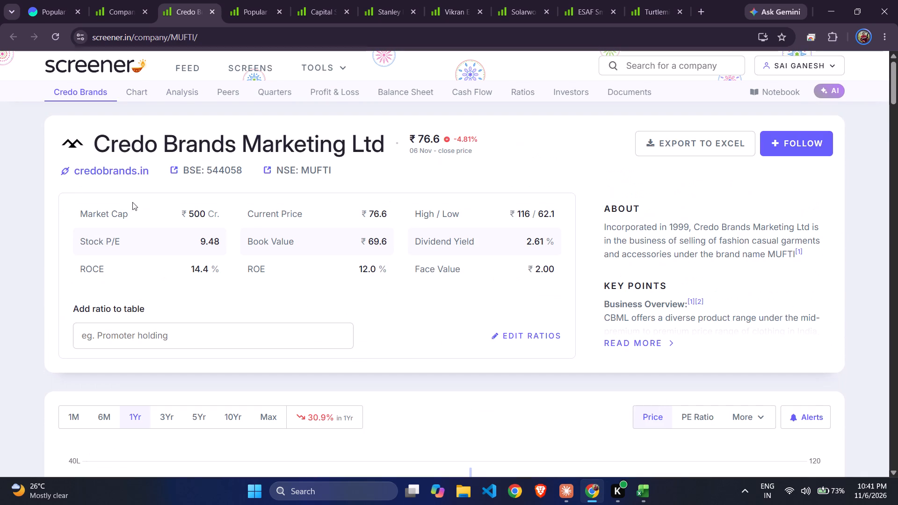
Switch to Groww, search for "muft" and open the Credo Brands Marketing stock page.
left_click(60, 0)
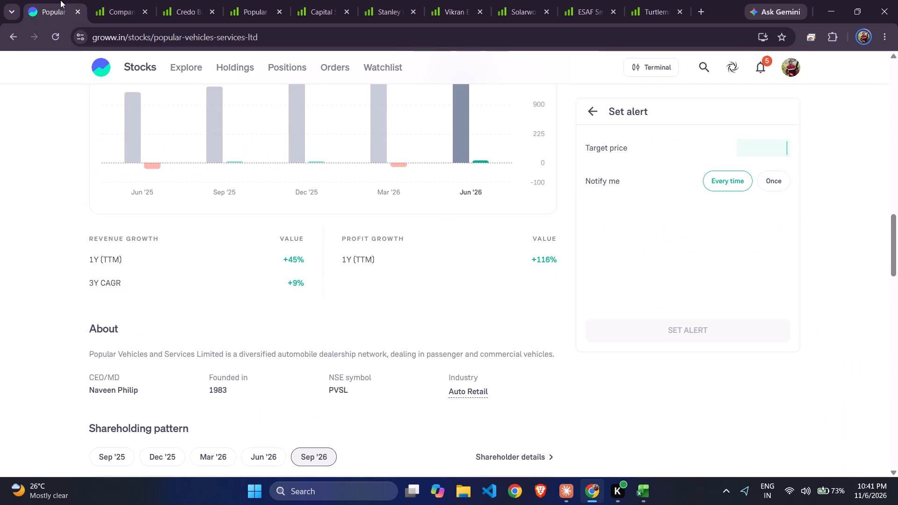
scroll(385, 157, "up", 12)
left_click(587, 68)
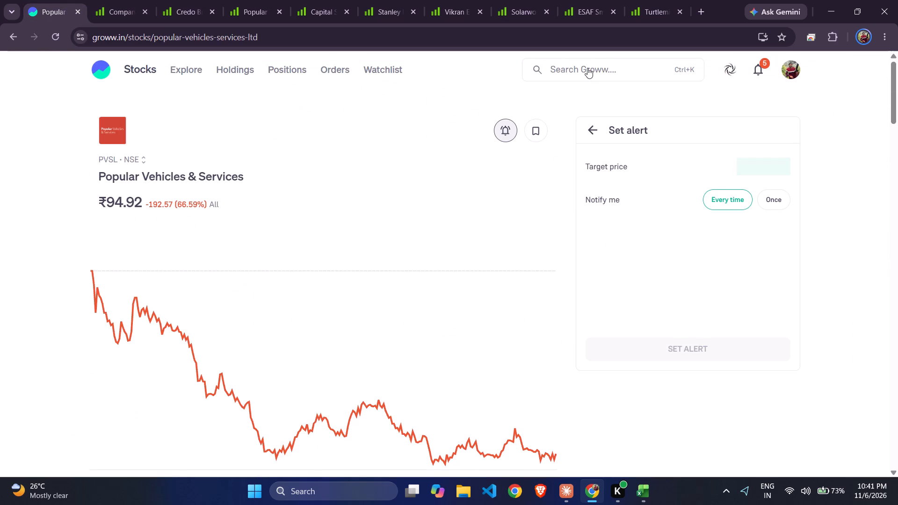
type("mi")
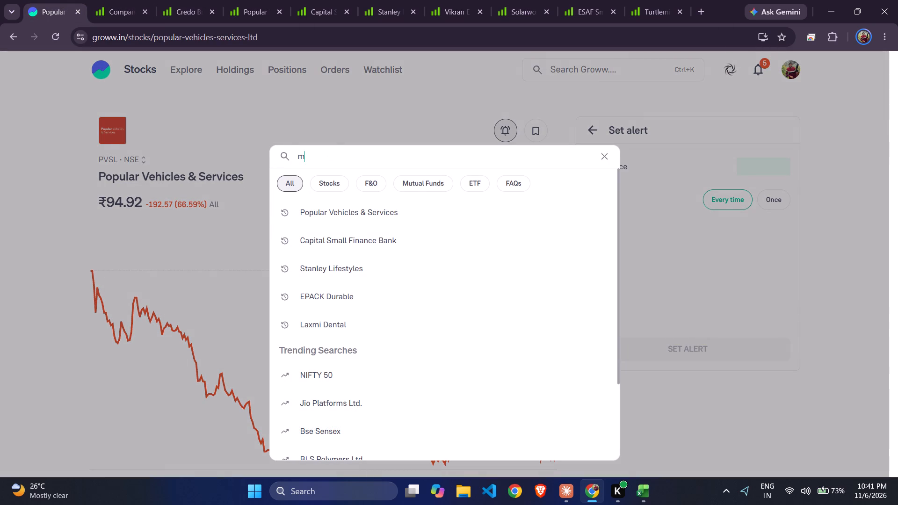
key("BackSpace")
type("uf")
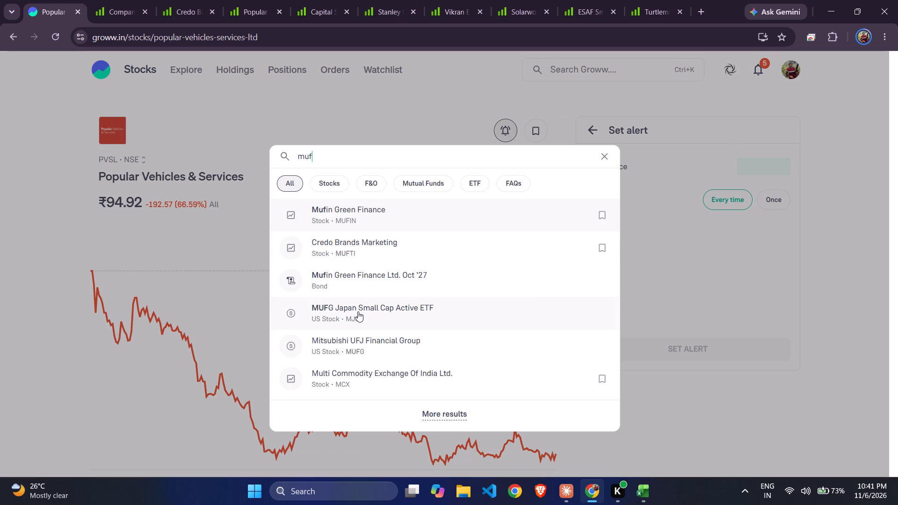
key("t")
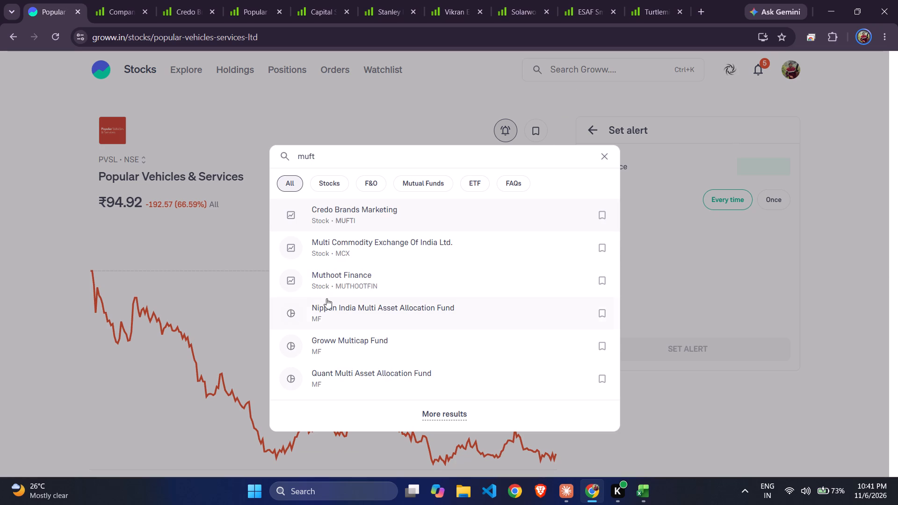
left_click(328, 203)
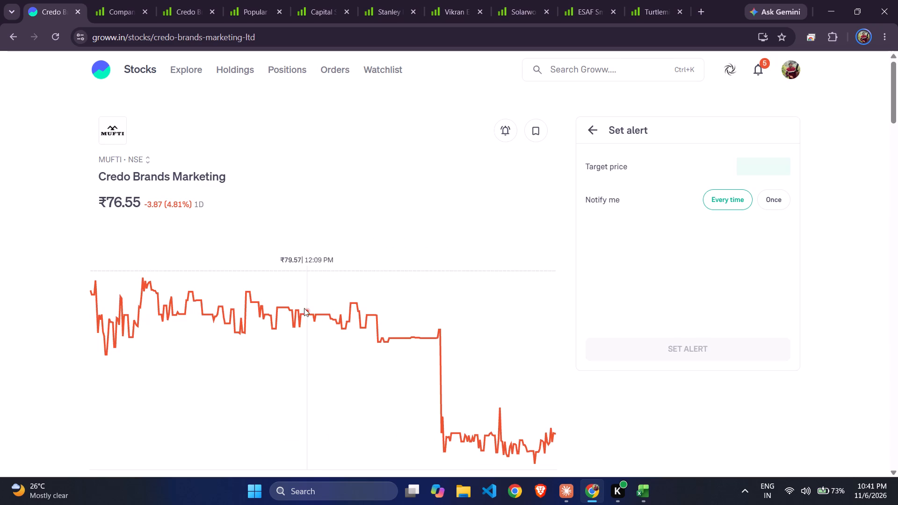
Review Credo Brands Marketing's events on Groww, including the expanded list of earlier dividends and quarterly results.
scroll(421, 352, "down", 2)
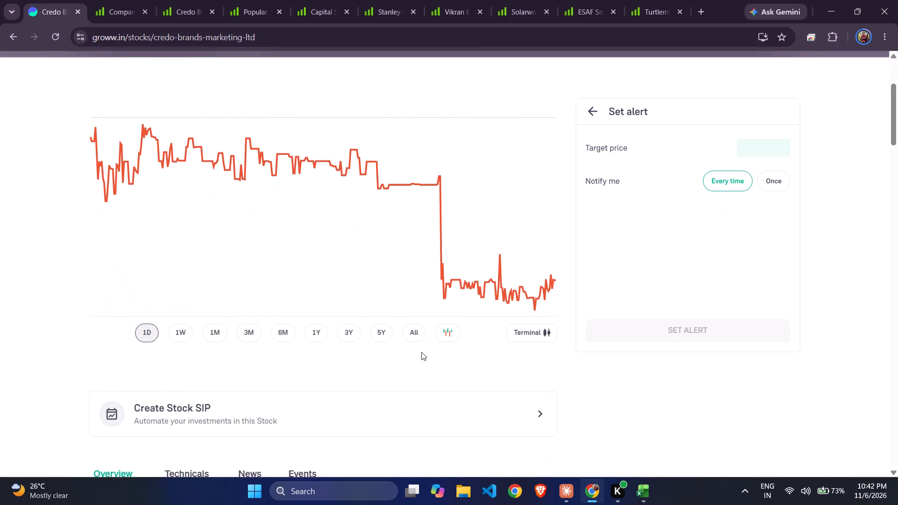
scroll(421, 352, "down", 1)
scroll(343, 385, "down", 2)
left_click(311, 334)
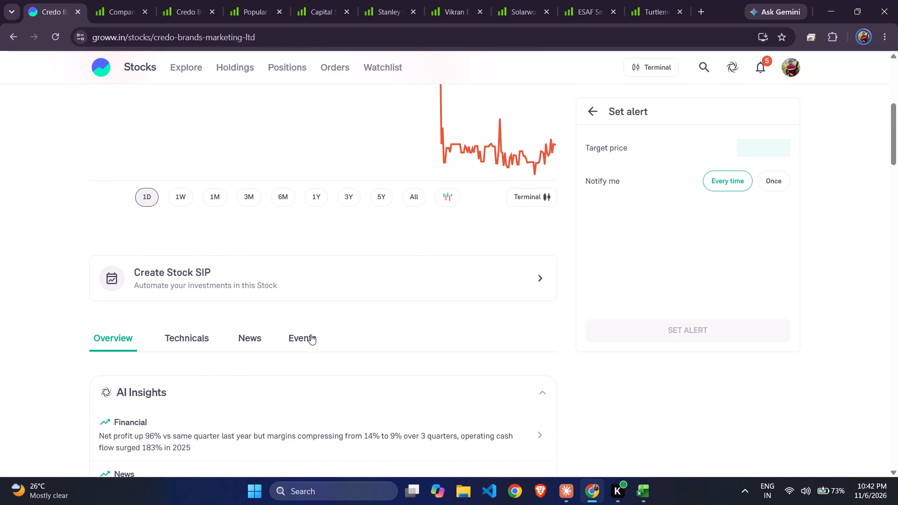
scroll(315, 395, "down", 3)
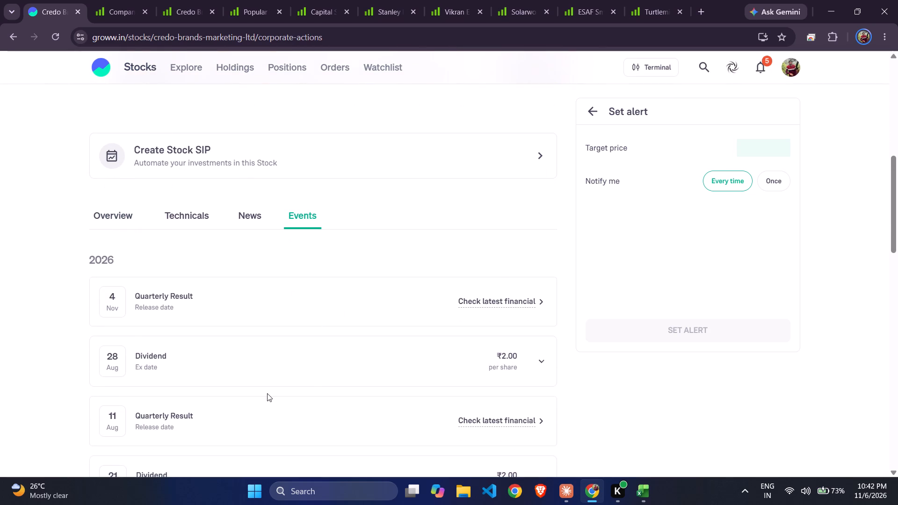
scroll(267, 393, "up", 4)
scroll(267, 393, "down", 1)
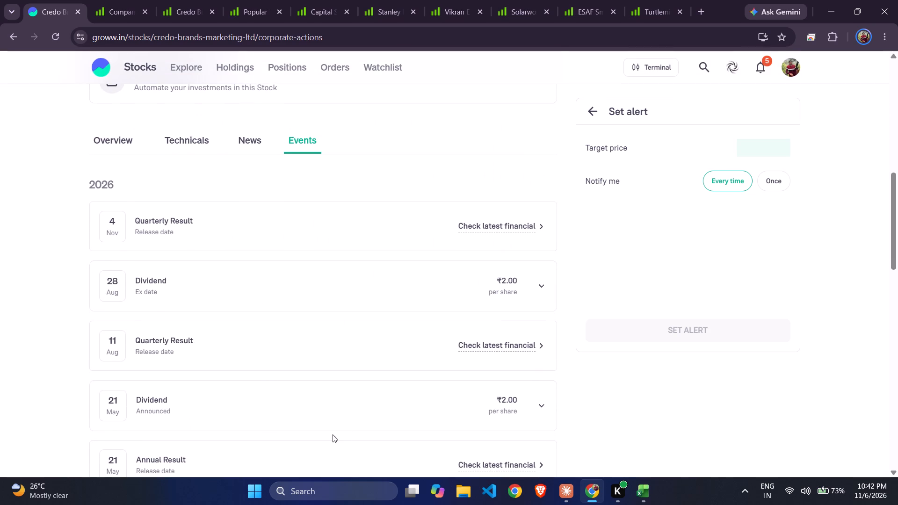
scroll(333, 434, "down", 1)
scroll(355, 370, "down", 3)
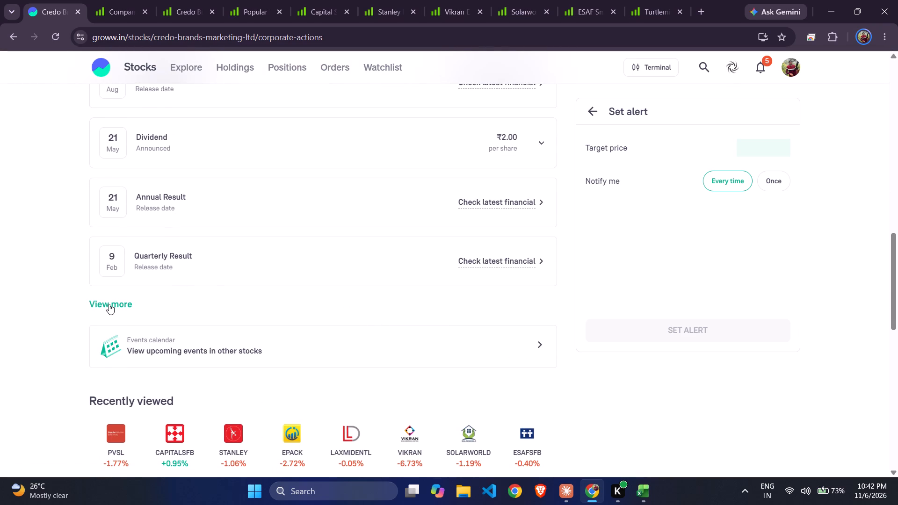
left_click(109, 304)
scroll(126, 378, "down", 3)
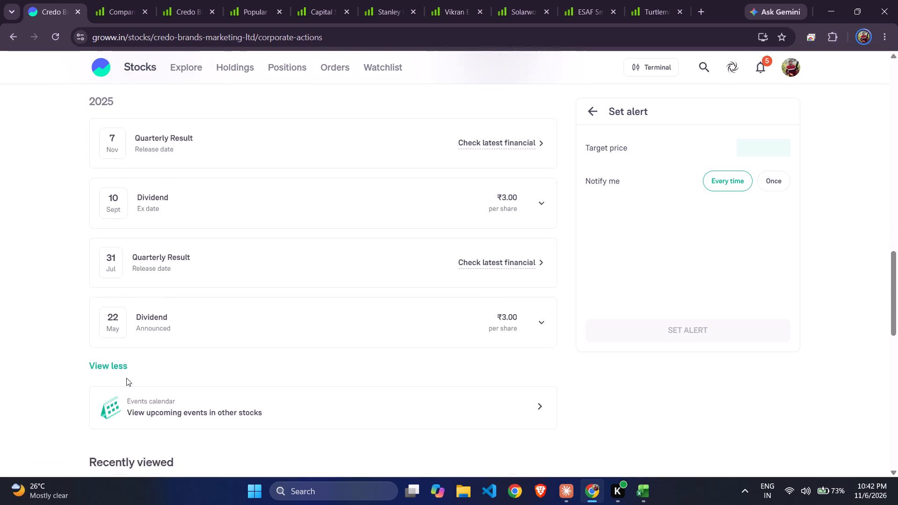
scroll(126, 378, "down", 1)
scroll(126, 378, "up", 5)
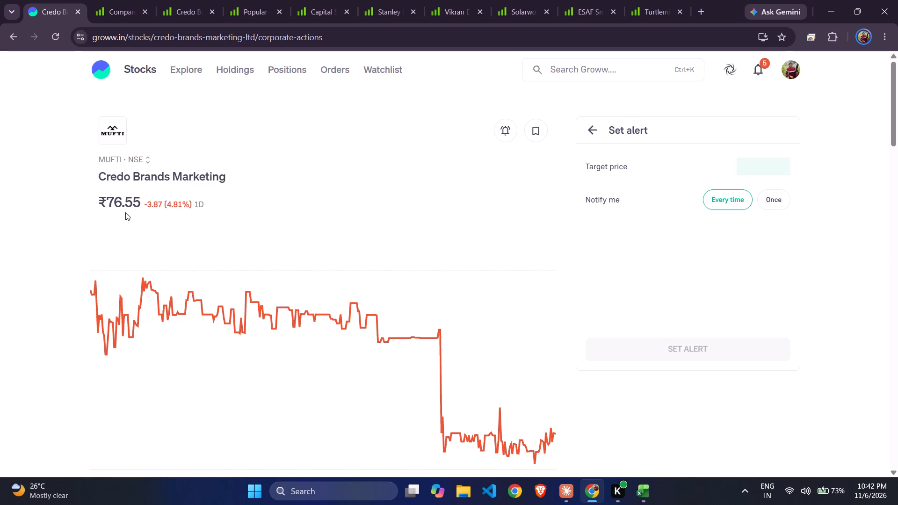
Examine Credo Brands Marketing's Groww price chart over the 1W, 1M, 6M, 1Y, 3Y and 5Y ranges.
scroll(157, 338, "down", 2)
left_click(182, 362)
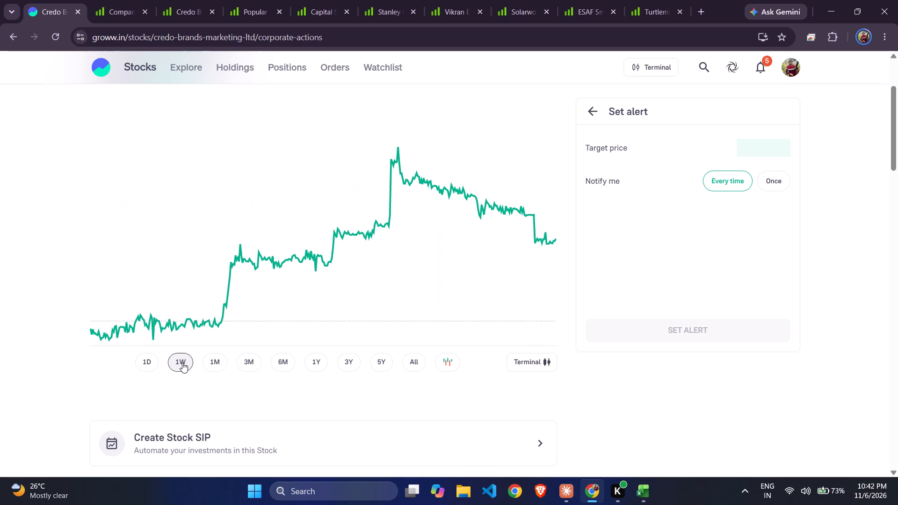
left_click(226, 357)
left_click(217, 359)
scroll(217, 359, "up", 2)
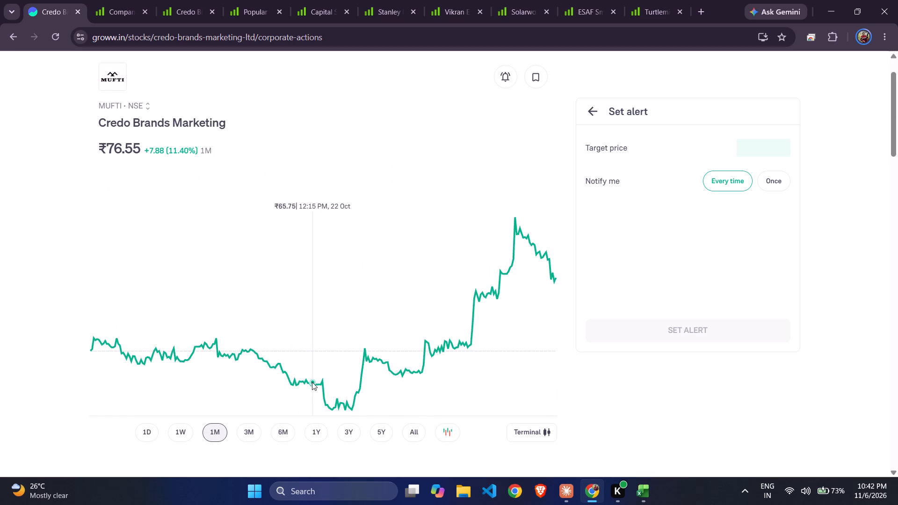
left_click(278, 431)
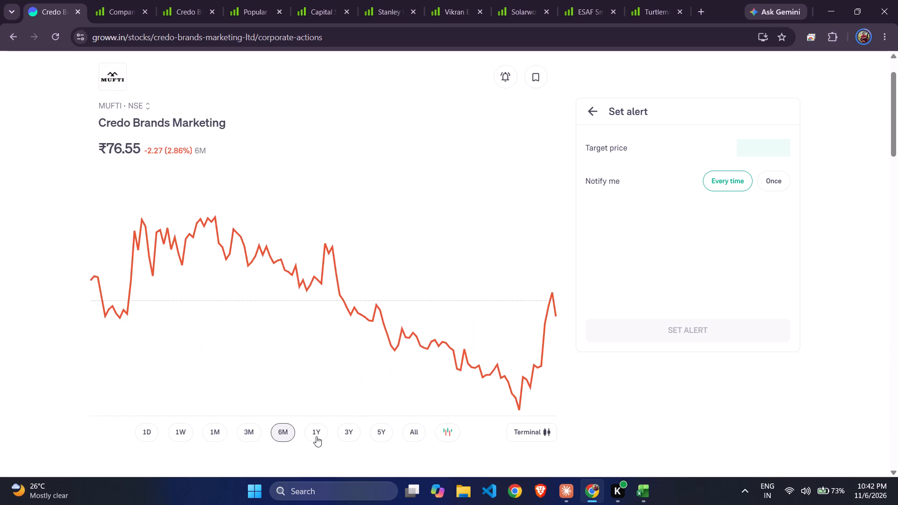
left_click(316, 436)
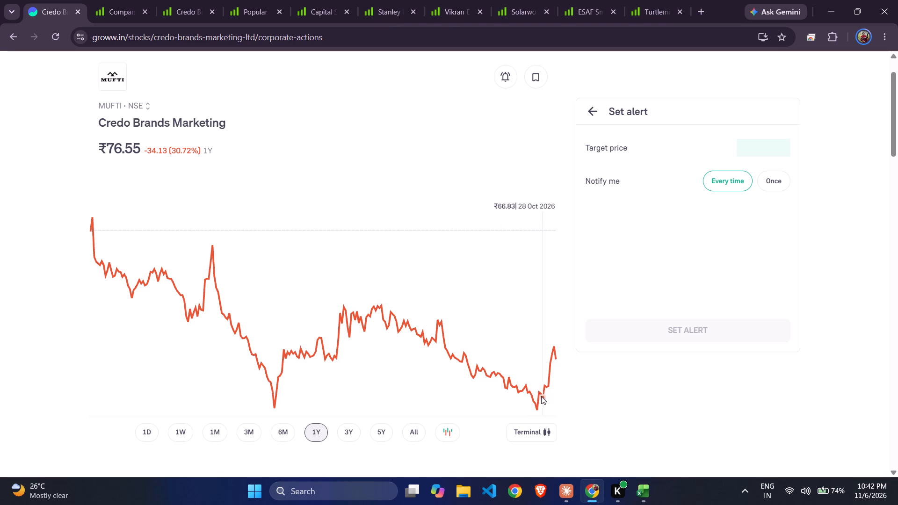
left_click(348, 432)
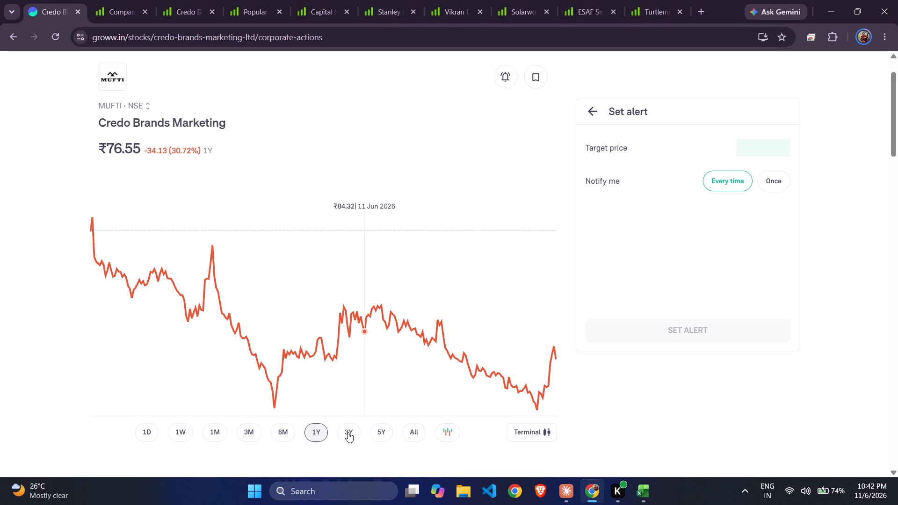
left_click(384, 430)
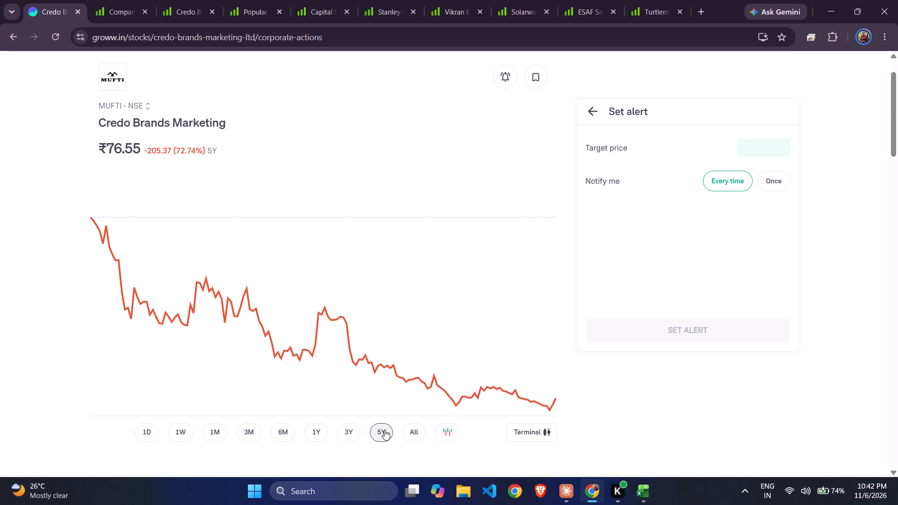
Set a Groww price alert for Credo Brands Marketing at a target price of 65.
left_click(761, 149)
type("65")
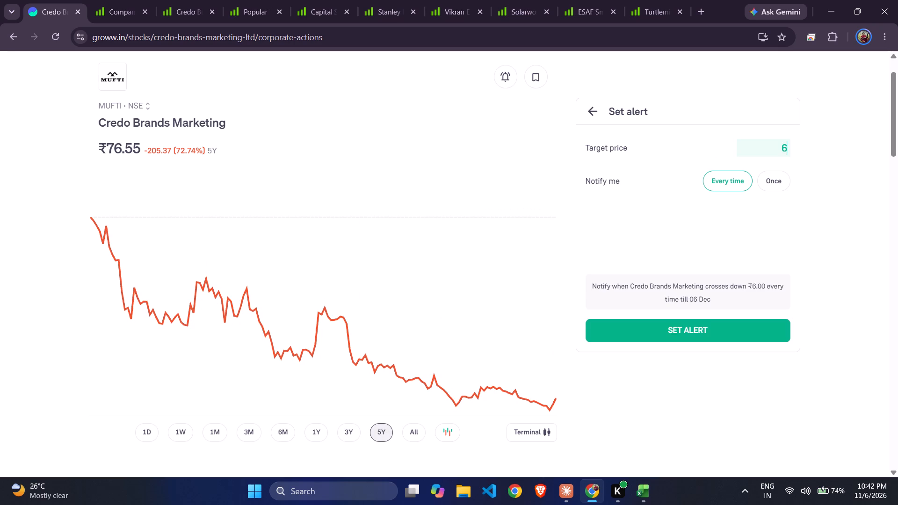
left_click(714, 324)
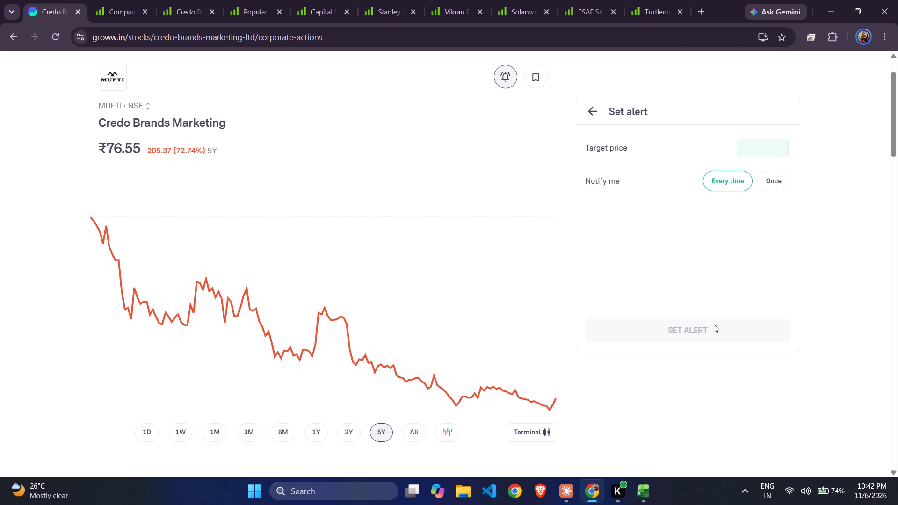
Copy the name Credo Brands Marketing from Groww into cell A19 of the Excel sheet and enter 65 in B19.
left_click_drag(94, 121, 209, 123)
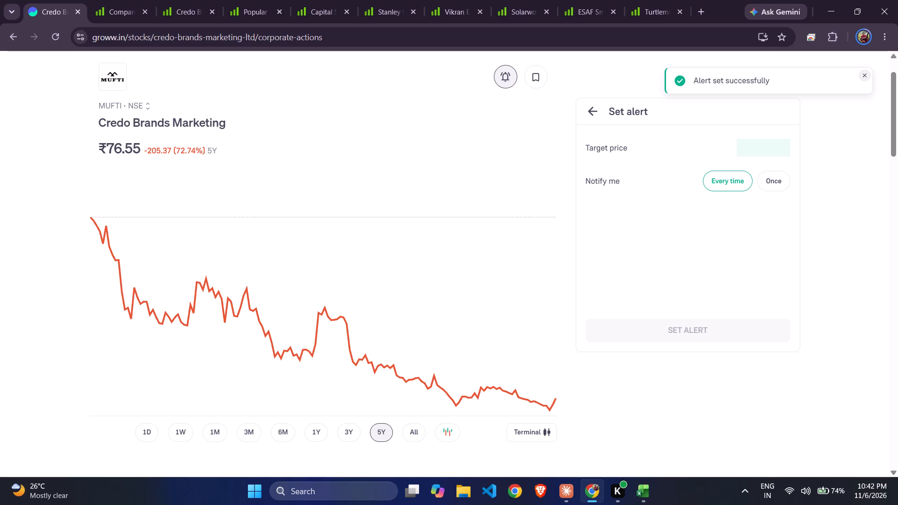
left_click_drag(209, 123, 233, 119)
left_click_drag(233, 119, 90, 119)
key("ctrl+c")
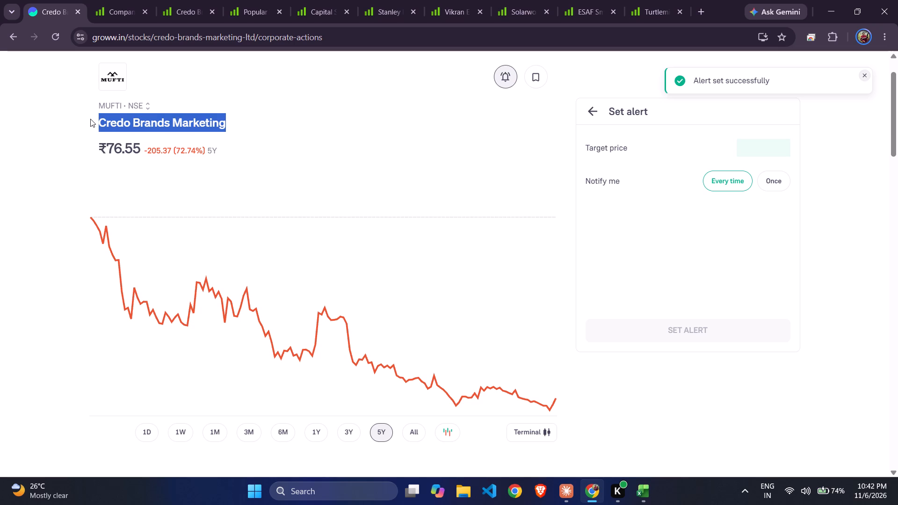
key("alt+Tab")
left_click(105, 393)
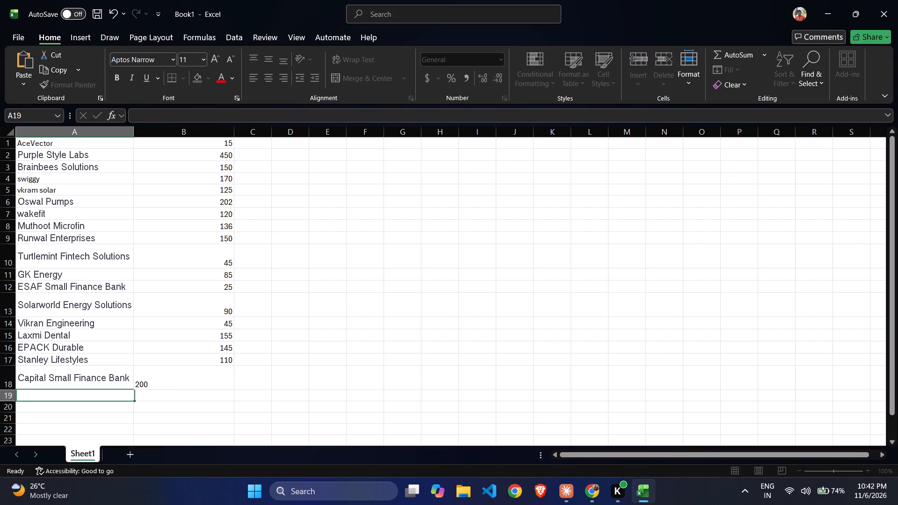
key("ctrl+v")
left_click(205, 395)
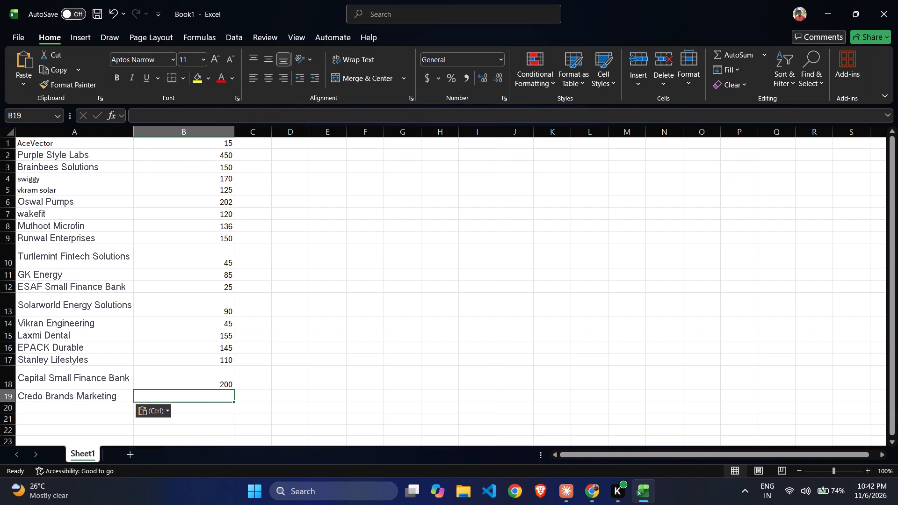
type("65")
Return to Screener in the browser and look through page 4 of the Companies Below IPO Price list for further candidates.
key("alt+Tab")
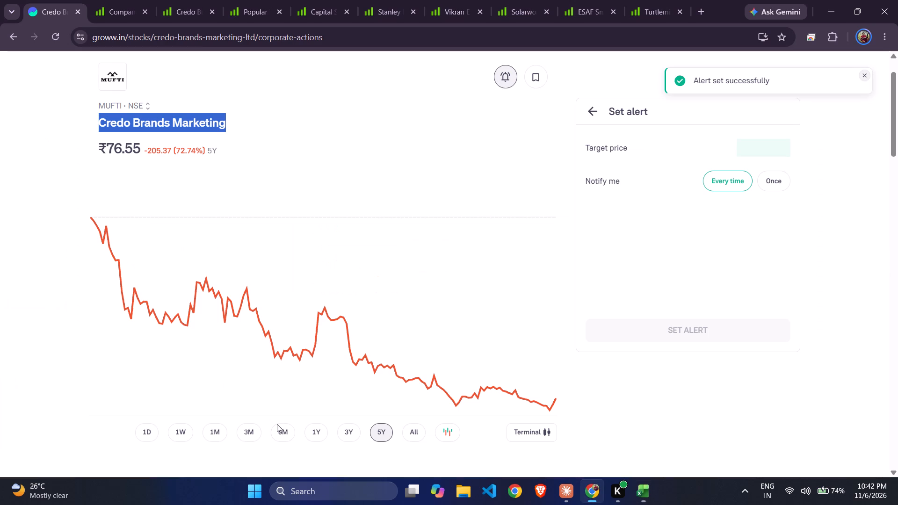
left_click(115, 0)
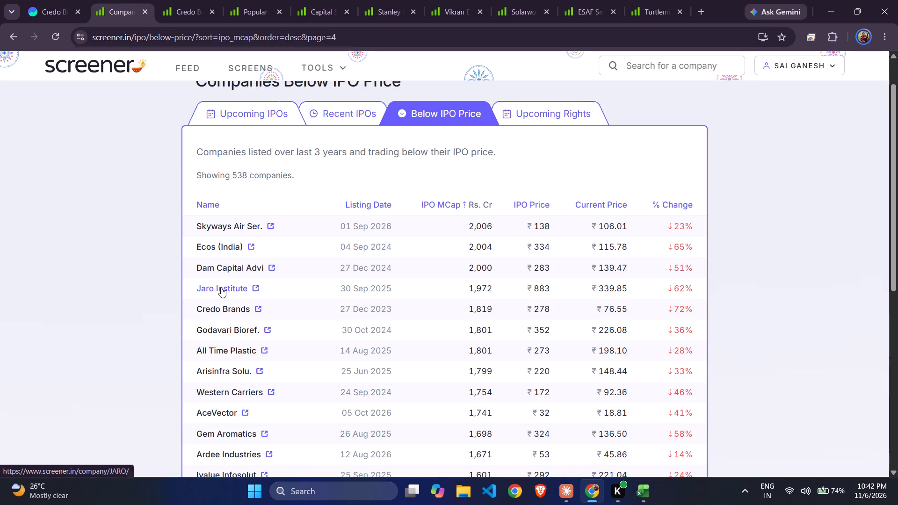
scroll(243, 302, "down", 1)
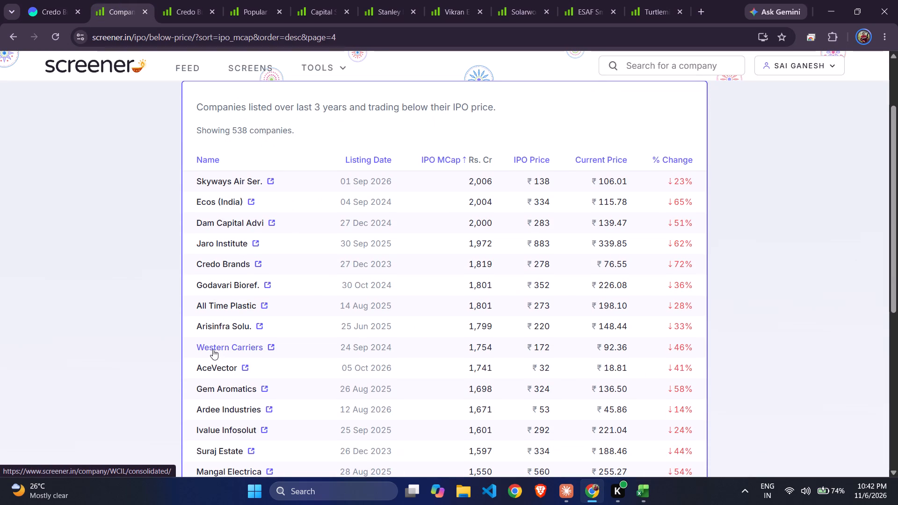
scroll(213, 349, "down", 1)
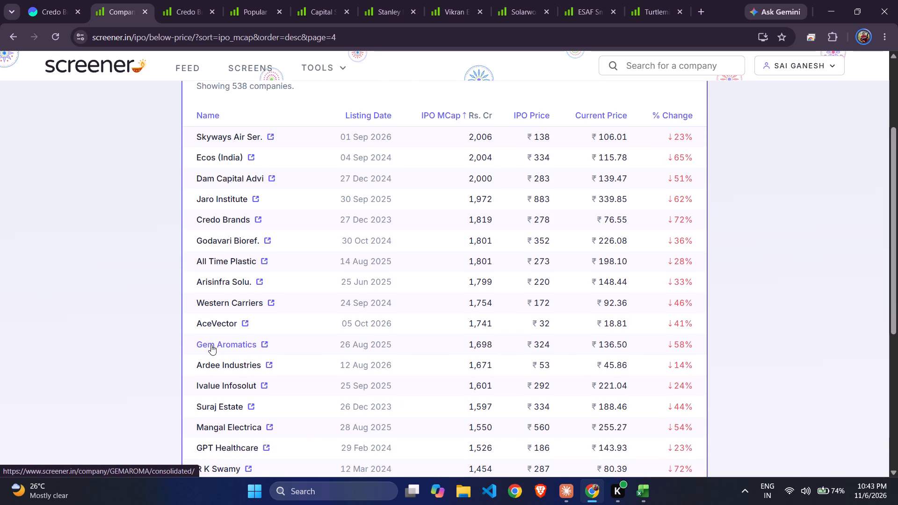
scroll(211, 345, "down", 2)
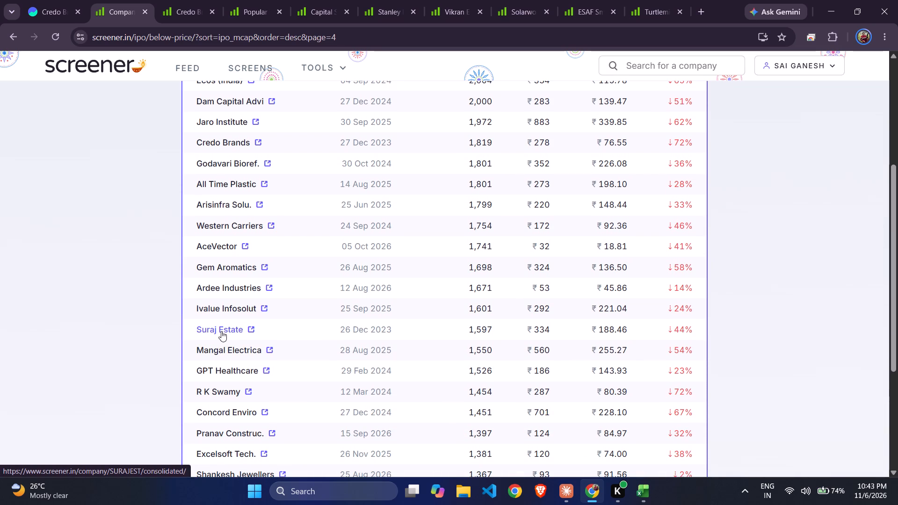
scroll(225, 347, "down", 2)
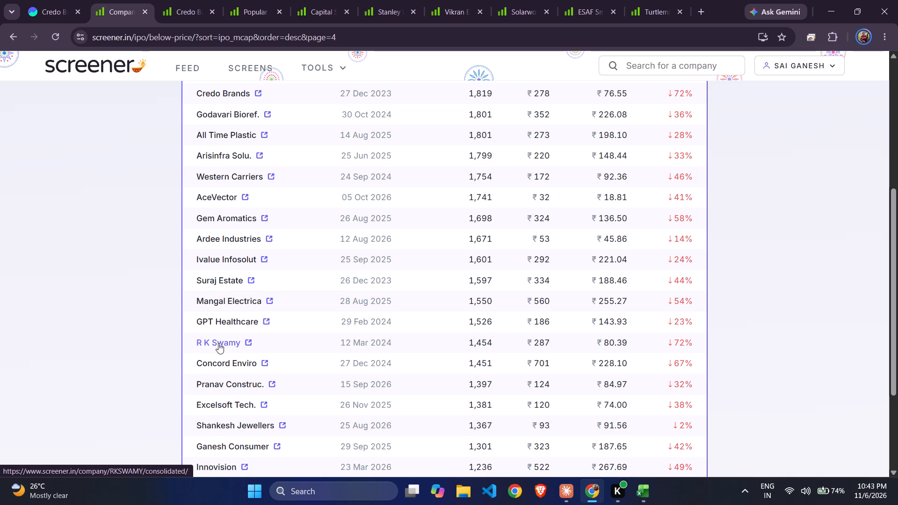
scroll(218, 363, "down", 1)
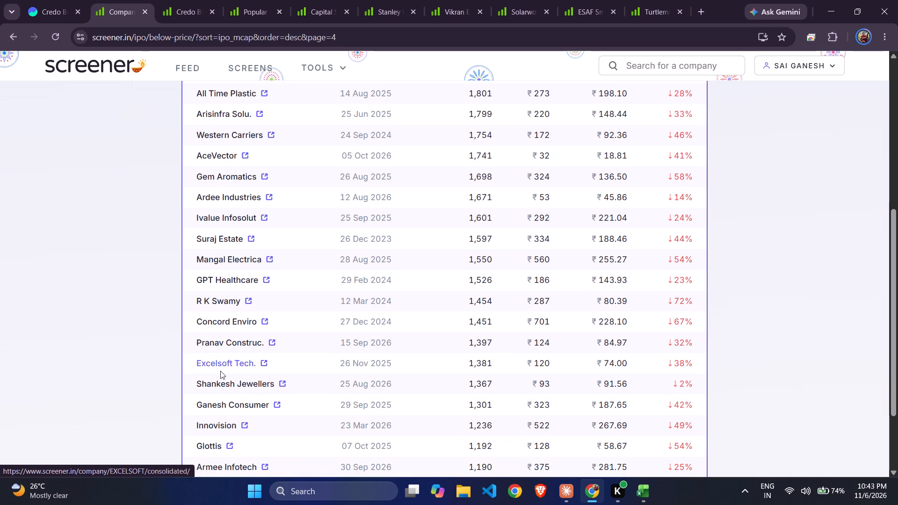
scroll(226, 395, "down", 2)
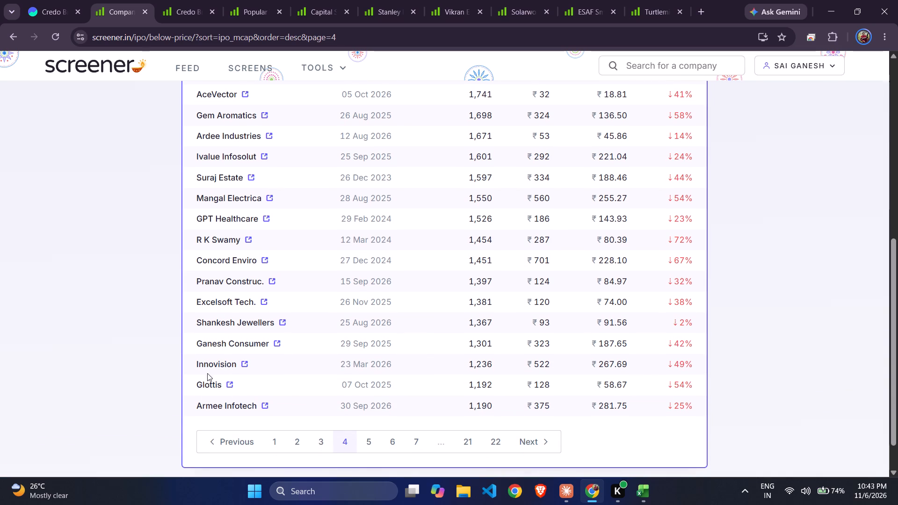
scroll(215, 411, "up", 1)
scroll(215, 411, "down", 1)
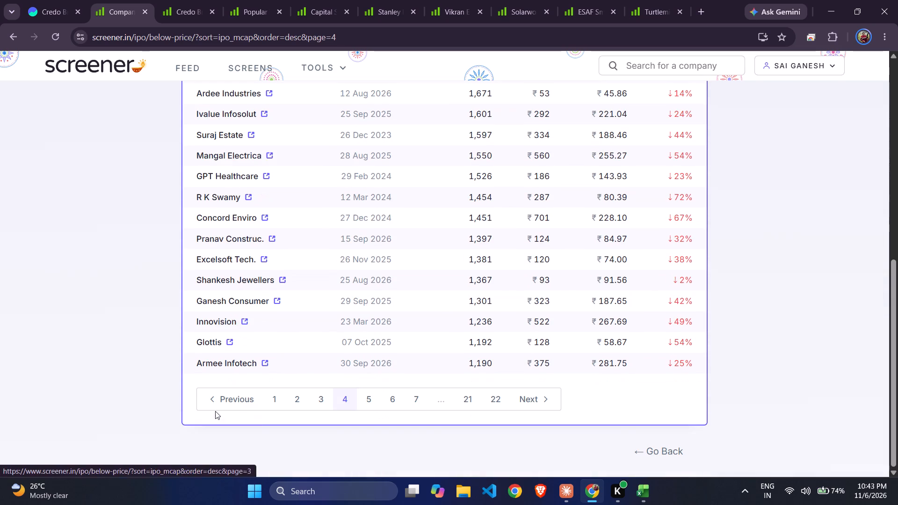
Look through pages 1 and 2 of the Companies Below IPO Price list for stocks worth checking.
left_click(279, 399)
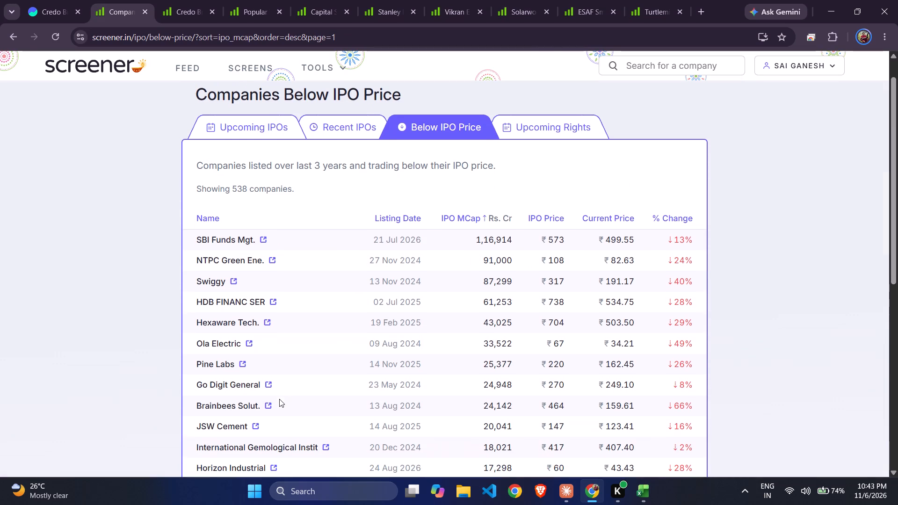
scroll(281, 365, "down", 1)
scroll(277, 413, "down", 1)
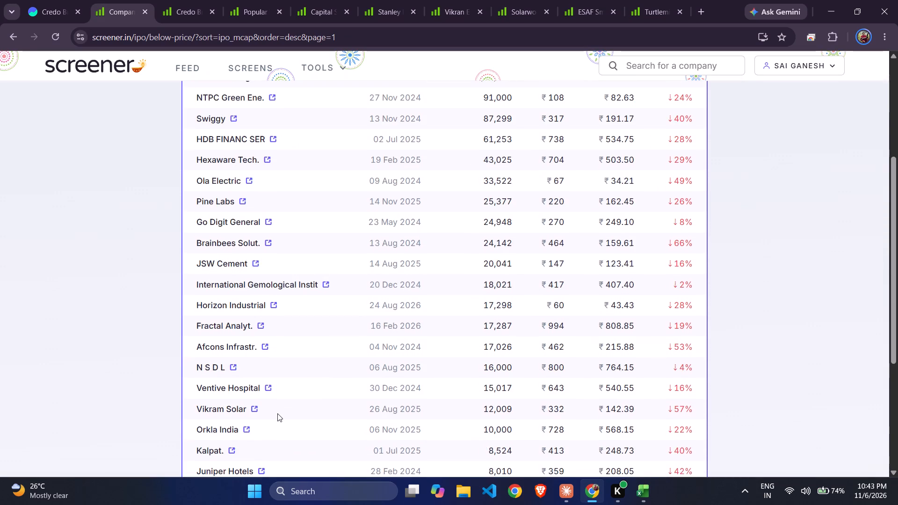
scroll(277, 413, "down", 3)
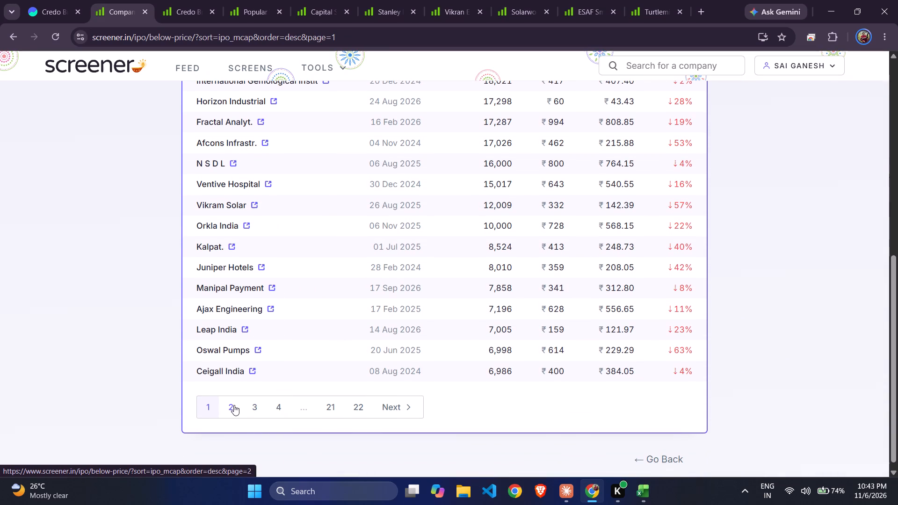
left_click(229, 403)
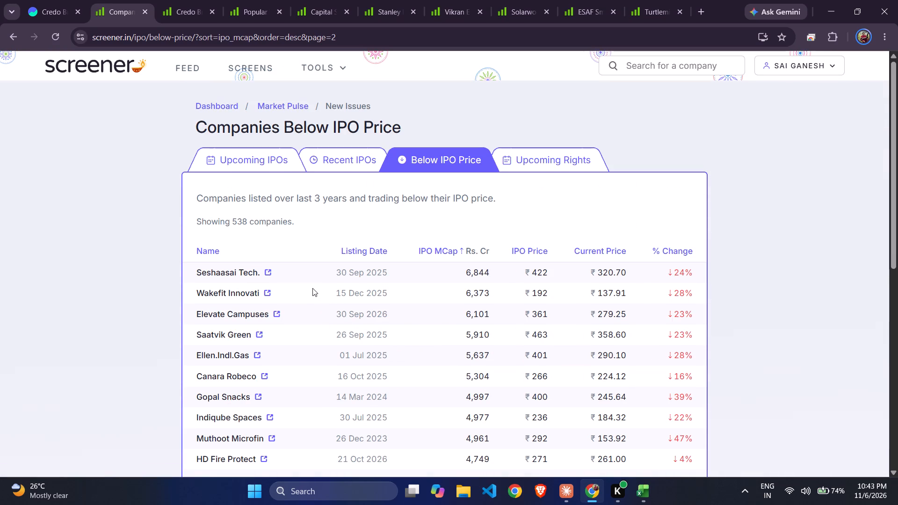
scroll(312, 288, "down", 1)
scroll(293, 364, "down", 2)
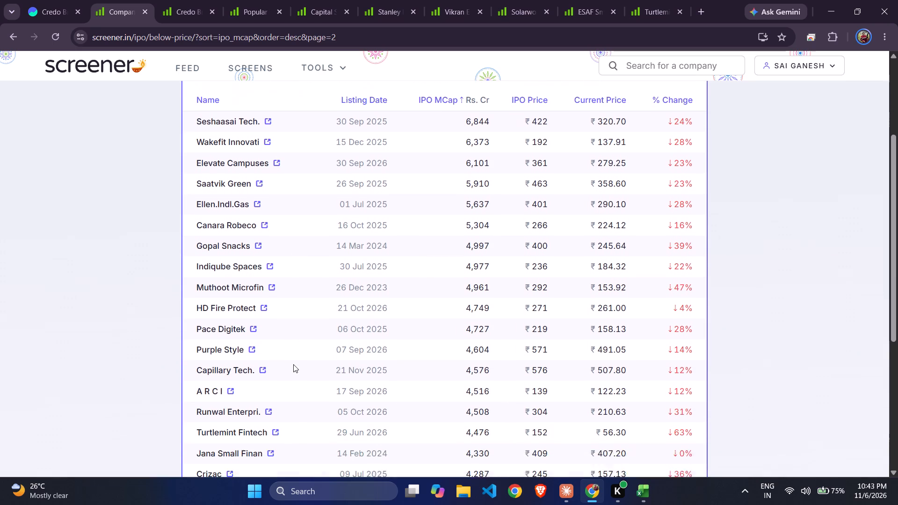
scroll(293, 364, "down", 2)
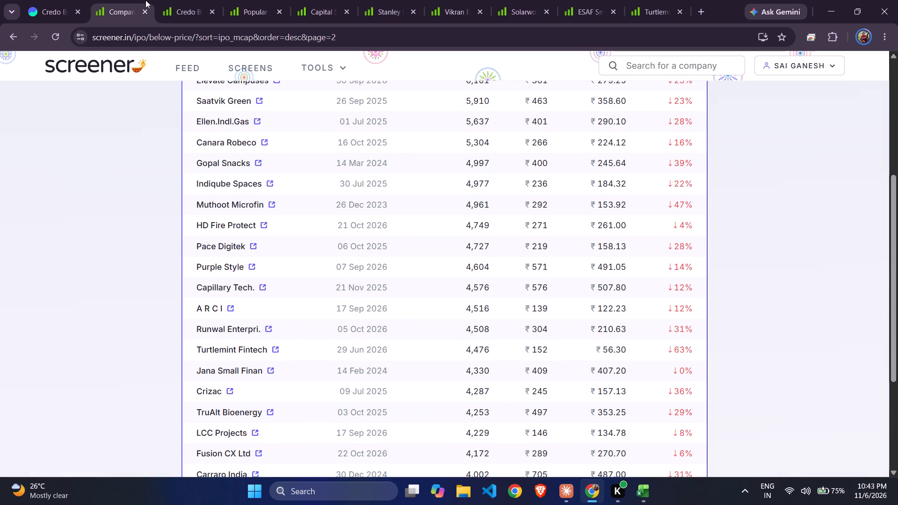
Search Groww for "cri", open the Crizac stock page and examine its performance and fundamentals.
left_click(57, 0)
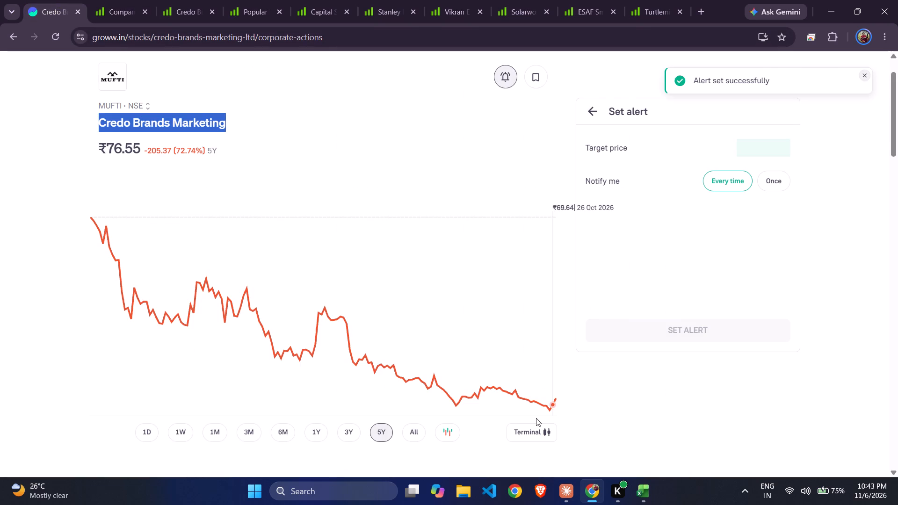
scroll(536, 418, "up", 5)
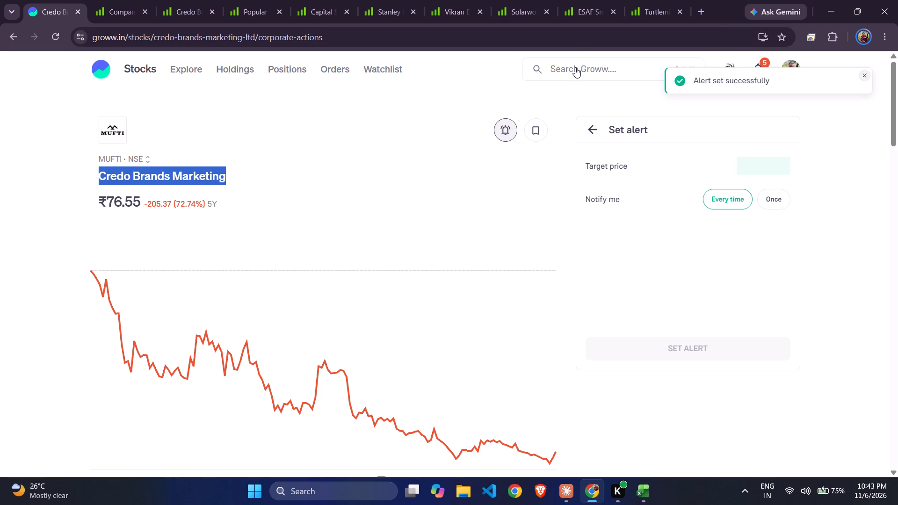
left_click(575, 67)
type("cri")
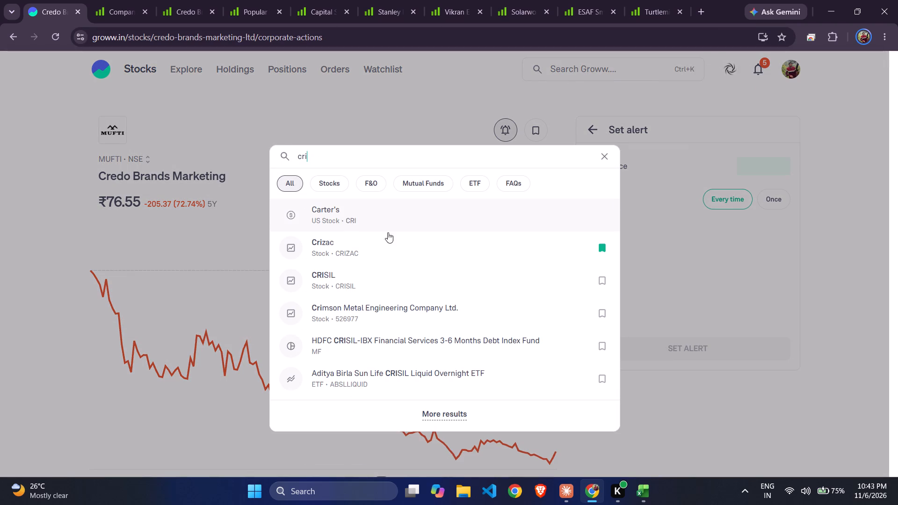
left_click(347, 242)
scroll(277, 335, "down", 3)
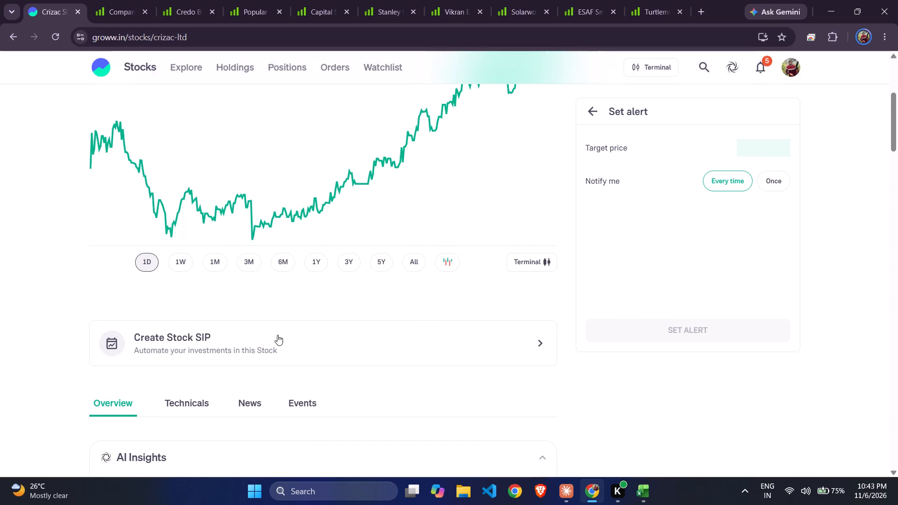
scroll(241, 335, "down", 5)
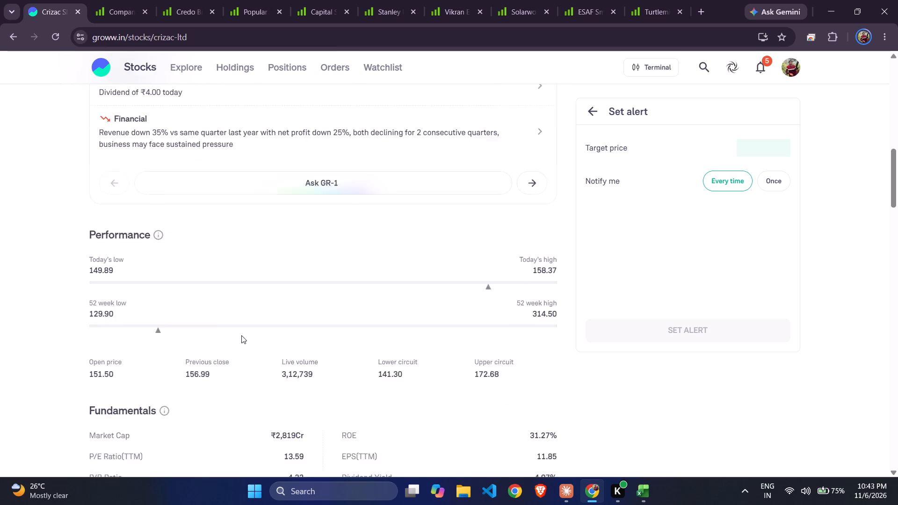
scroll(241, 335, "down", 1)
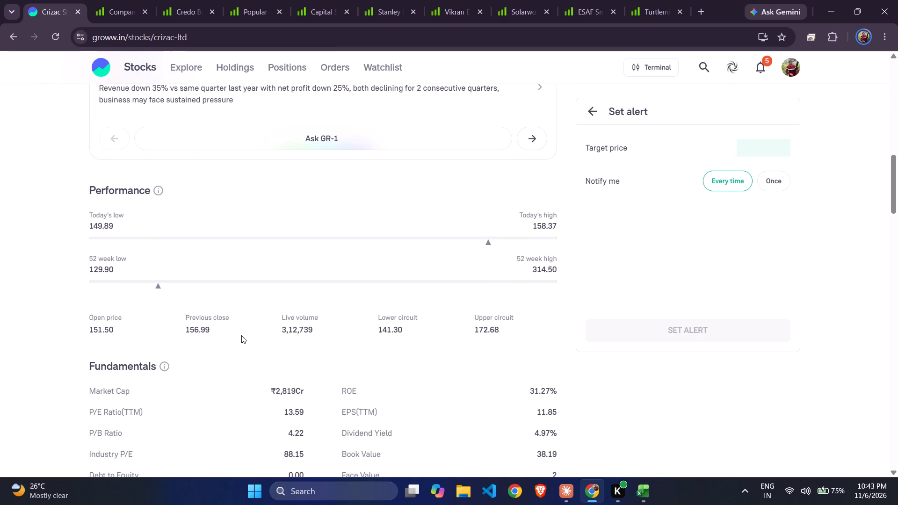
scroll(241, 335, "down", 1)
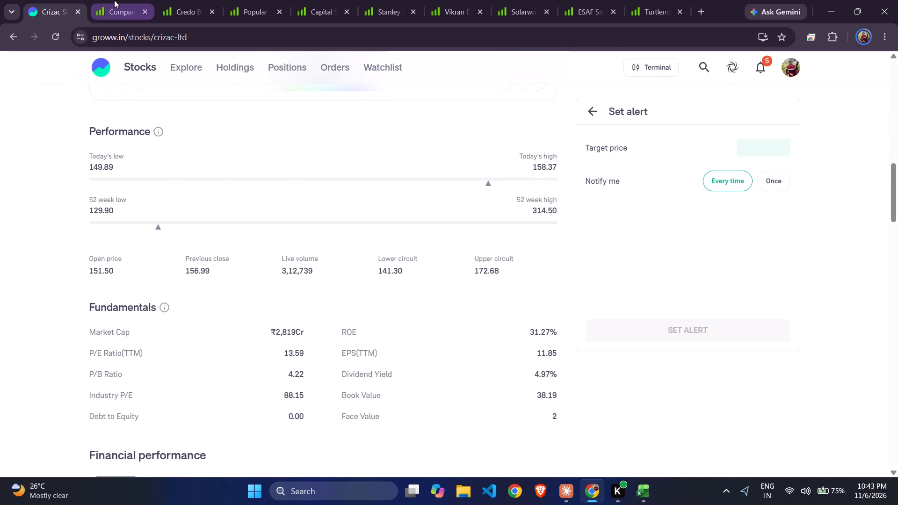
Return to Screener and look through page 2 of the Companies Below IPO Price list again for candidates.
left_click(114, 0)
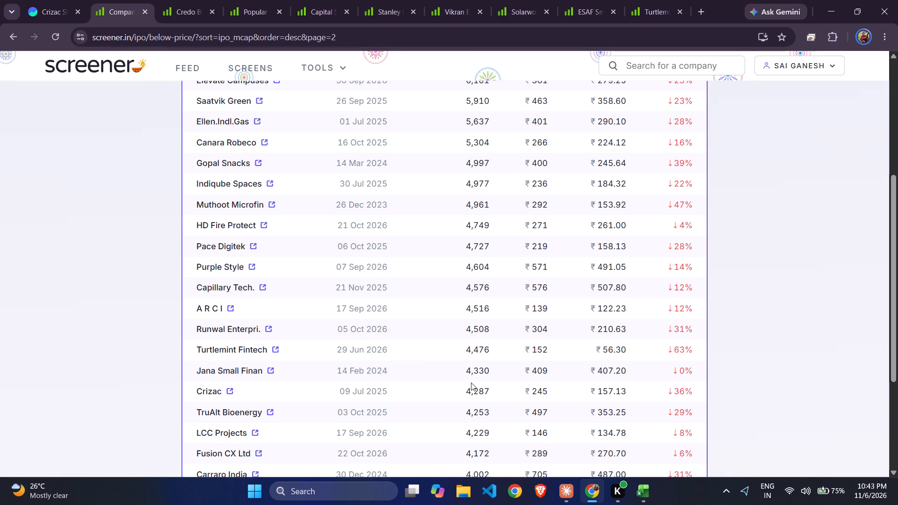
scroll(470, 390, "down", 1)
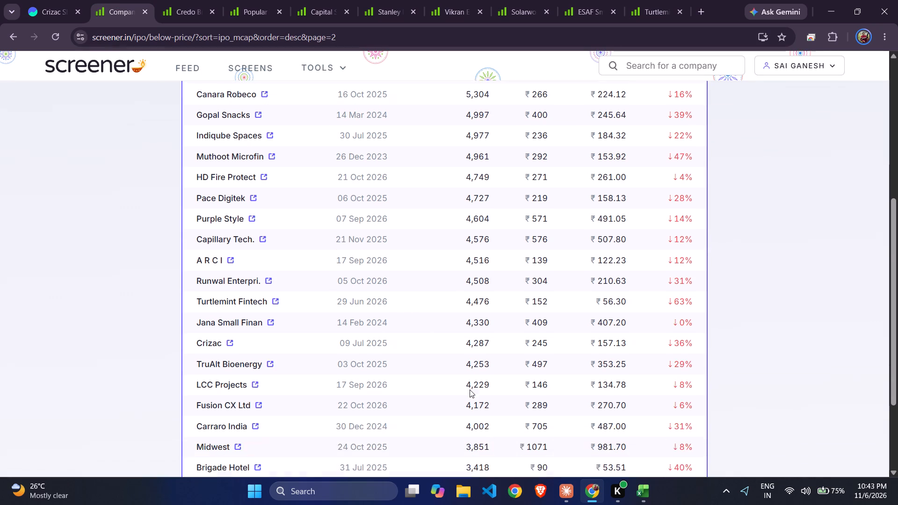
scroll(470, 390, "down", 3)
scroll(470, 390, "up", 7)
scroll(470, 390, "down", 4)
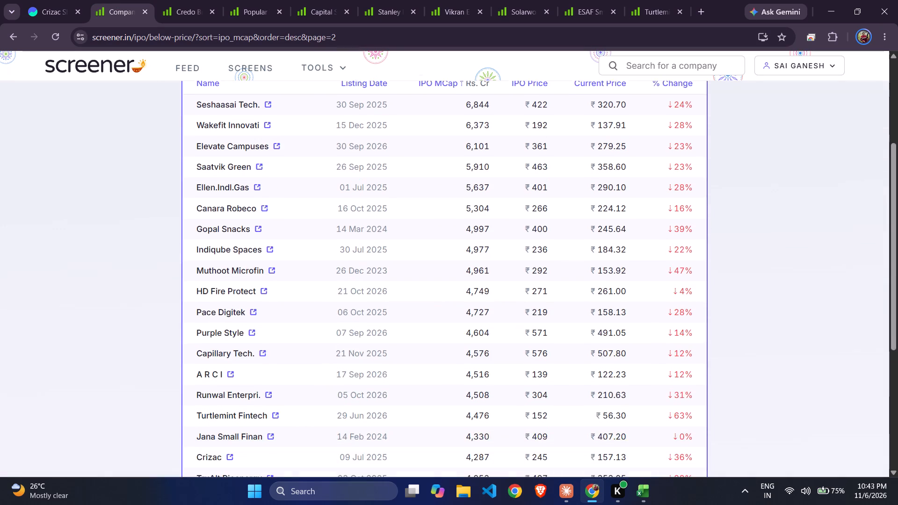
scroll(470, 390, "up", 1)
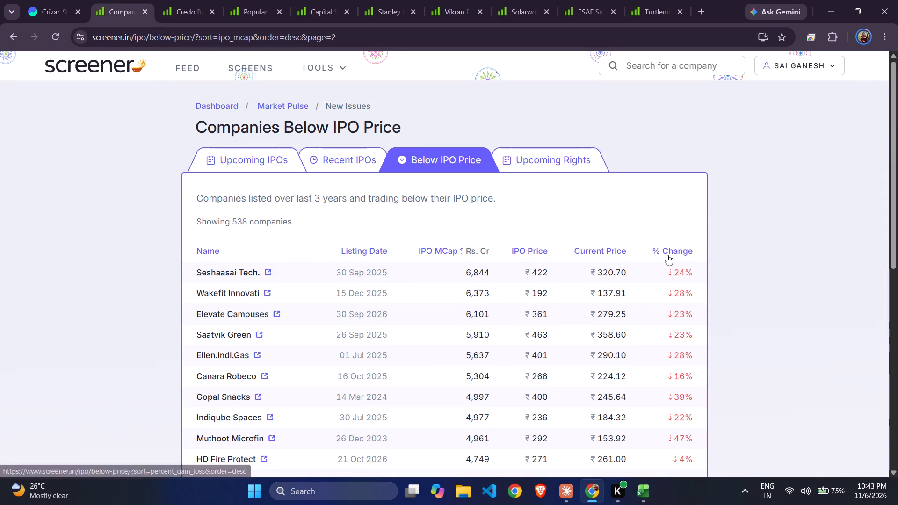
Sort the Companies Below IPO Price list by % Change with the largest falls first and look through it.
left_click(667, 255)
left_click(667, 255)
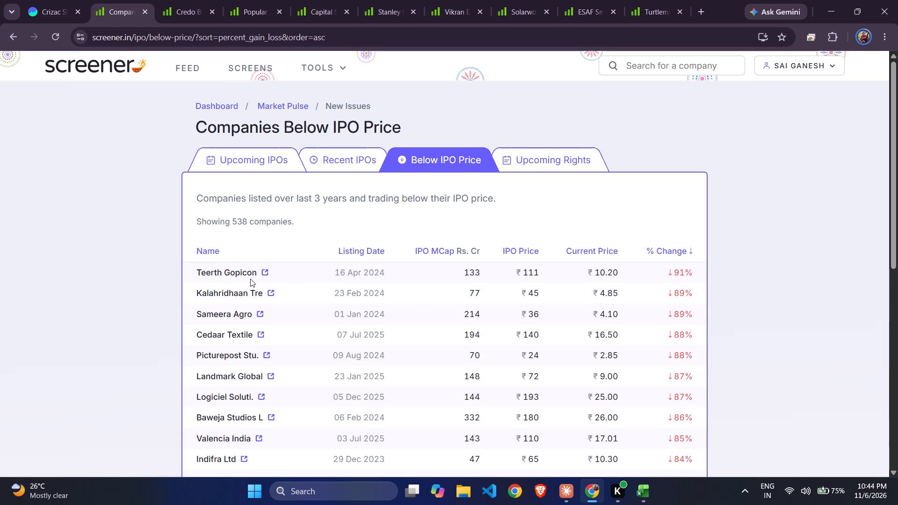
scroll(519, 362, "down", 4)
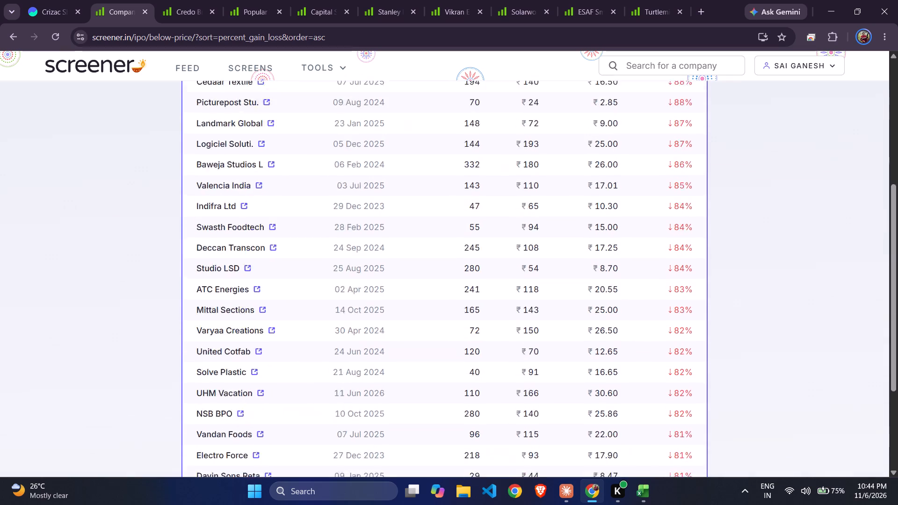
scroll(519, 362, "down", 4)
scroll(363, 328, "up", 4)
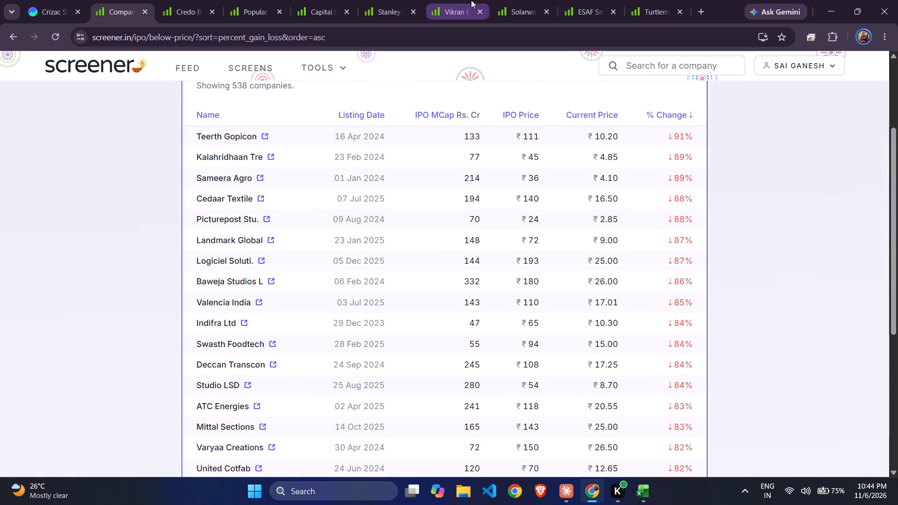
Close the browser window.
left_click(897, 0)
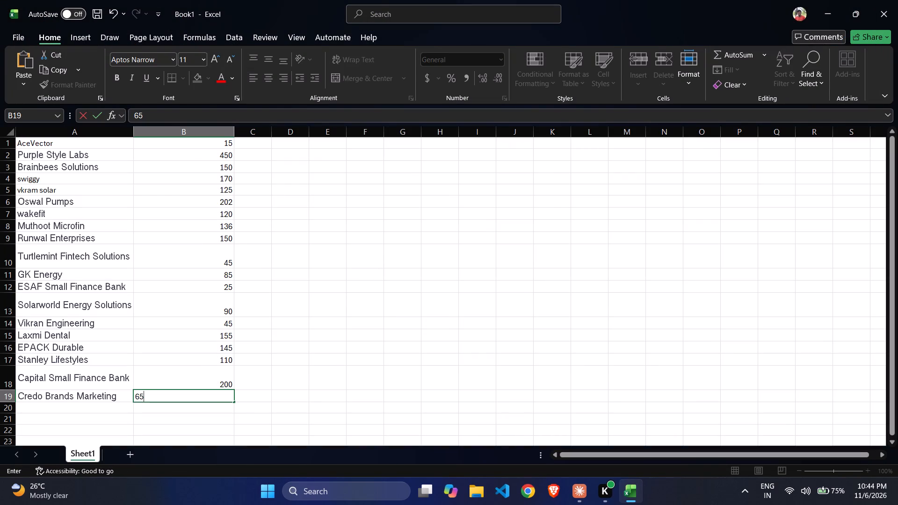
key("ctrl+s")
left_click(496, 310)
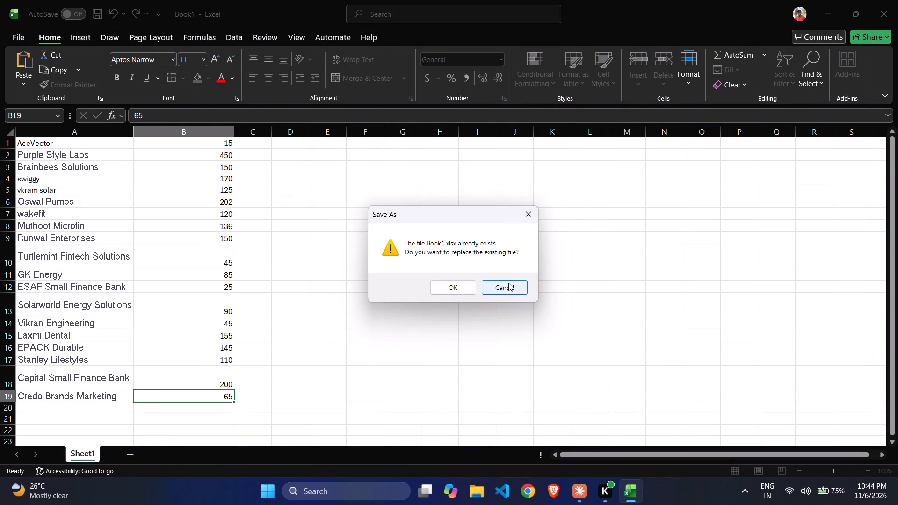
left_click(530, 219)
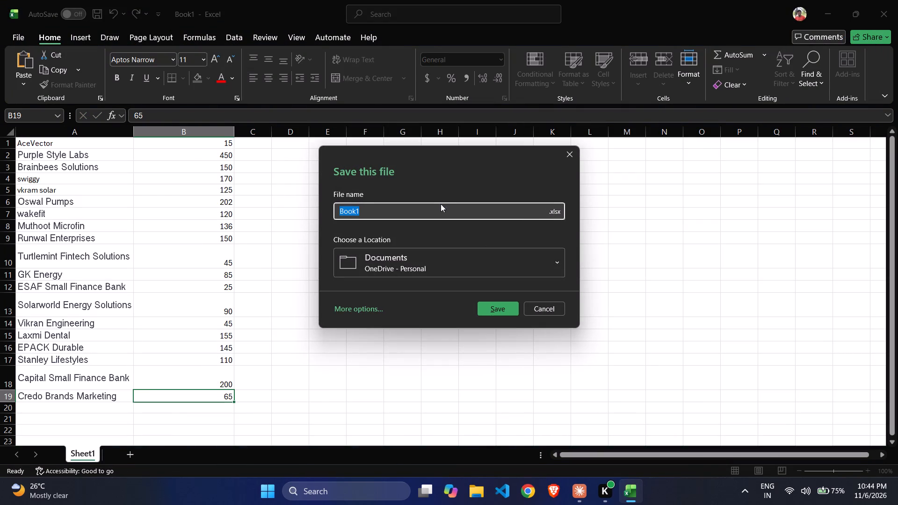
key("BackSpace")
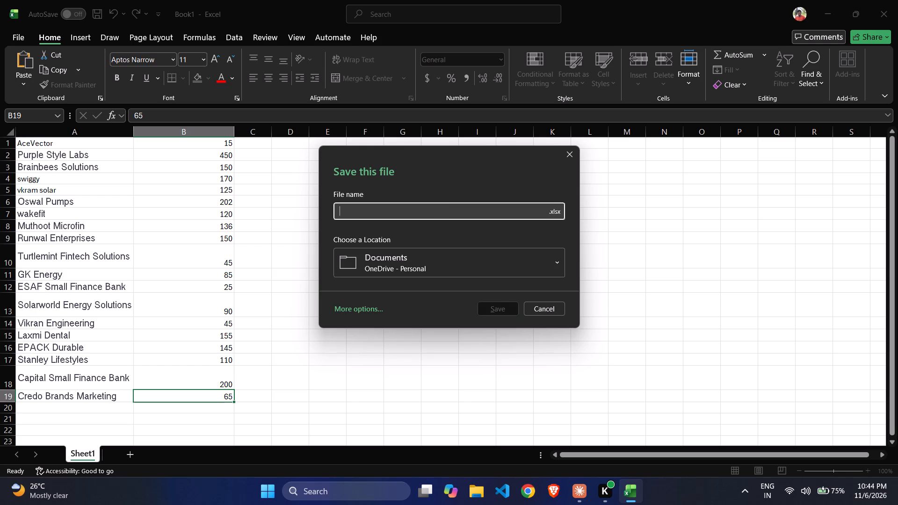